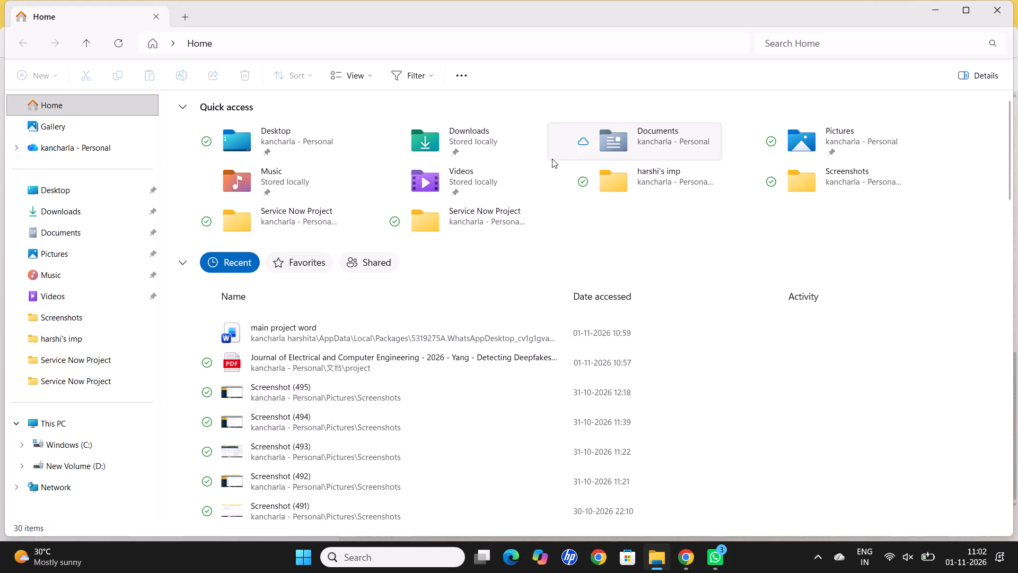
# Copy the two PDFs dated Today in the Downloads folder, 22222 and the International Journal of Intelligent Systems article.
pyautogui.click(490, 145)
pyautogui.doubleClick(490, 145)
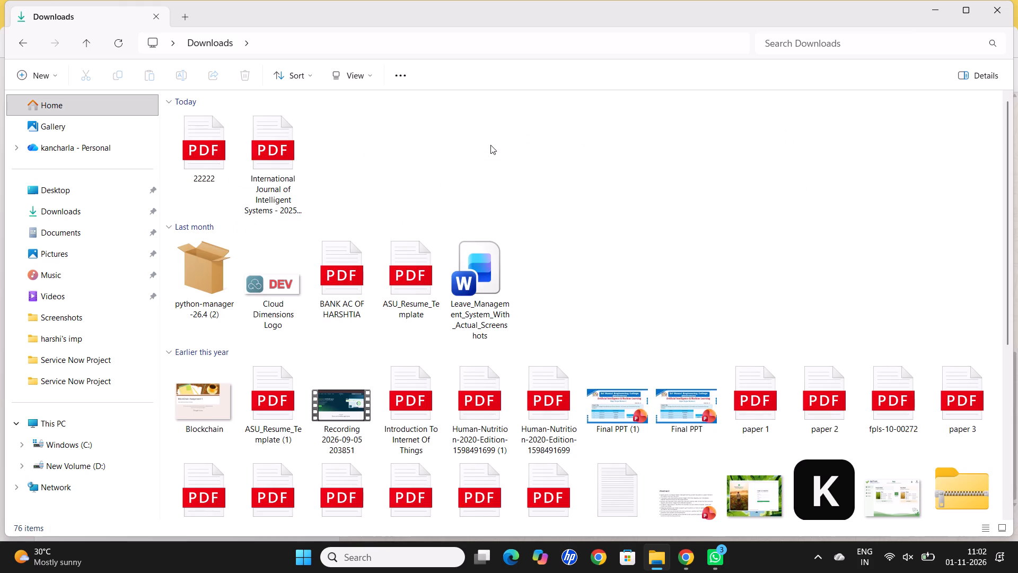
pyautogui.moveTo(170, 148); pyautogui.dragTo(355, 184)
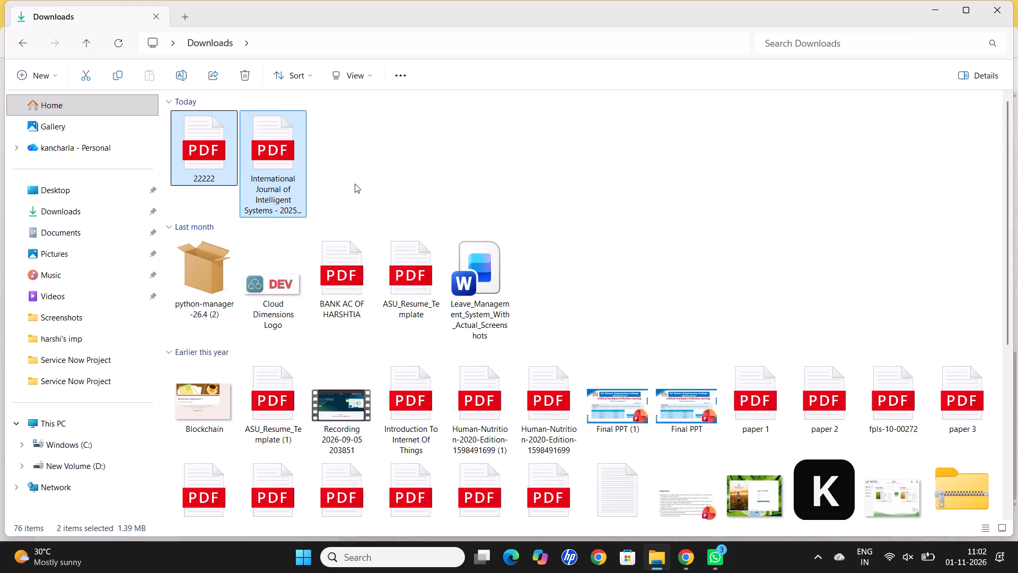
pyautogui.hotkey('ctrl', 'c')
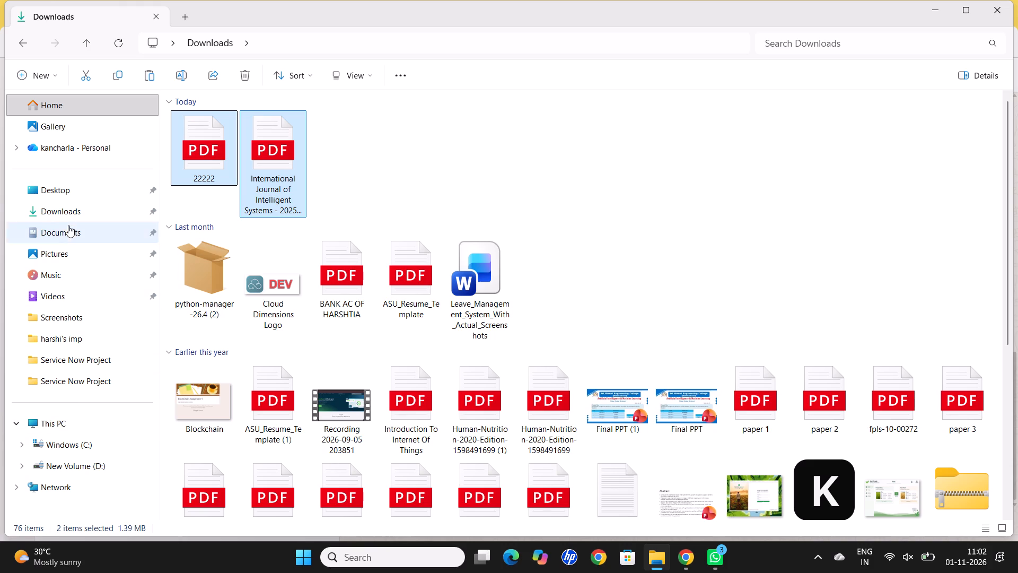
# Search the Desktop folder for "projects" and clear the search.
pyautogui.click(62, 187)
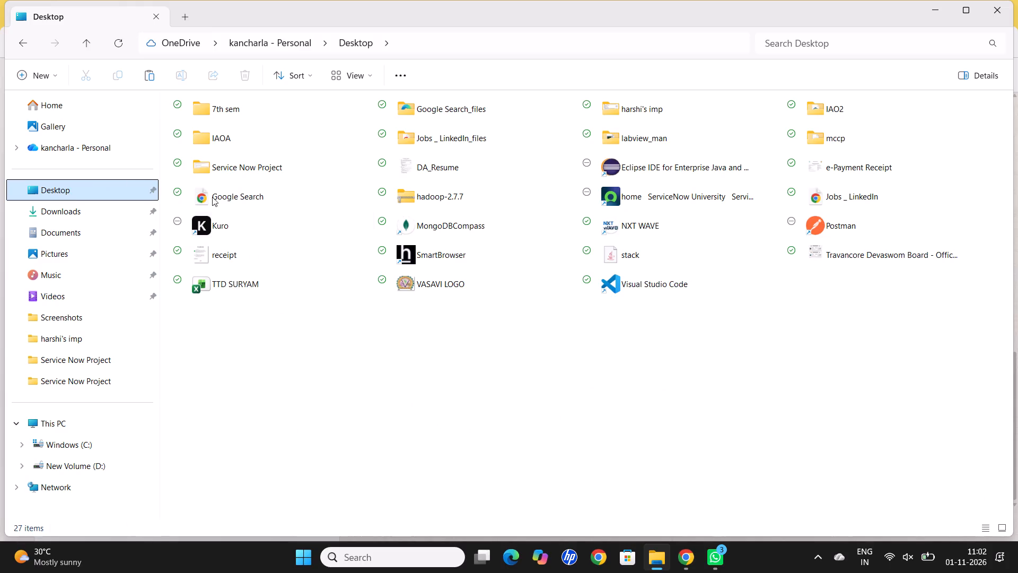
pyautogui.click(833, 42)
pyautogui.press('p')
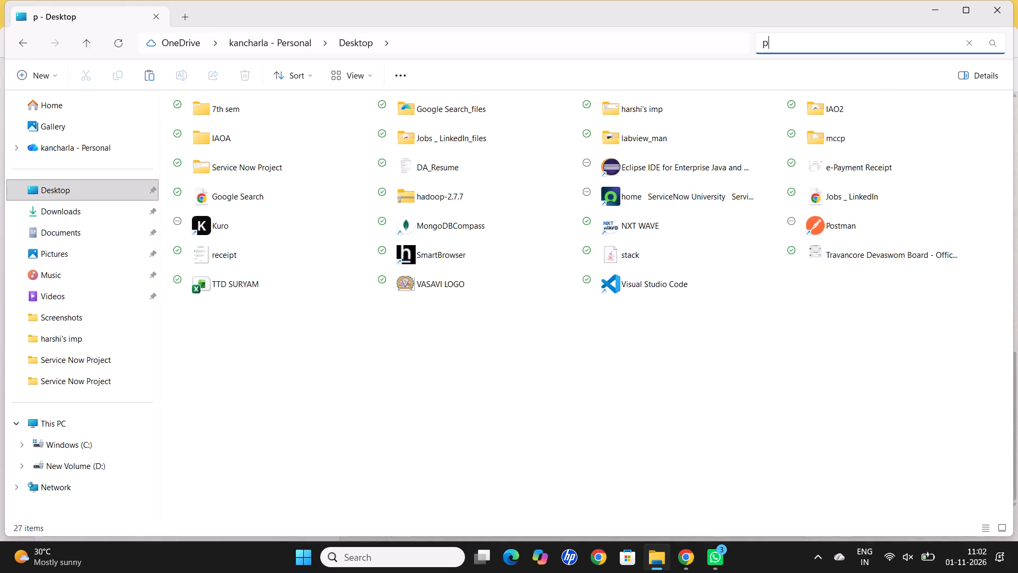
pyautogui.write('ro')
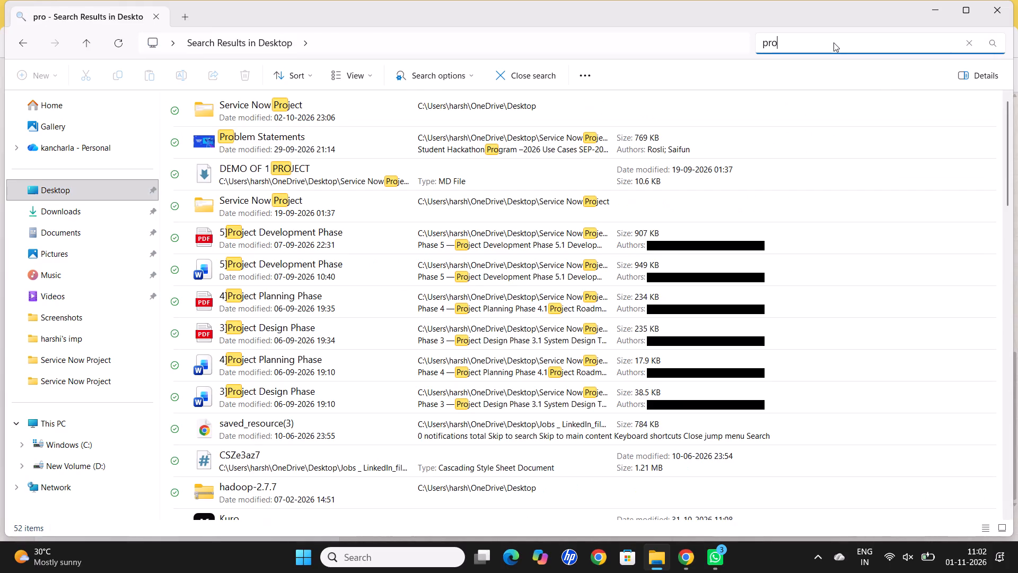
pyautogui.write('jects')
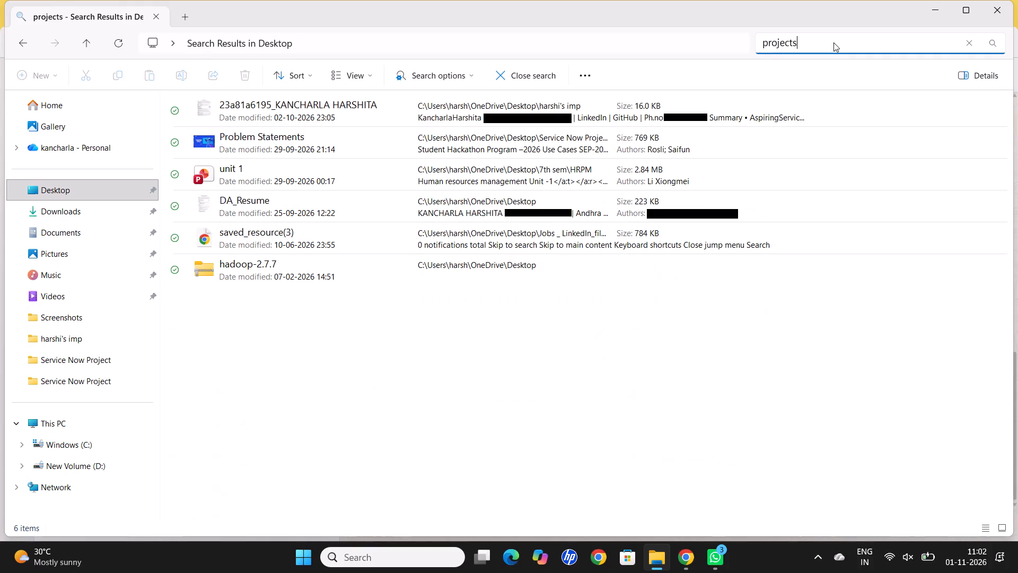
pyautogui.press('BackSpace')
pyautogui.press('BackSpace')
pyautogui.press('BackSpace')
pyautogui.press('BackSpace')
pyautogui.press('BackSpace')
pyautogui.press('BackSpace')
pyautogui.press('BackSpace')
pyautogui.press('BackSpace')
pyautogui.press('BackSpace')
pyautogui.press('BackSpace')
pyautogui.press('BackSpace')
pyautogui.press('BackSpace')
pyautogui.press('BackSpace')
pyautogui.press('BackSpace')
pyautogui.press('BackSpace')
pyautogui.press('BackSpace')
pyautogui.press('BackSpace')
pyautogui.press('BackSpace')
pyautogui.press('BackSpace')
pyautogui.press('BackSpace')
pyautogui.press('BackSpace')
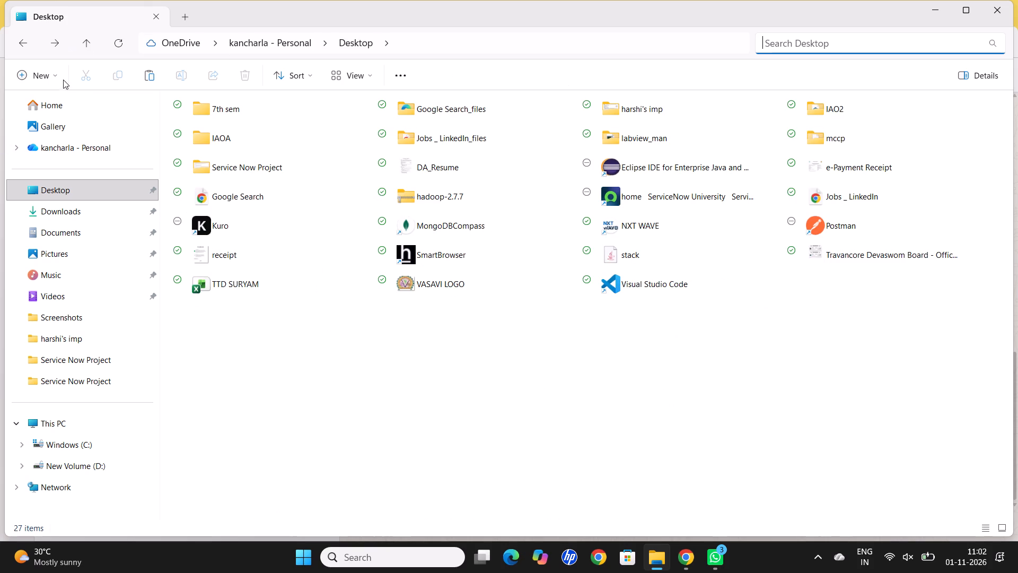
# Create a new folder on the Desktop.
pyautogui.click(55, 75)
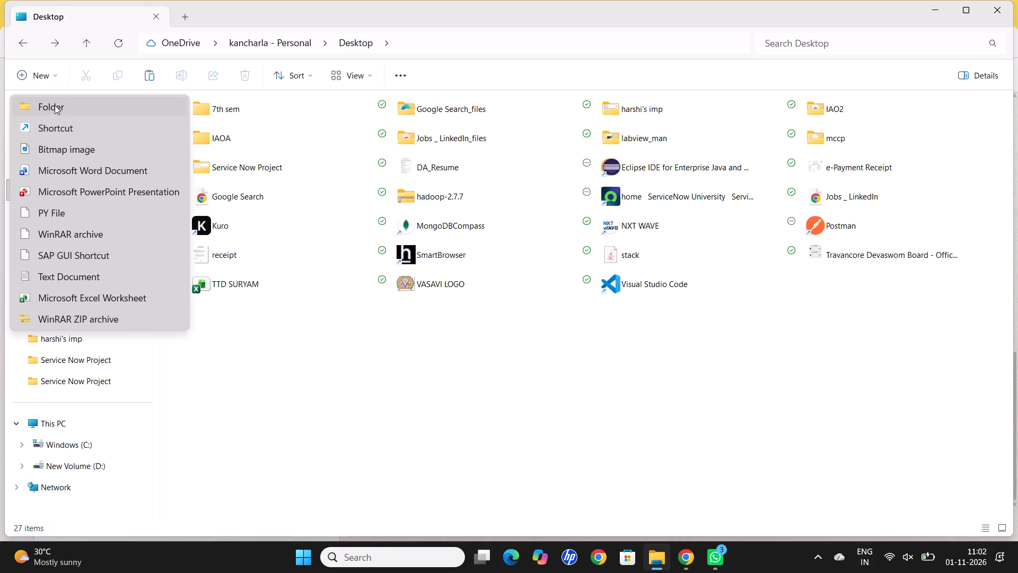
# Create a new folder on the Desktop and name it project.
pyautogui.click(55, 107)
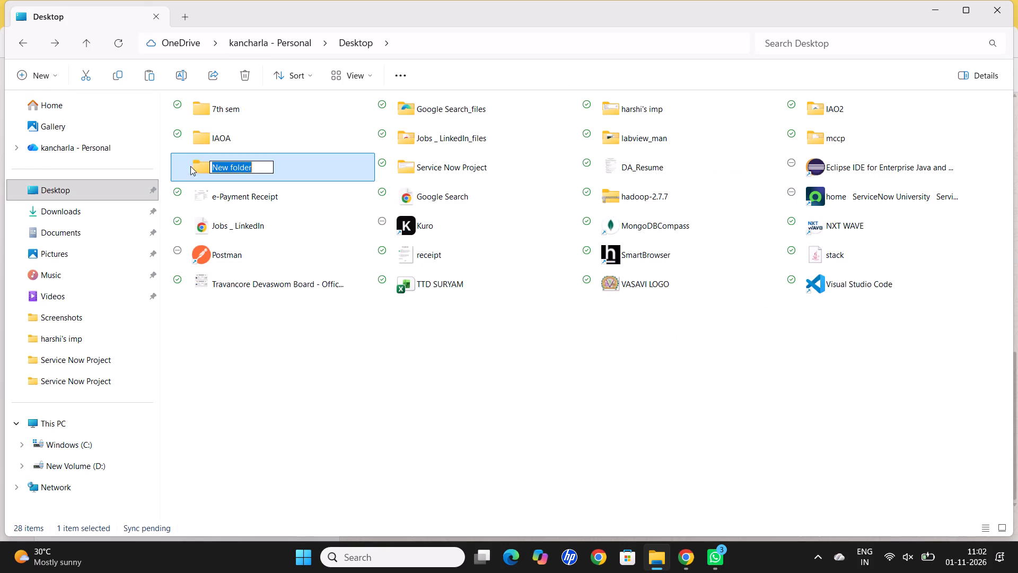
pyautogui.press('BackSpace')
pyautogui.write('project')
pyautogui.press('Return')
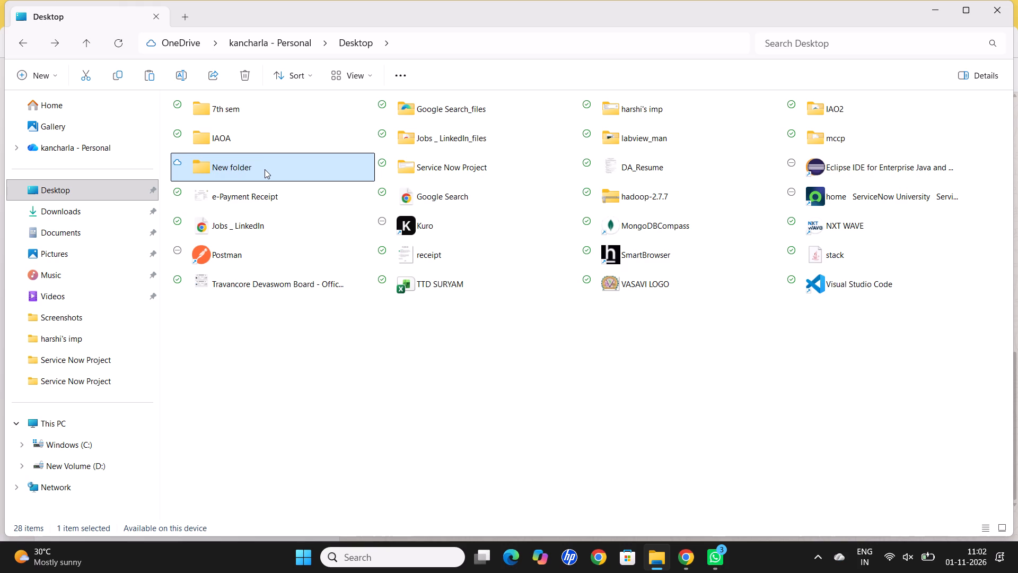
# Open the project folder and paste the two copied PDFs, 22222 and the International Journal of Intelligent Systems article, into it.
pyautogui.doubleClick(265, 169)
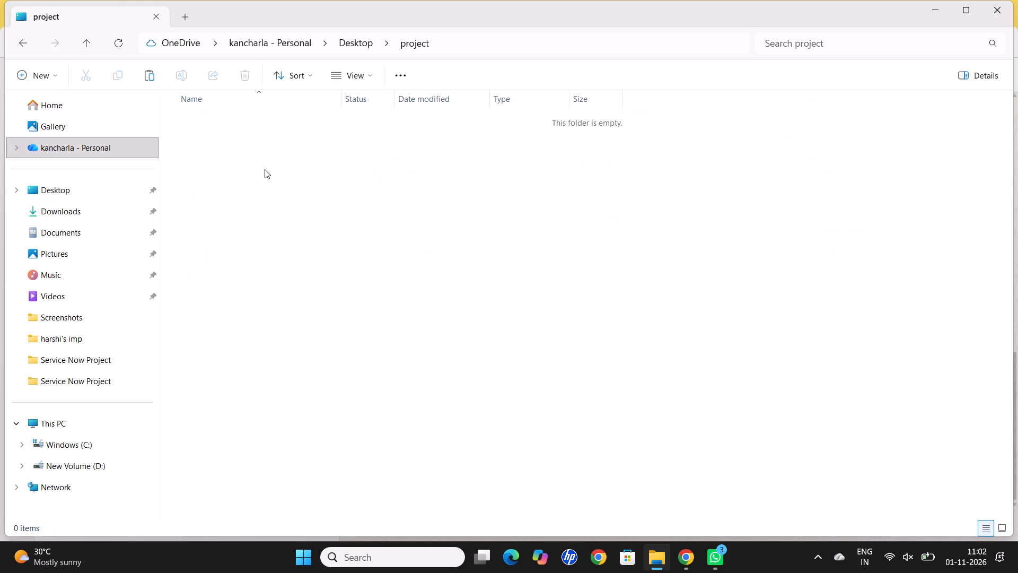
pyautogui.hotkey('ctrl', 'v')
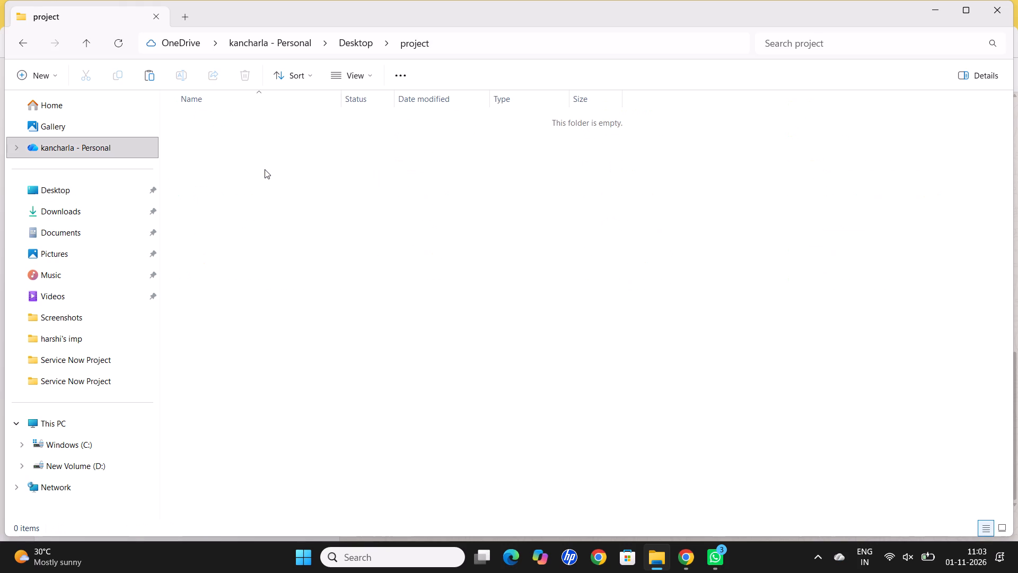
pyautogui.click(265, 169)
pyautogui.click(278, 211)
pyautogui.hotkey('ctrl', 'v')
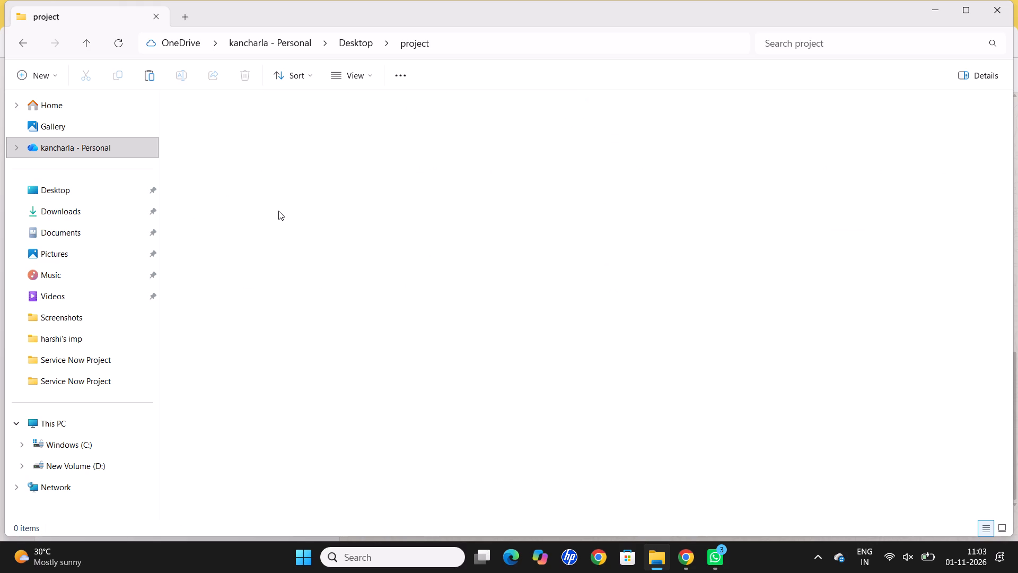
pyautogui.click(302, 263)
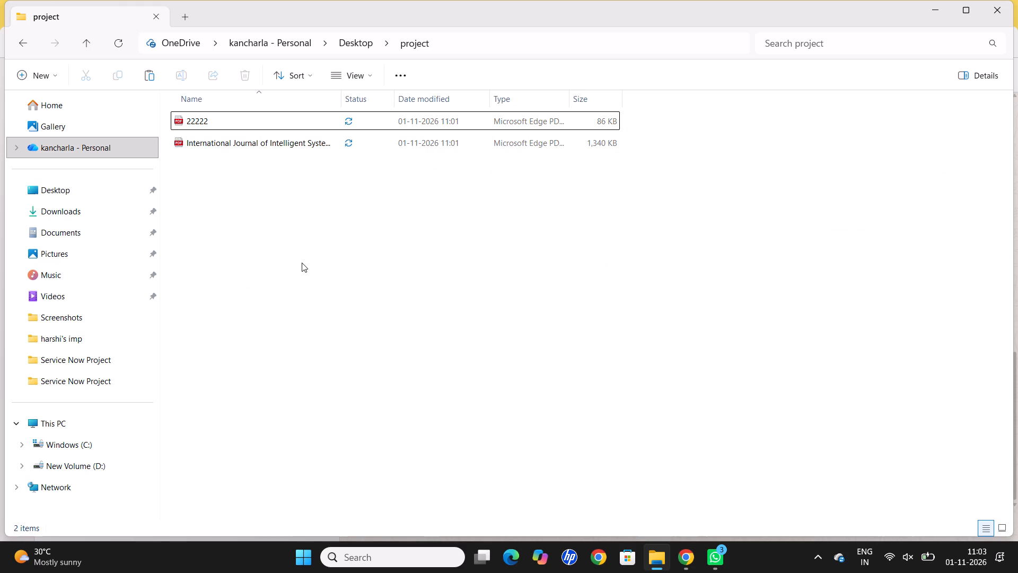
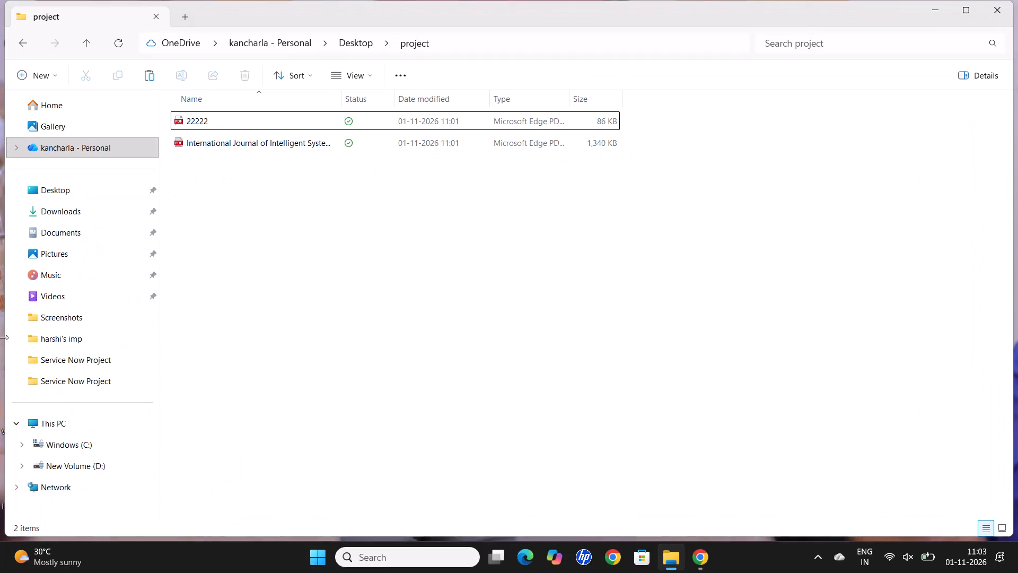
# Copy the Journal of Electrical and Computer Engineering PDF dated Today in the Downloads folder.
pyautogui.click(67, 203)
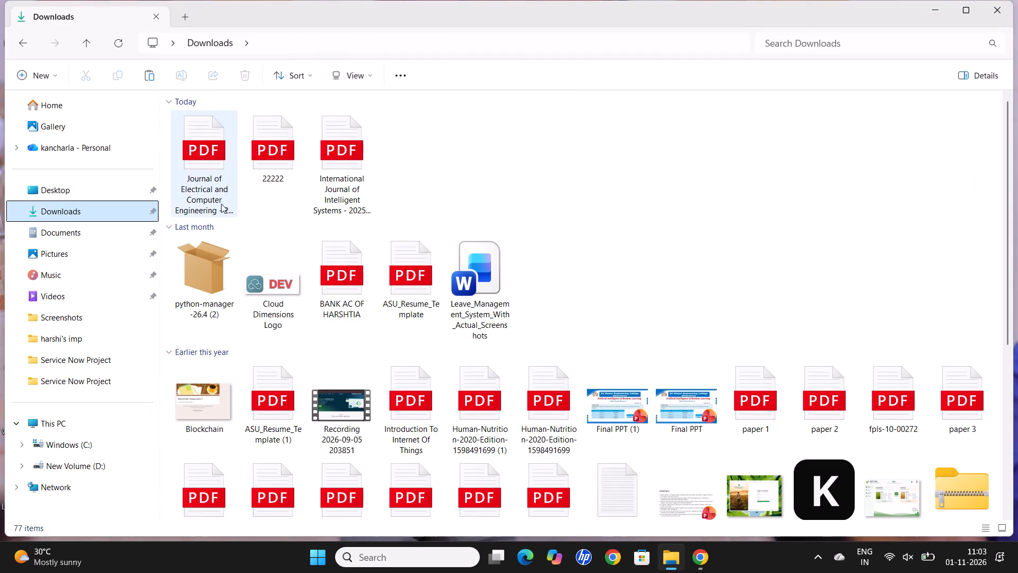
pyautogui.click(182, 151)
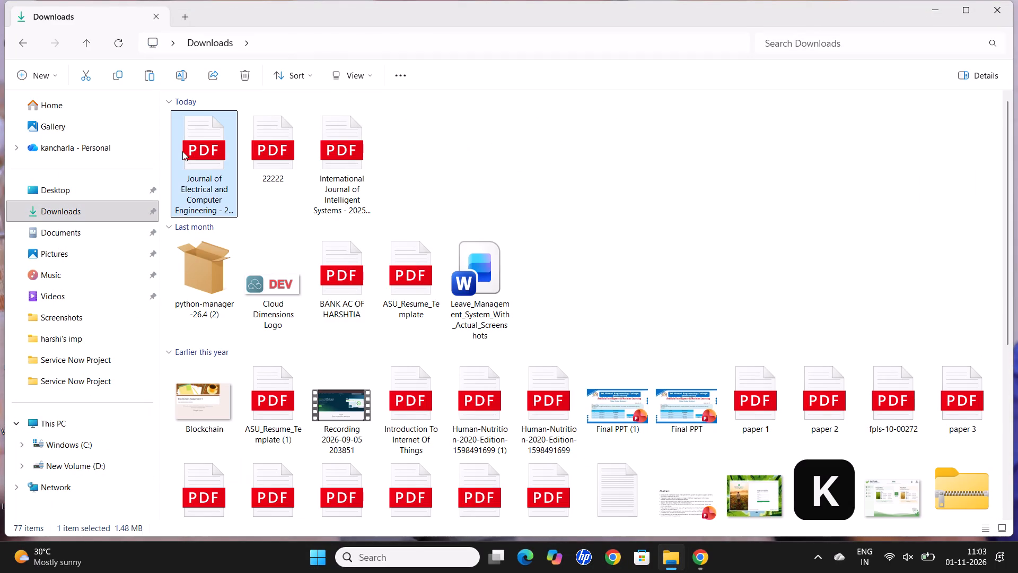
pyautogui.hotkey('ctrl', 'c')
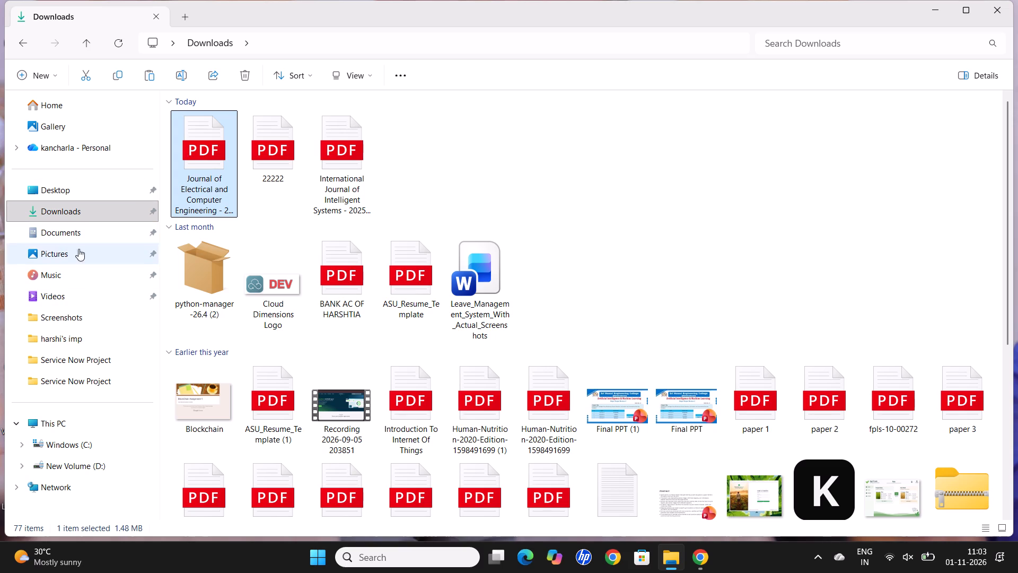
# Paste the copied Journal of Electrical and Computer Engineering PDF into the project folder on the Desktop.
pyautogui.click(71, 189)
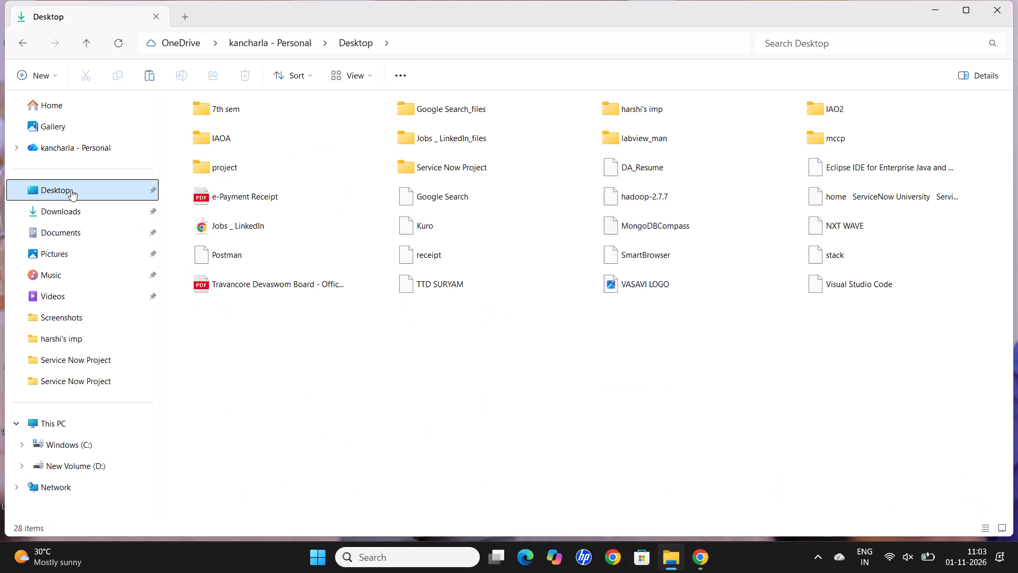
pyautogui.doubleClick(233, 158)
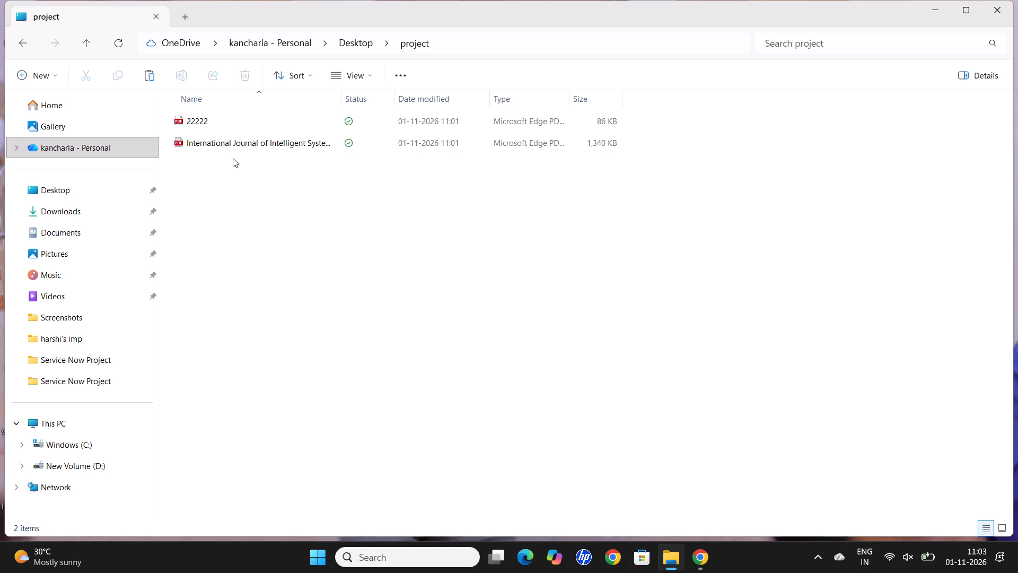
pyautogui.hotkey('ctrl', 'v')
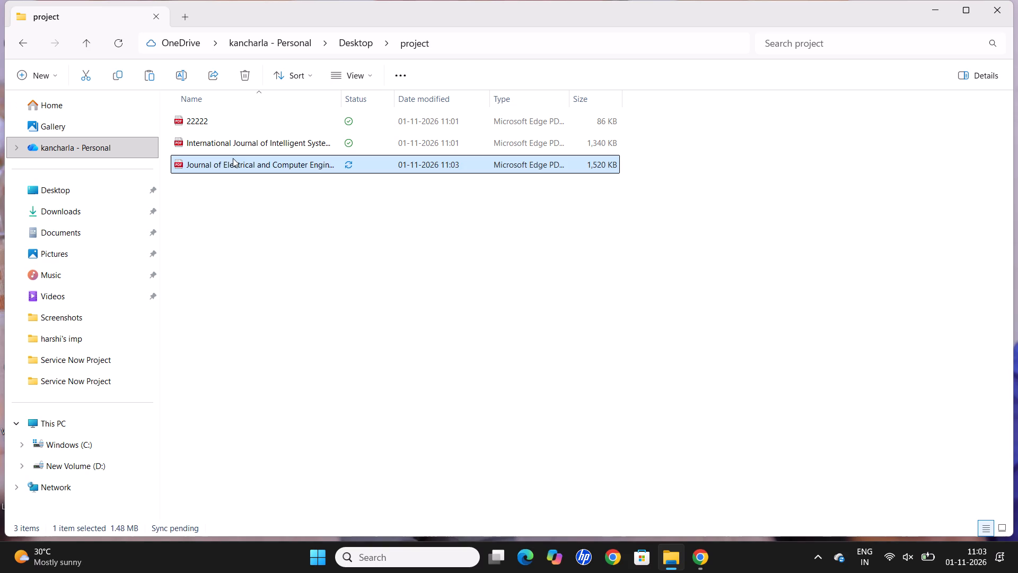
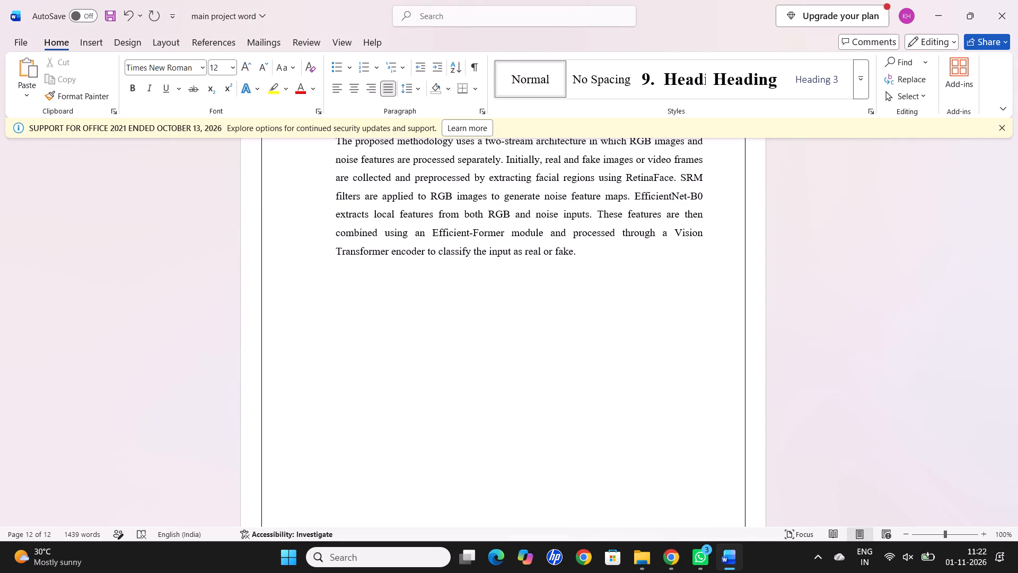
pyautogui.press('d')
pyautogui.write('ra')
pyautogui.write('wbacks')
pyautogui.press('space')
pyautogui.write('in e')
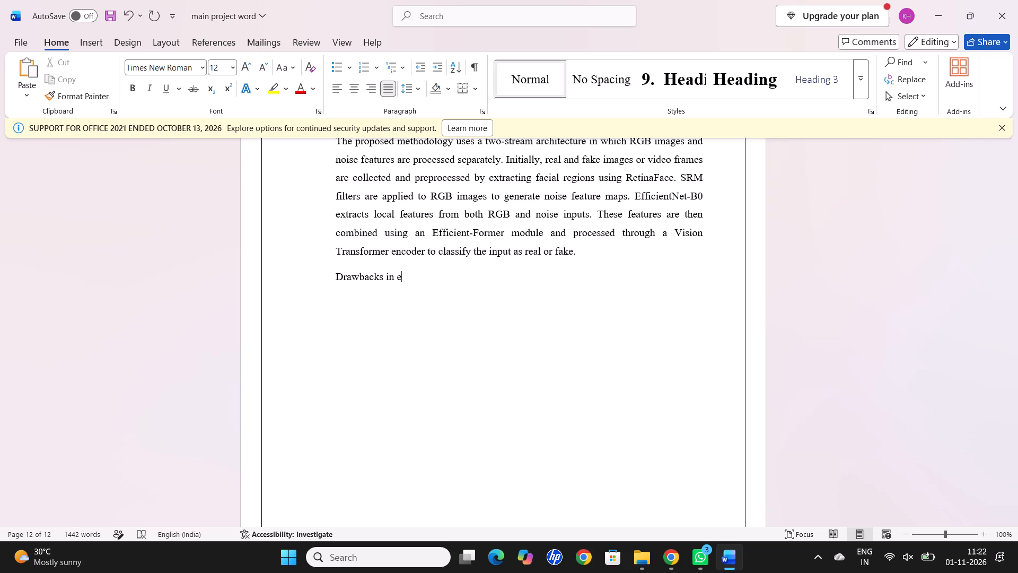
pyautogui.write('xistin')
pyautogui.write('g system')
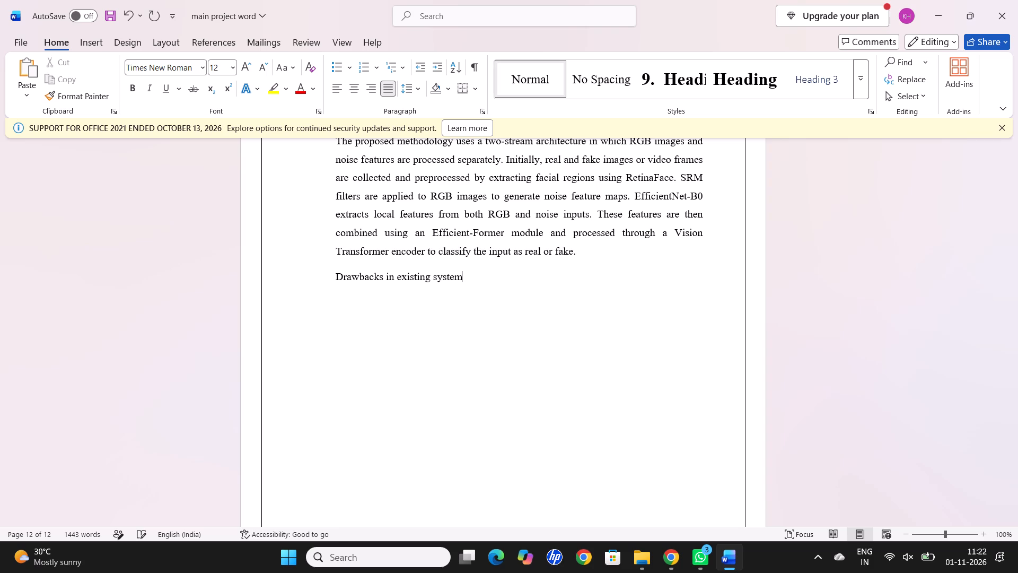
# End the "Drawbacks in existing system" heading with a colon and paste the five copied points on a new line below it.
pyautogui.hotkey('shift', ':')
pyautogui.press('Return')
pyautogui.hotkey('ctrl', 'v')
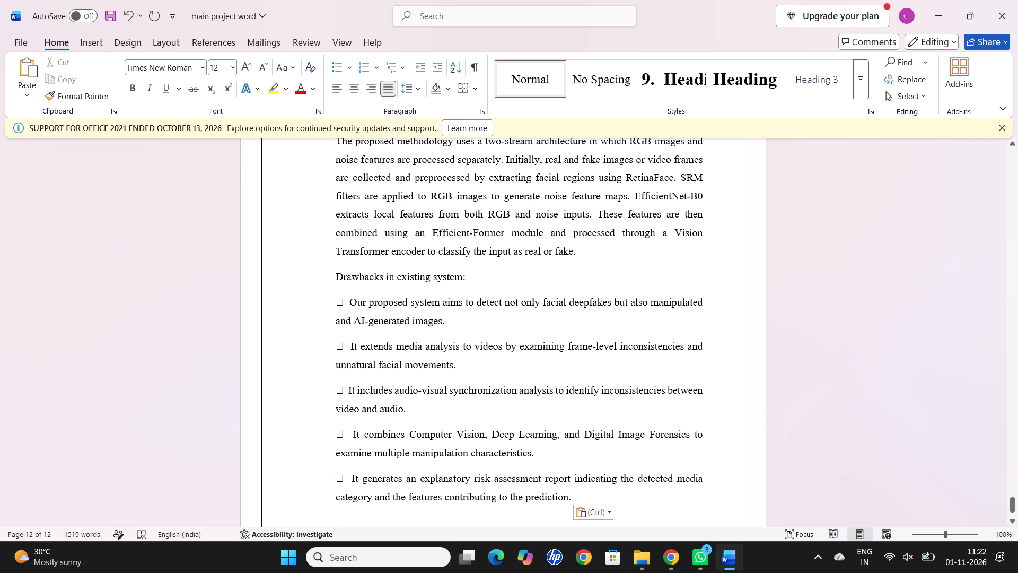
# Format the "Drawbacks in existing system:" heading as 14 pt bold text.
pyautogui.moveTo(335, 274); pyautogui.dragTo(470, 279)
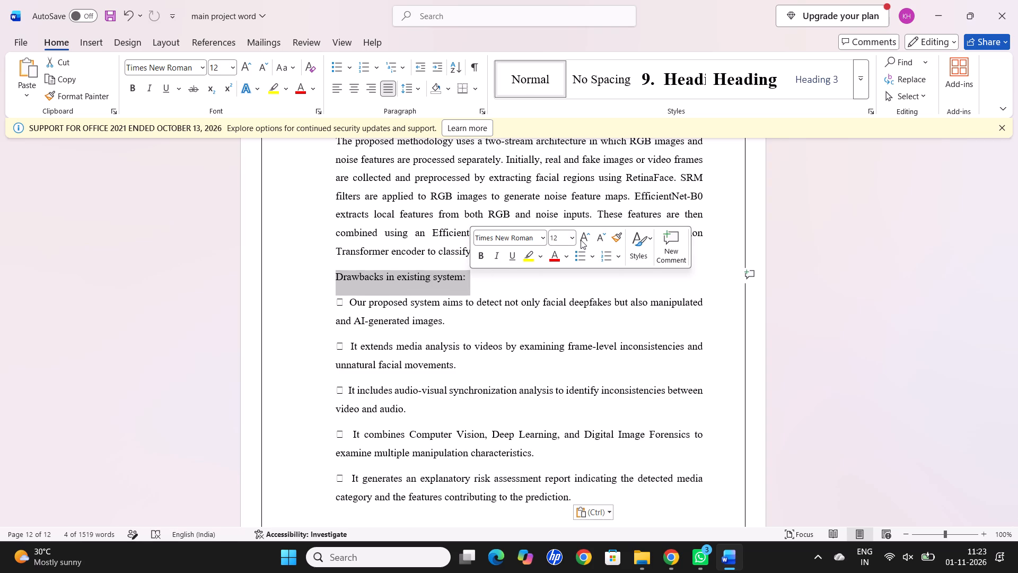
pyautogui.click(572, 239)
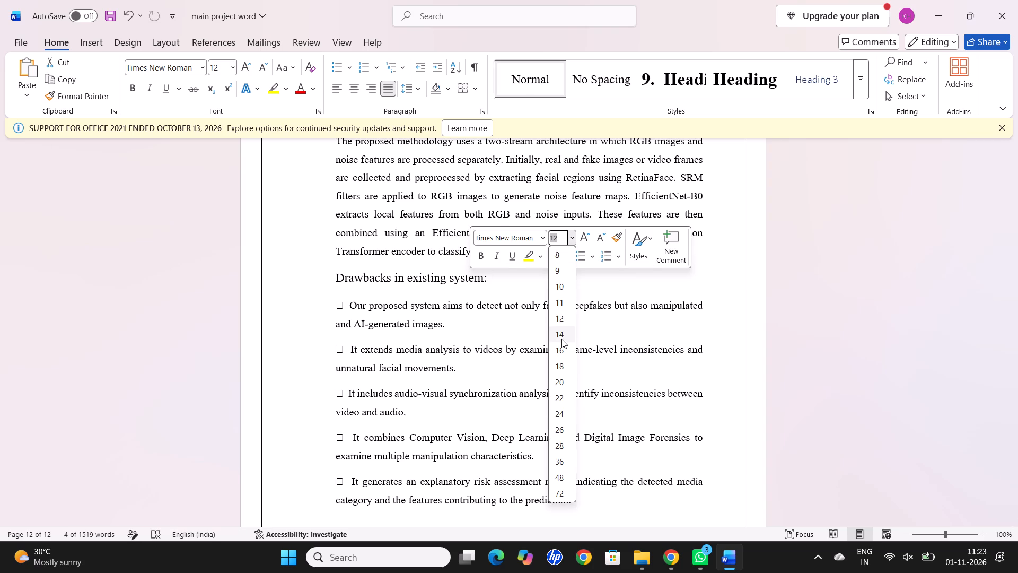
pyautogui.click(561, 339)
pyautogui.click(477, 255)
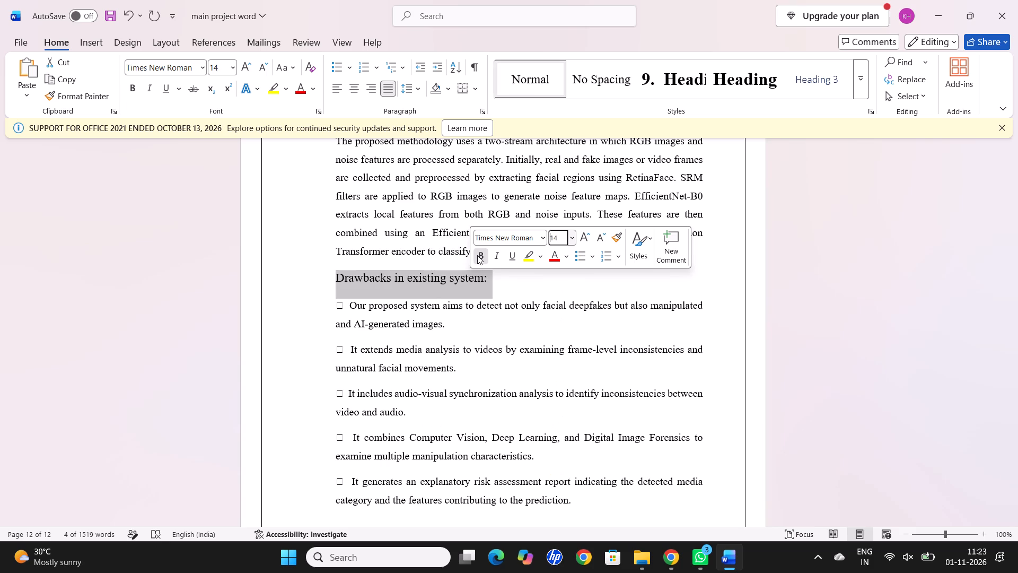
pyautogui.click(489, 366)
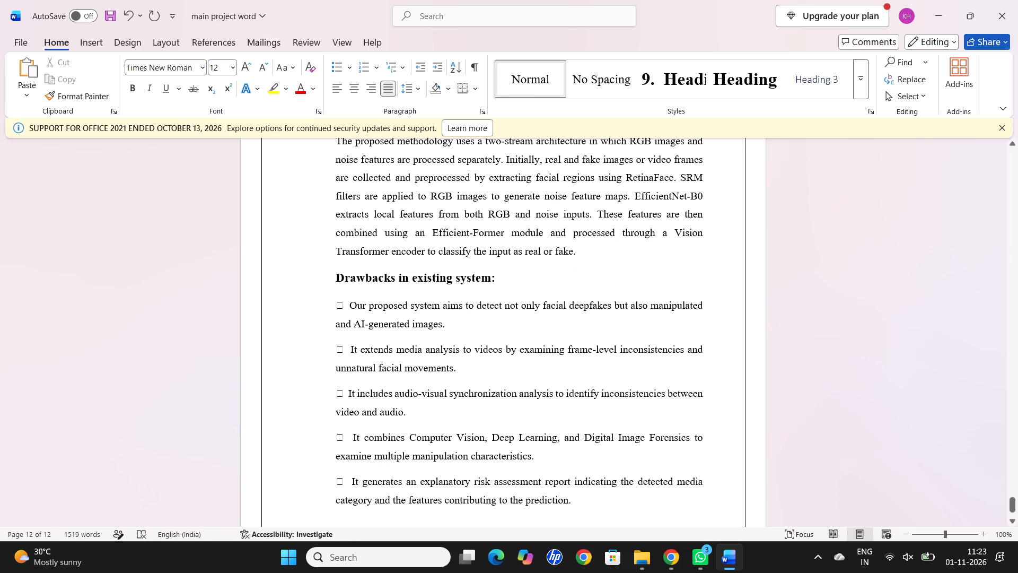
# Replace the box symbols before the first two pasted drawback points with standard round bullets.
pyautogui.click(352, 306)
pyautogui.press('BackSpace')
pyautogui.press('BackSpace')
pyautogui.press('BackSpace')
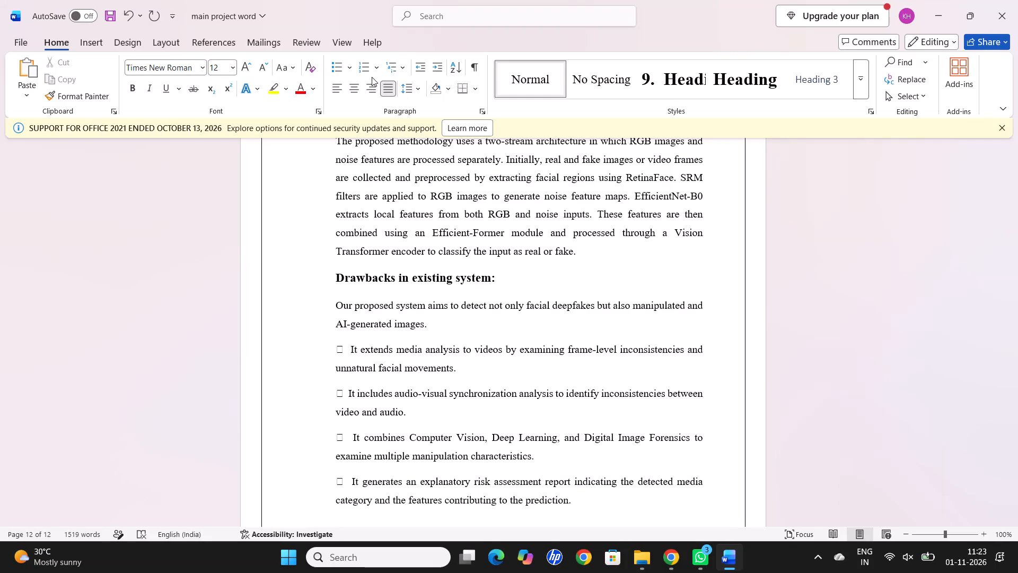
pyautogui.click(340, 67)
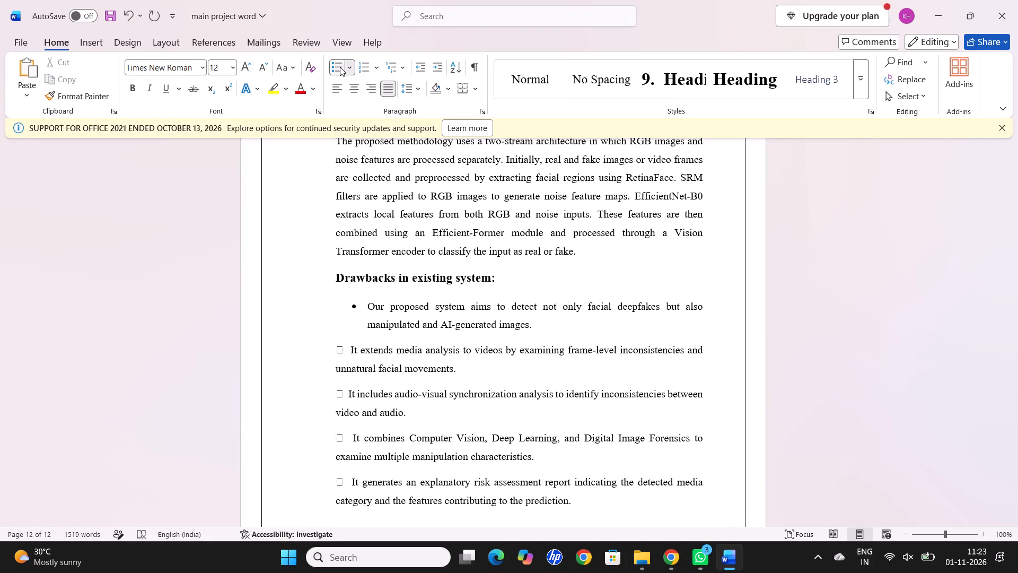
pyautogui.click(352, 349)
pyautogui.press('BackSpace')
pyautogui.press('BackSpace')
pyautogui.press('BackSpace')
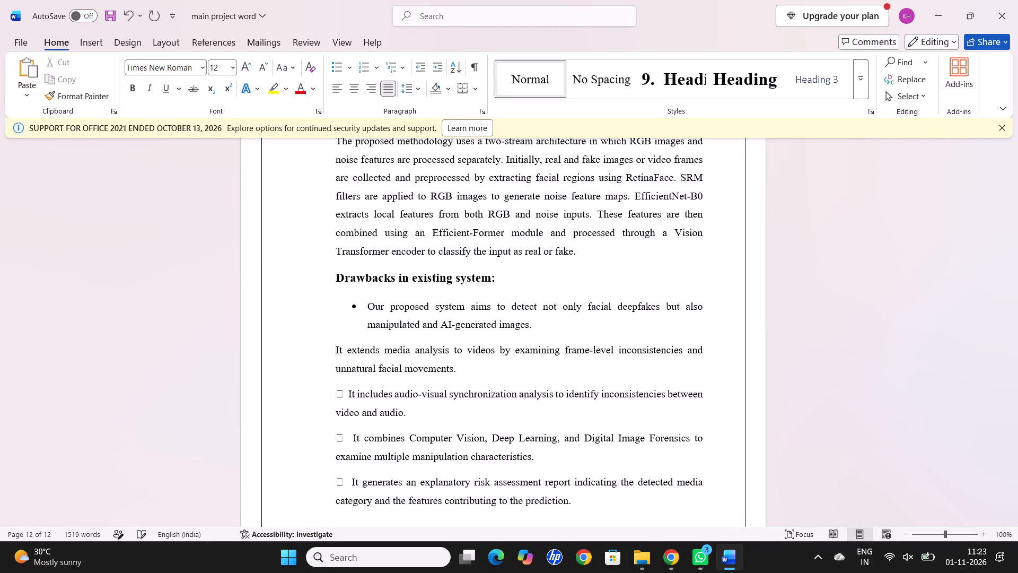
pyautogui.click(345, 68)
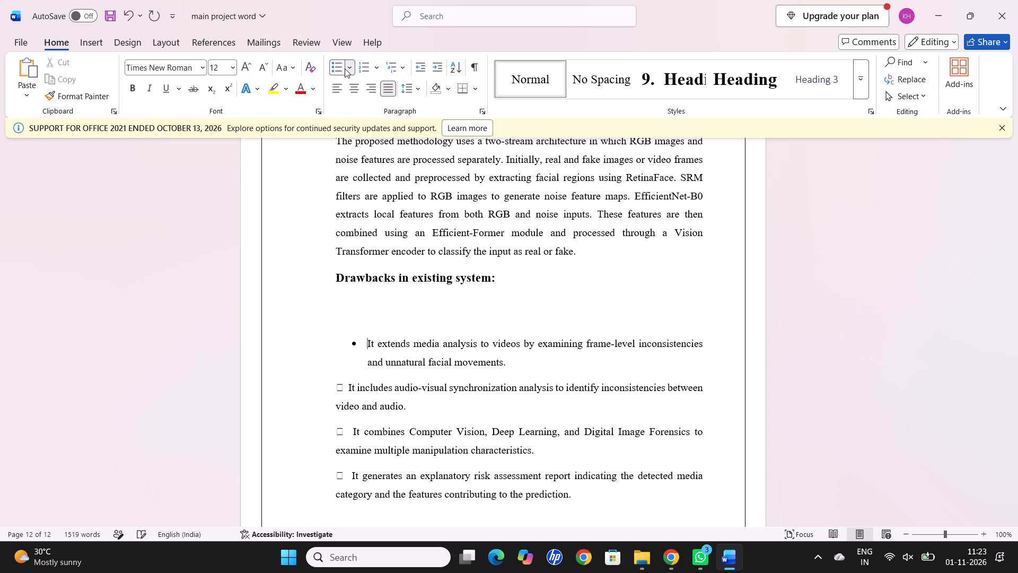
# Convert the remaining three pasted points to round bullets without their box symbols, keeping each point as a separate list item.
pyautogui.click(348, 385)
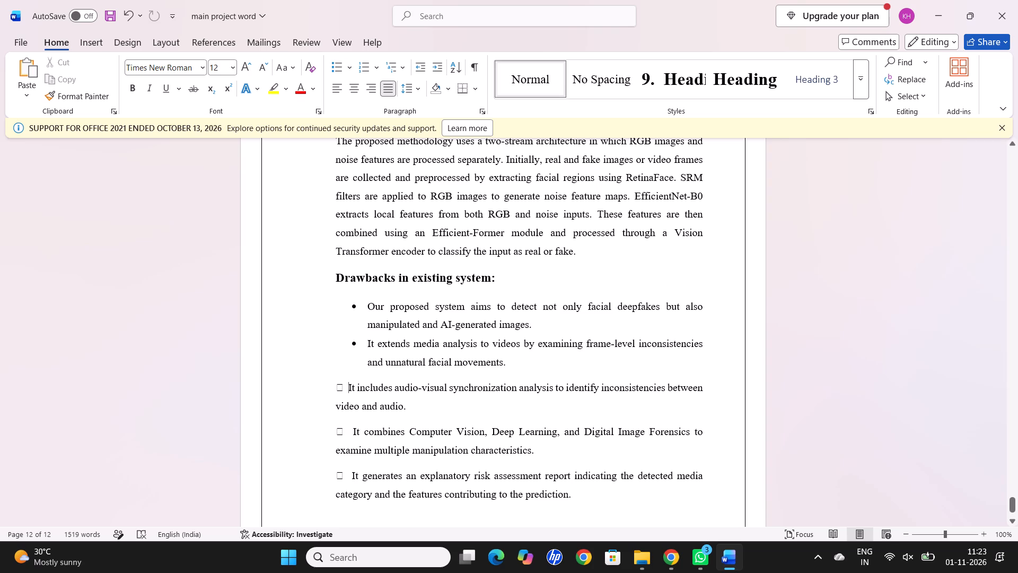
pyautogui.press('BackSpace')
pyautogui.press('BackSpace')
pyautogui.press('BackSpace')
pyautogui.press('BackSpace')
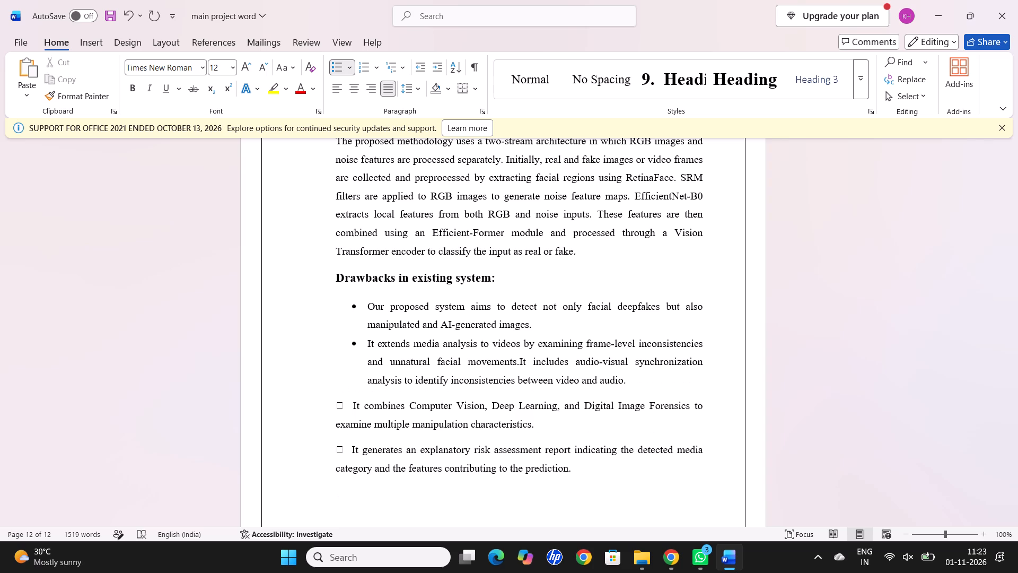
pyautogui.hotkey('ctrl', 'z')
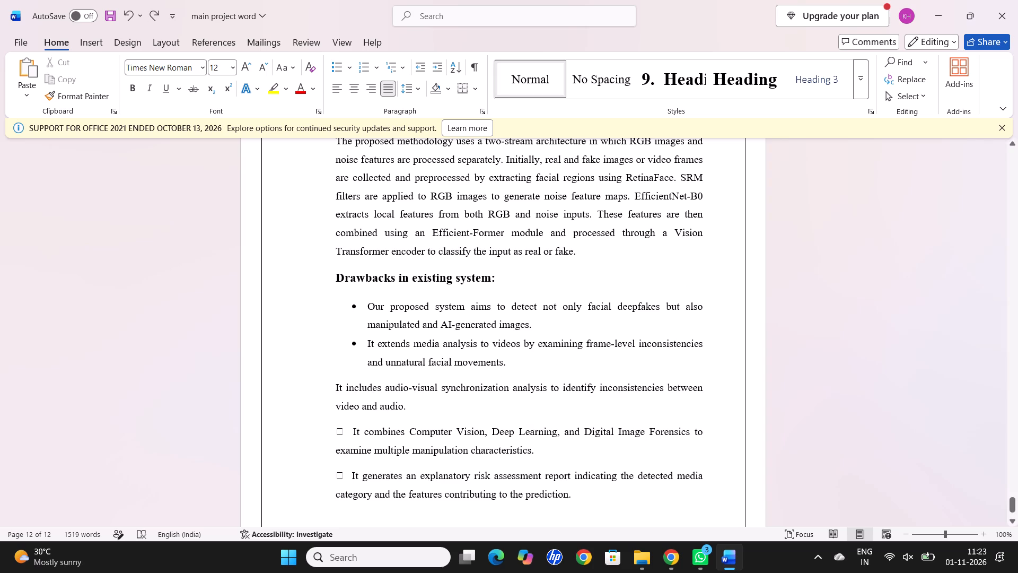
pyautogui.click(334, 72)
pyautogui.click(352, 424)
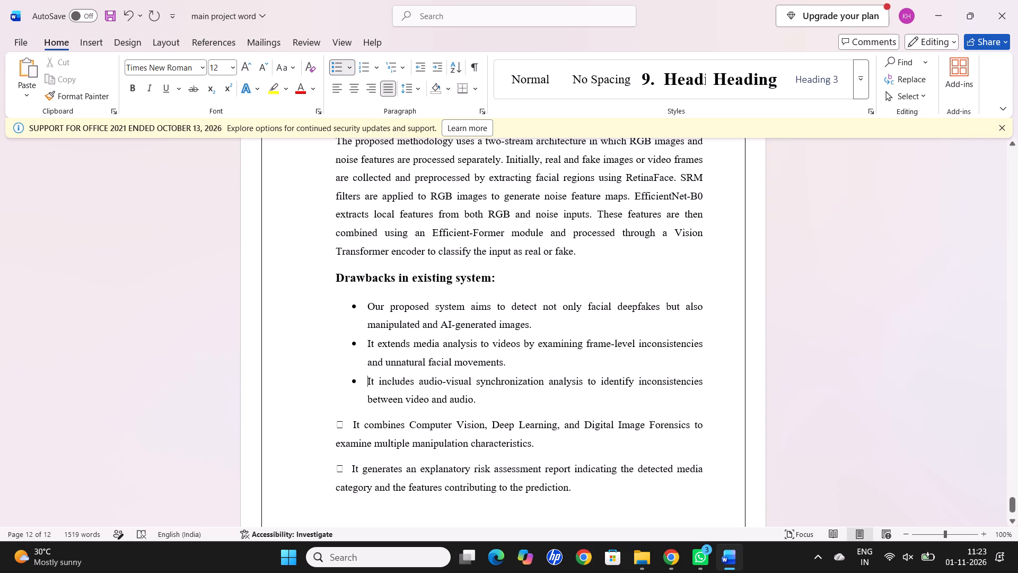
pyautogui.click(335, 72)
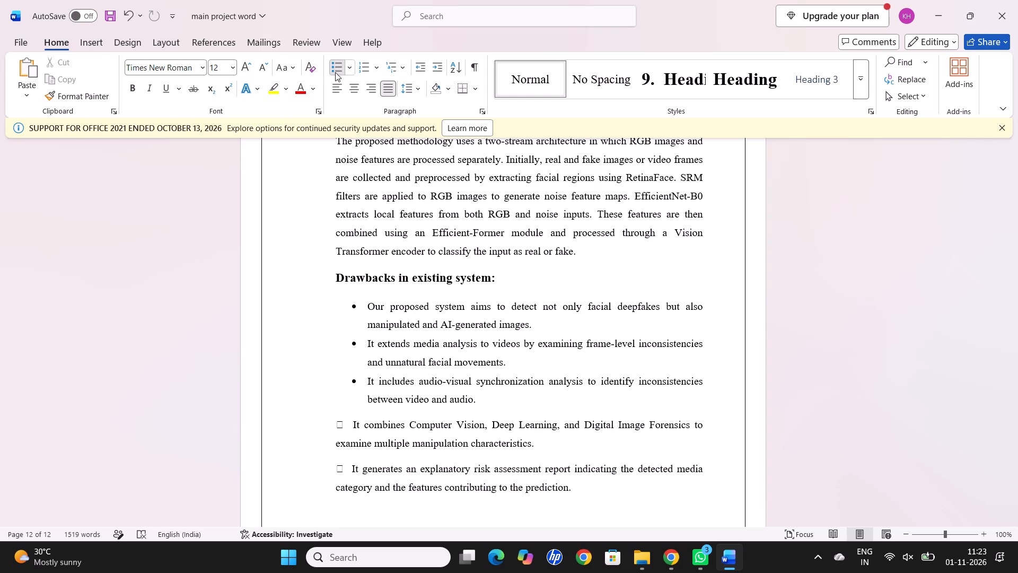
pyautogui.click(348, 462)
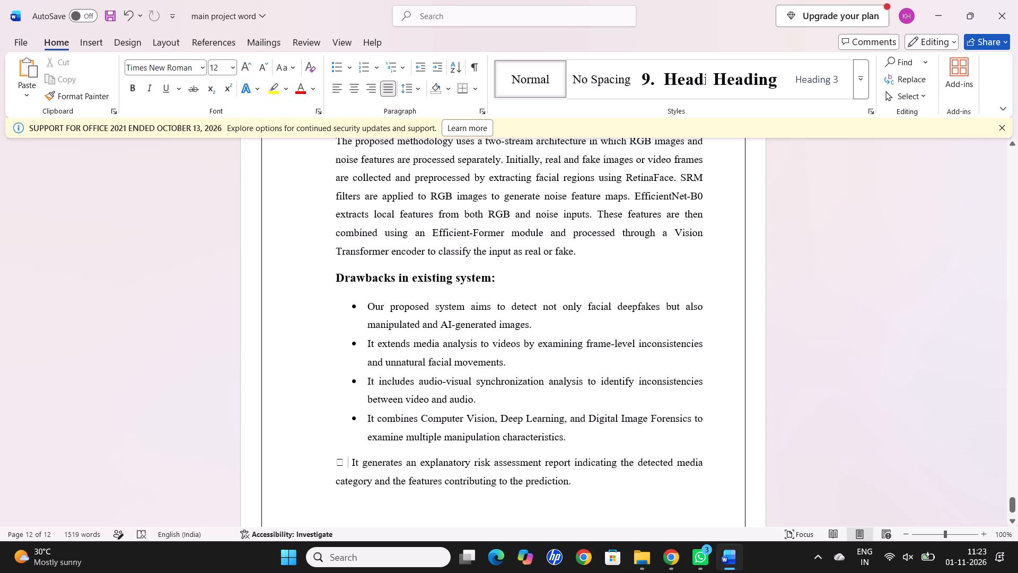
pyautogui.click(338, 62)
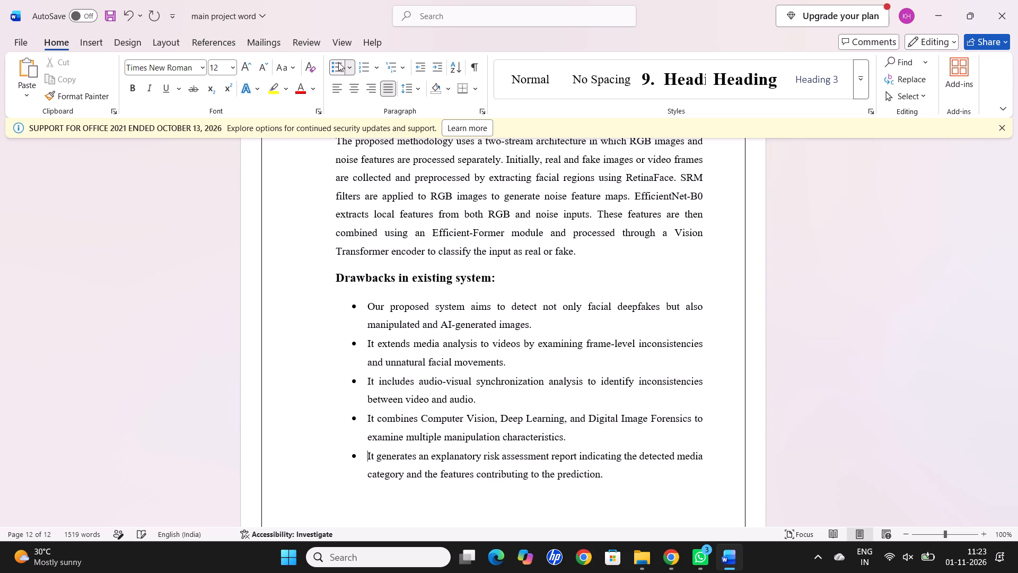
pyautogui.scroll(-2, 442, 399)
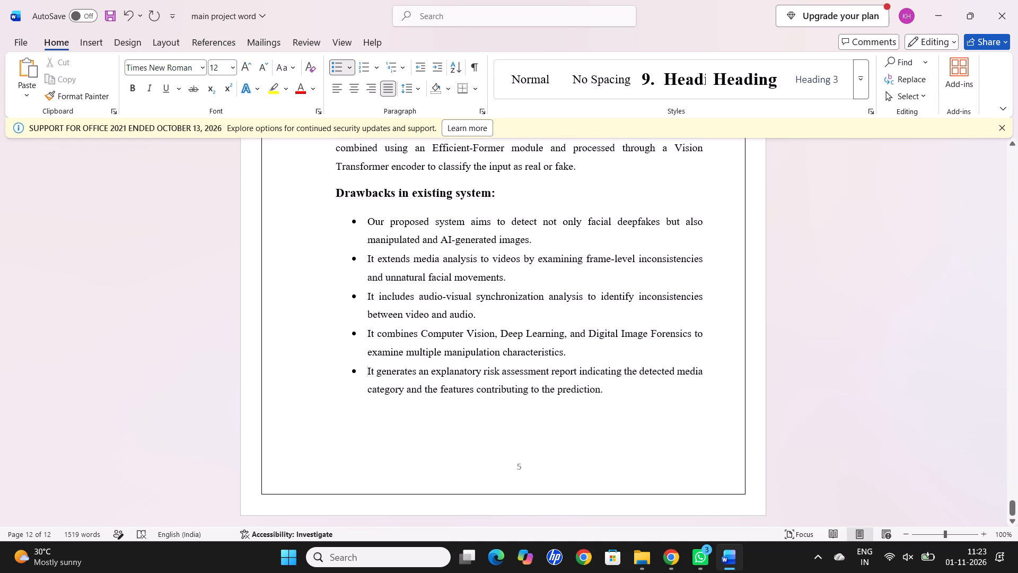
pyautogui.click(665, 553)
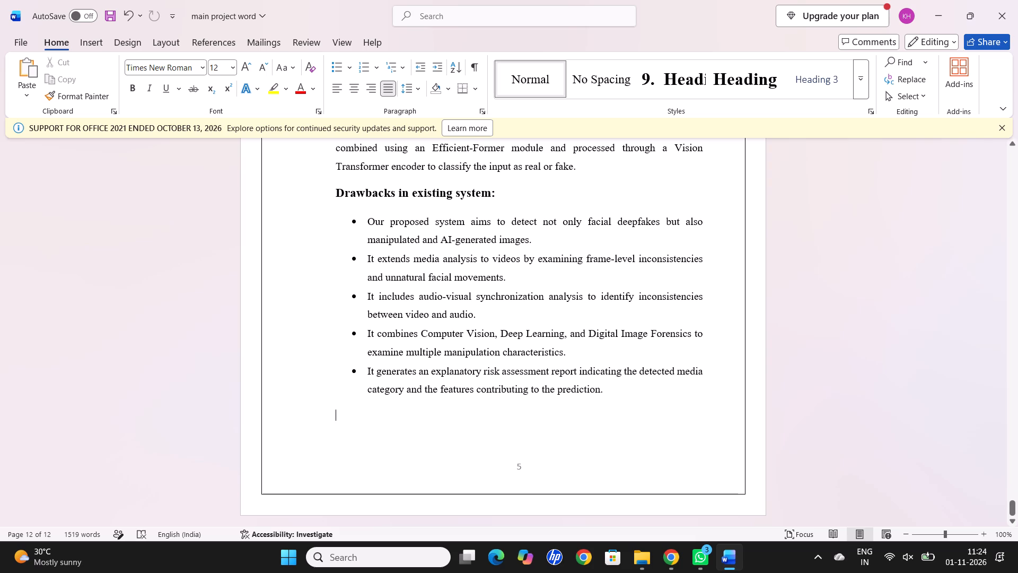
pyautogui.press('h')
pyautogui.write('ow my')
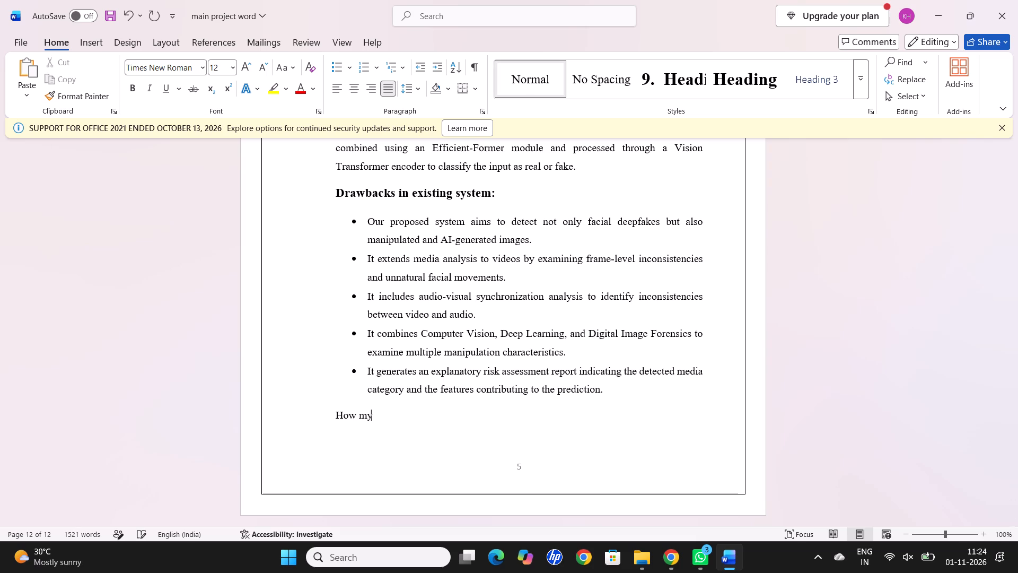
pyautogui.press('space')
pyautogui.press('p')
pyautogui.write('roject')
pyautogui.press('space')
pyautogui.write('o')
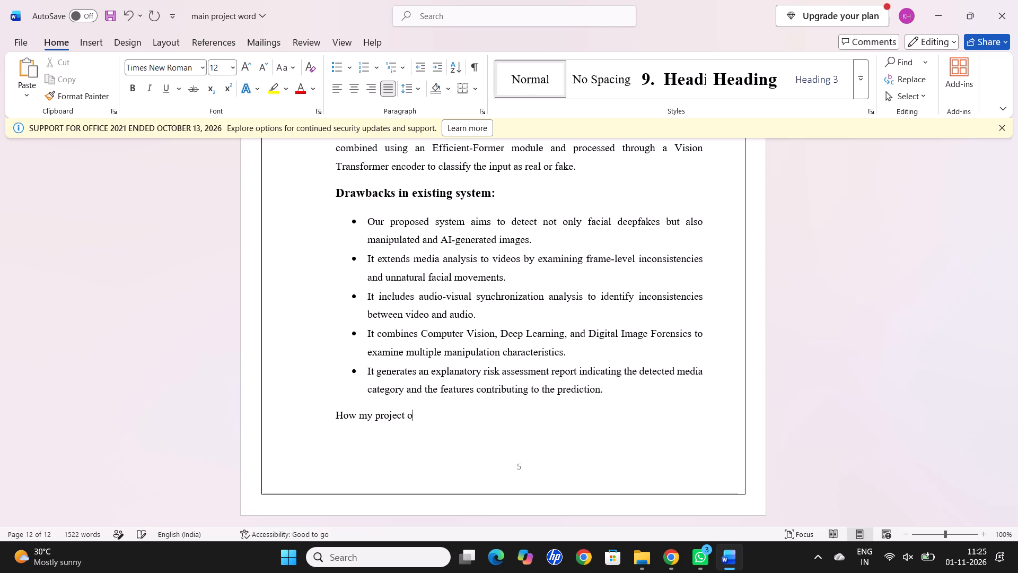
pyautogui.write('vercome')
pyautogui.write('s them')
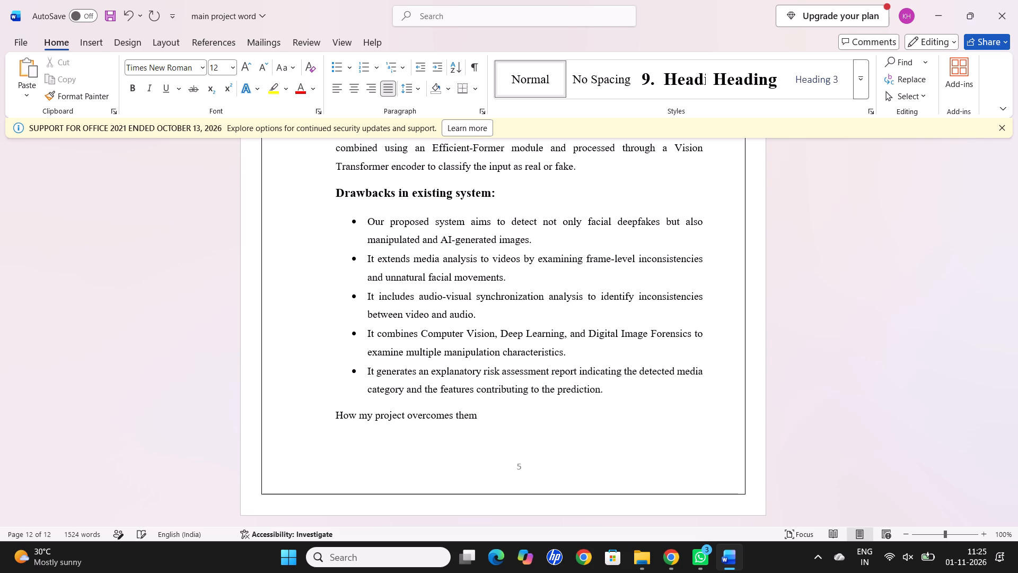
pyautogui.hotkey('shift', ':')
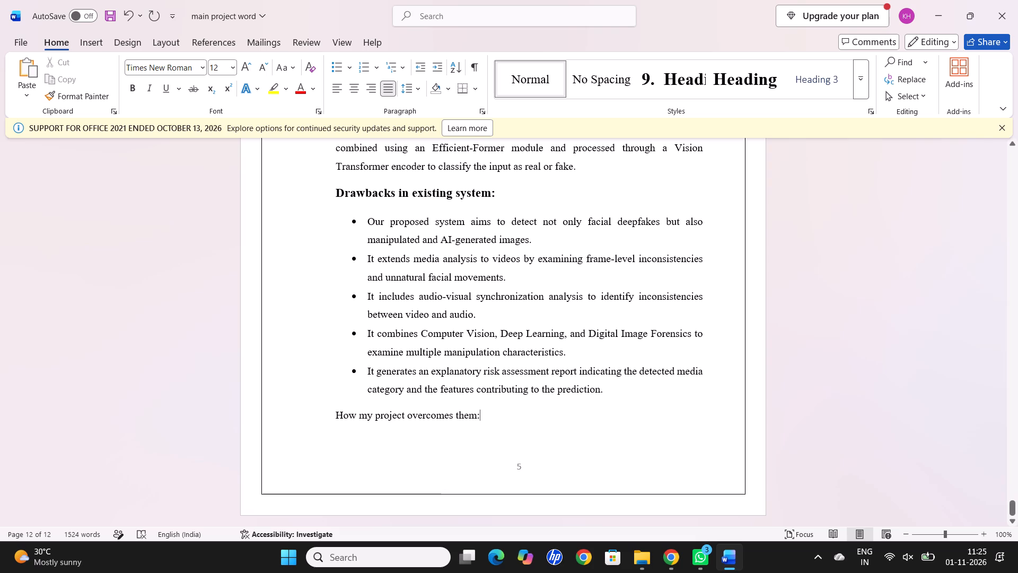
# Format the "How my project overcomes them:" line as a bold 14-point heading.
pyautogui.moveTo(332, 412); pyautogui.dragTo(478, 413)
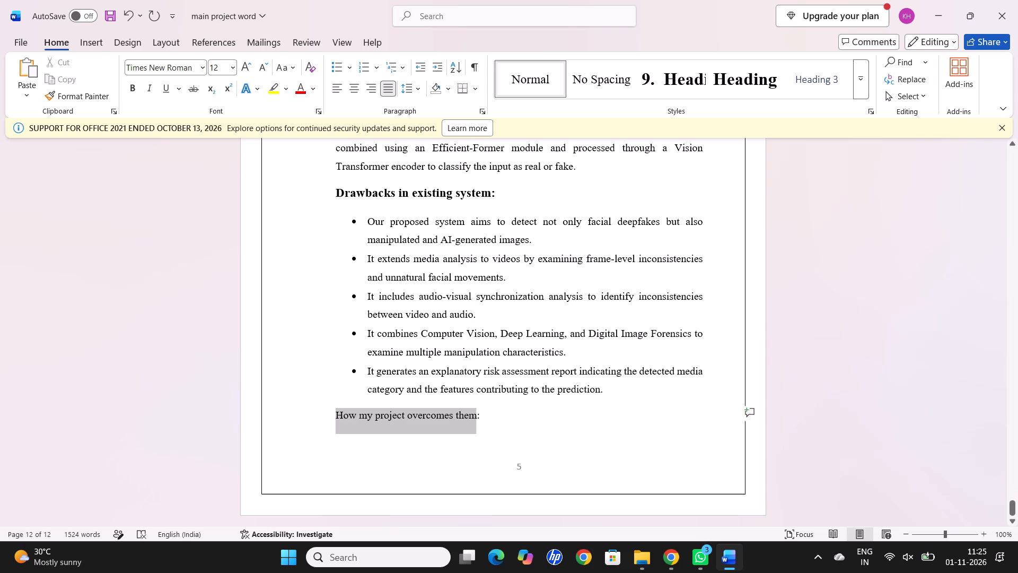
pyautogui.moveTo(478, 413); pyautogui.dragTo(480, 413)
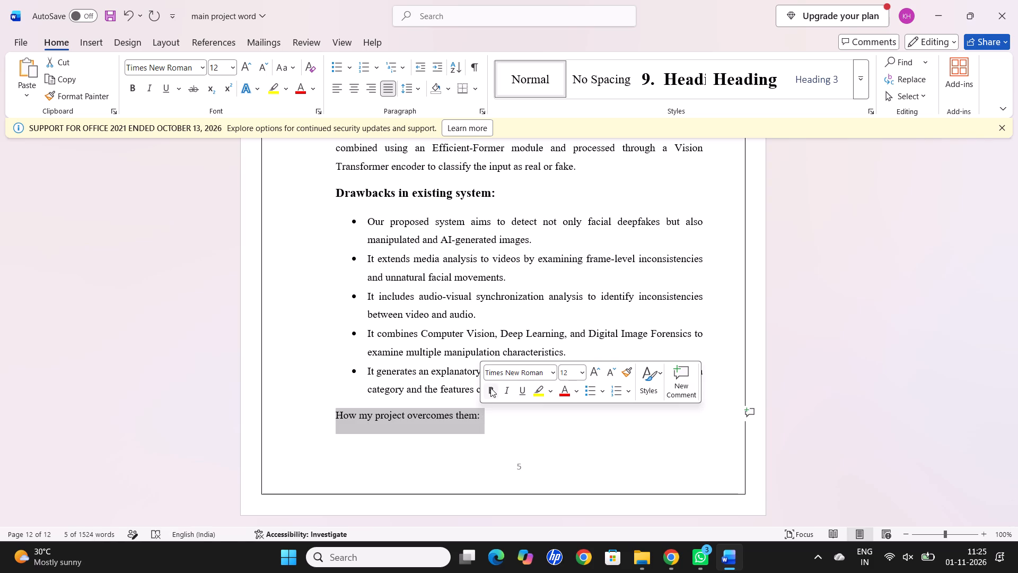
pyautogui.click(490, 388)
pyautogui.click(582, 373)
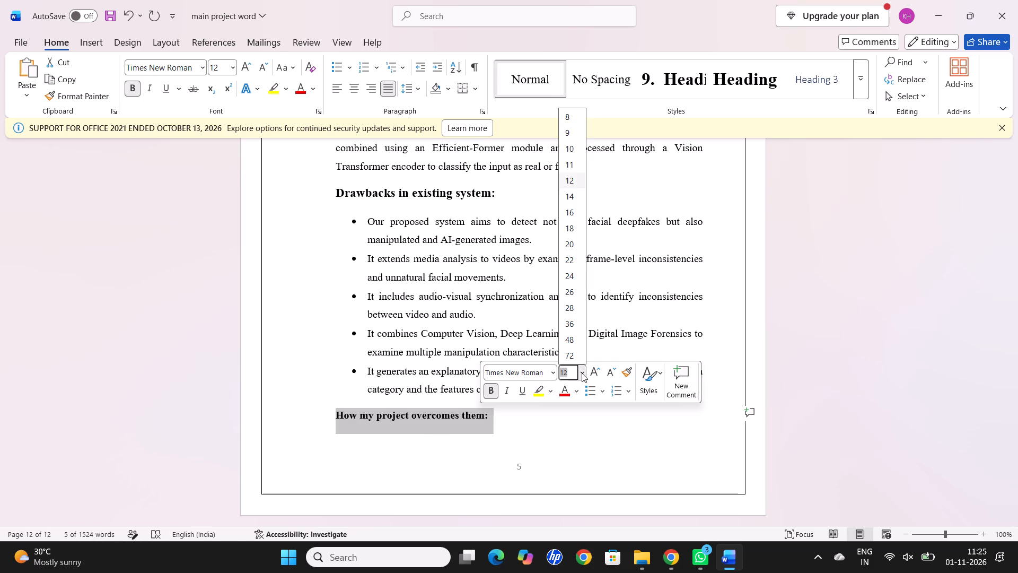
pyautogui.click(567, 199)
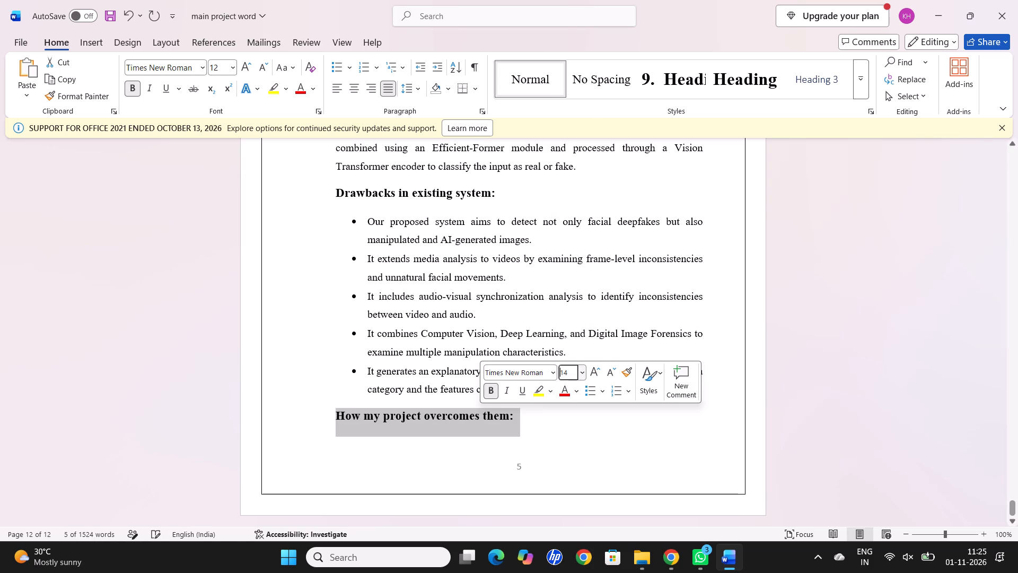
pyautogui.click(523, 427)
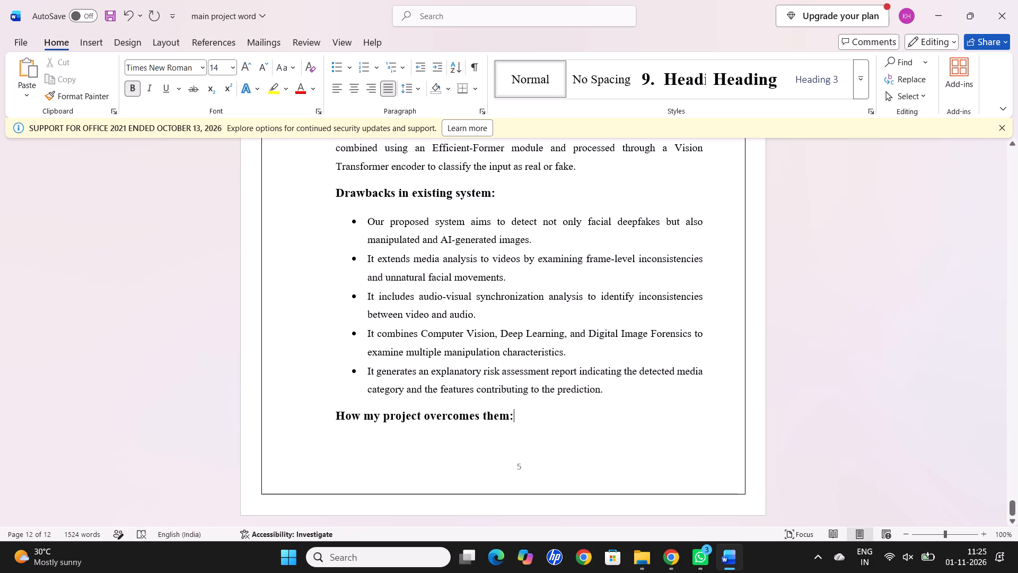
# Paste the copied ChatGPT paragraph below the "How my project overcomes them:" heading as non-bold 12-point text.
pyautogui.press('Return')
pyautogui.hotkey('ctrl', 'v')
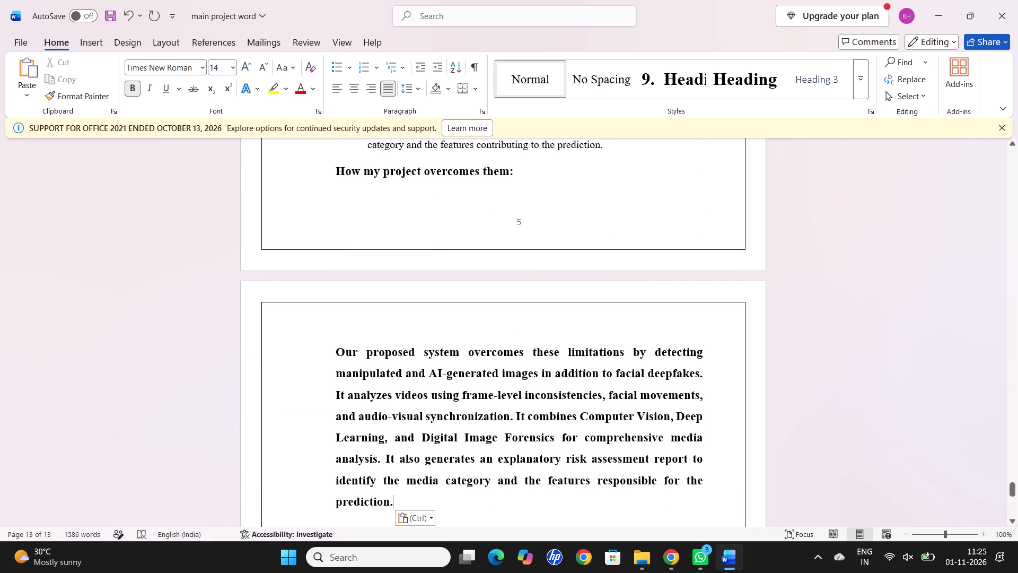
pyautogui.moveTo(337, 351); pyautogui.dragTo(359, 393)
pyautogui.moveTo(359, 393); pyautogui.dragTo(435, 499)
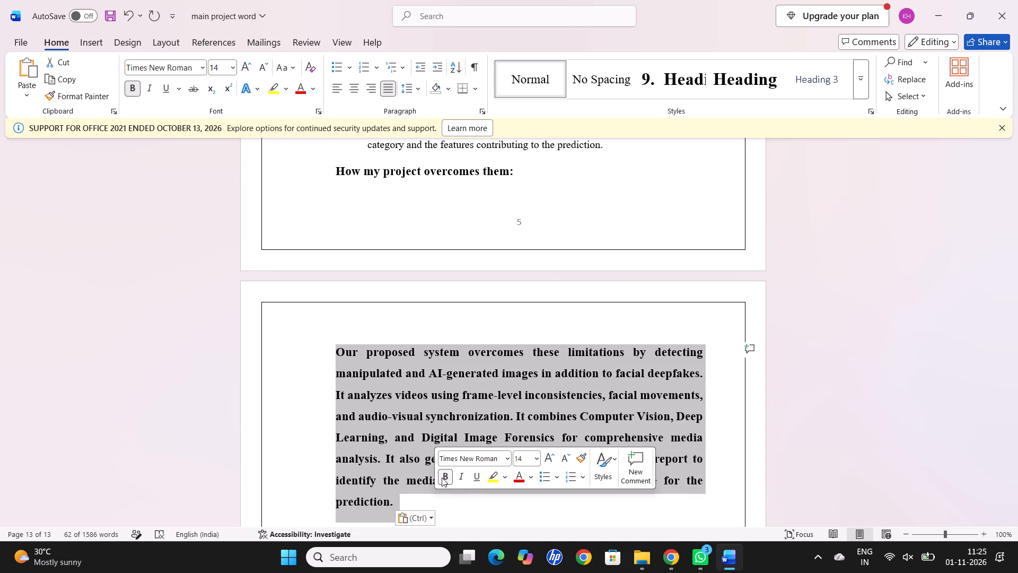
pyautogui.click(441, 477)
pyautogui.click(537, 458)
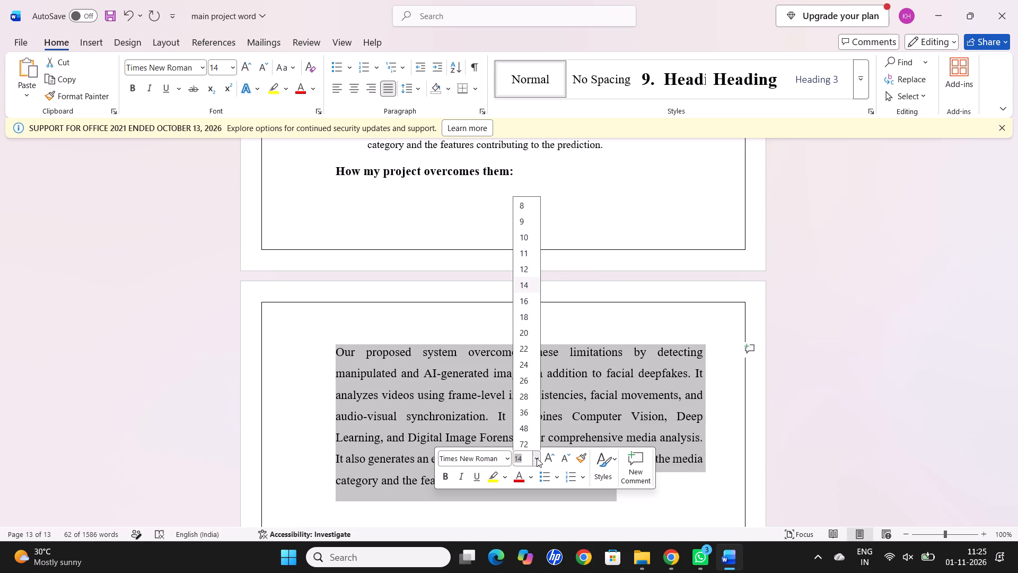
pyautogui.click(521, 266)
pyautogui.click(462, 278)
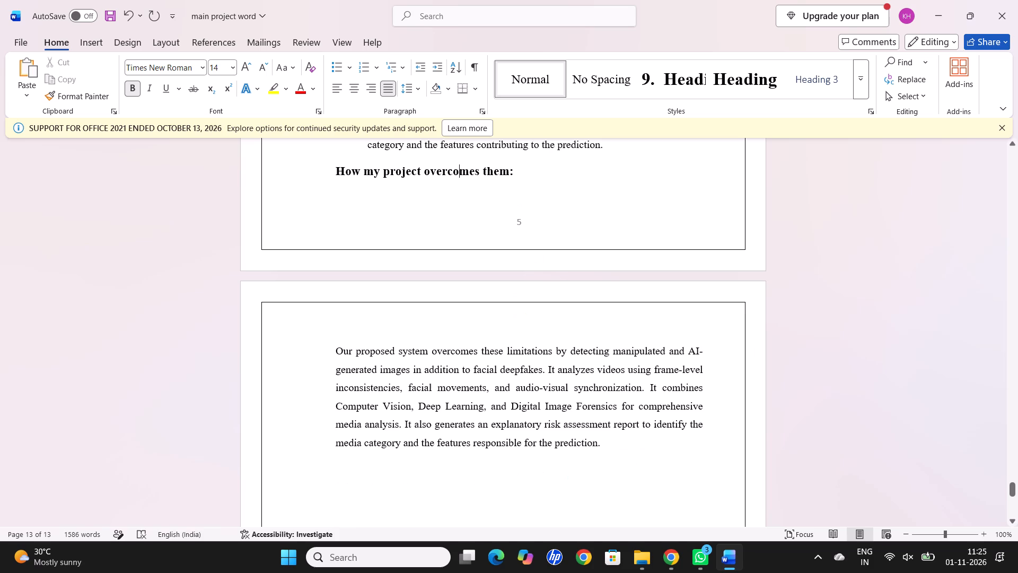
# Review the layout of the whole Paper 1 section, from its title through the drawbacks to the pasted paragraph.
pyautogui.scroll(5, 462, 278)
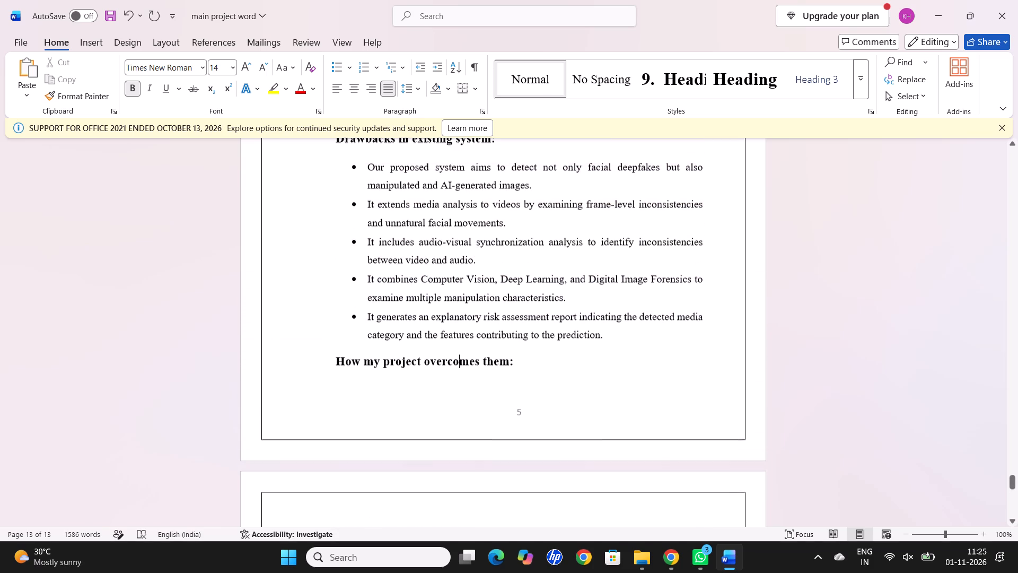
pyautogui.scroll(2, 462, 278)
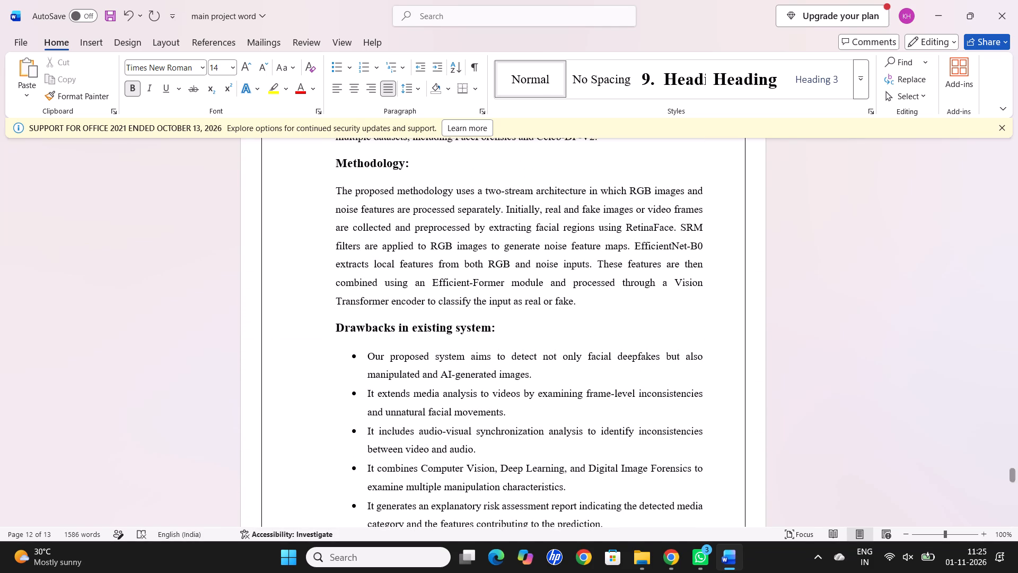
pyautogui.scroll(3, 462, 278)
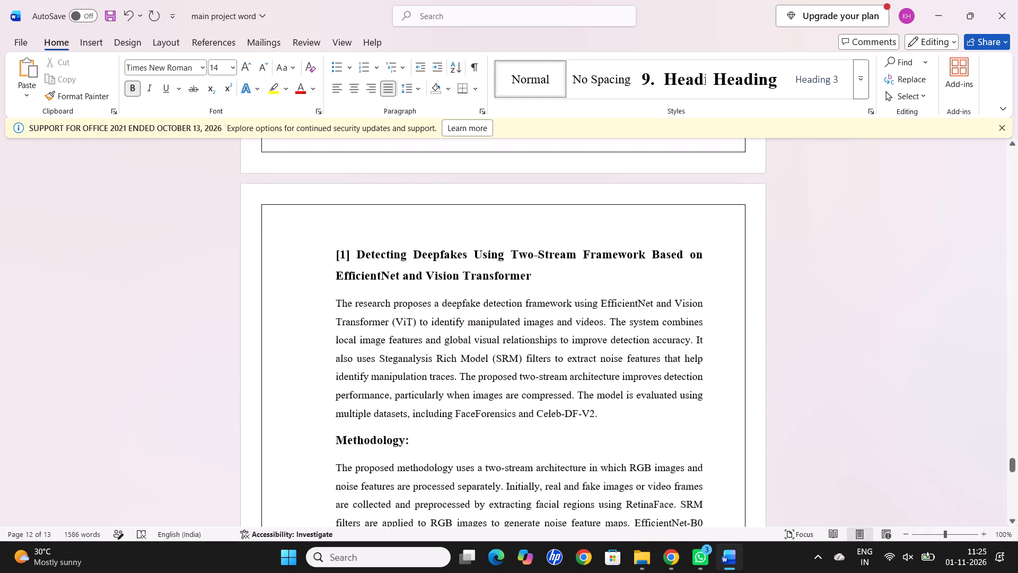
pyautogui.scroll(2, 462, 278)
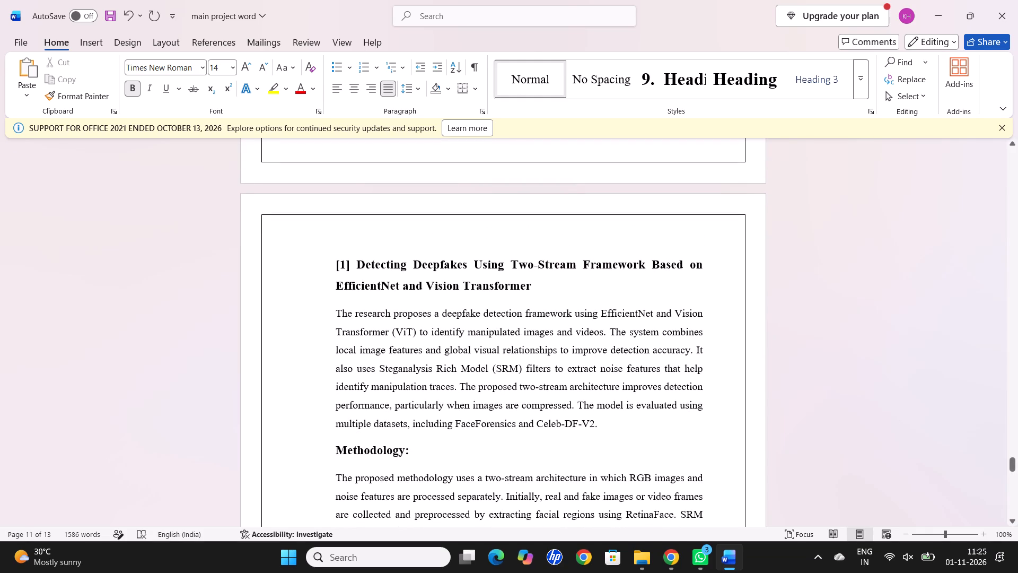
pyautogui.scroll(-2, 462, 278)
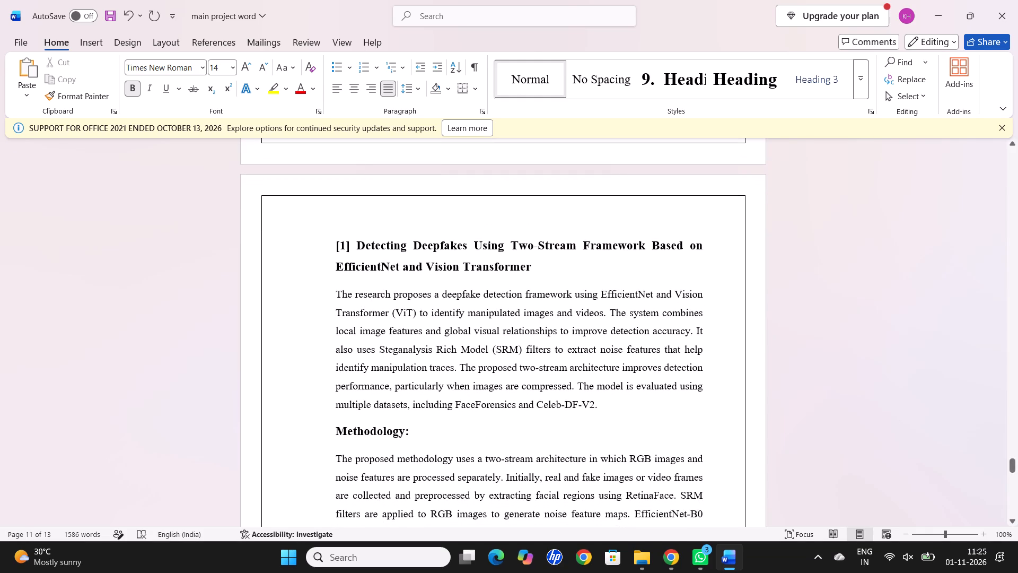
pyautogui.scroll(-1, 462, 278)
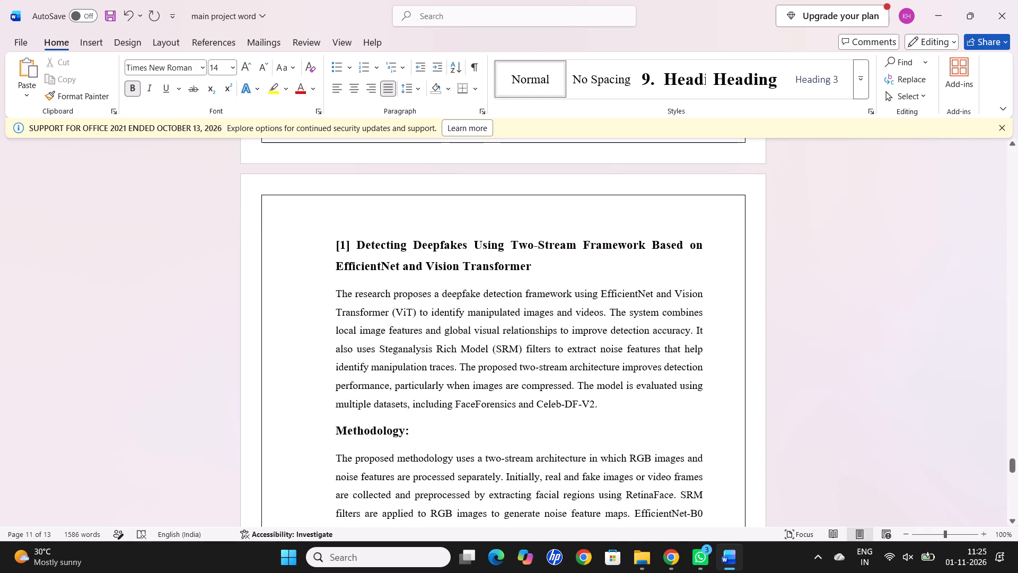
pyautogui.scroll(-3, 462, 278)
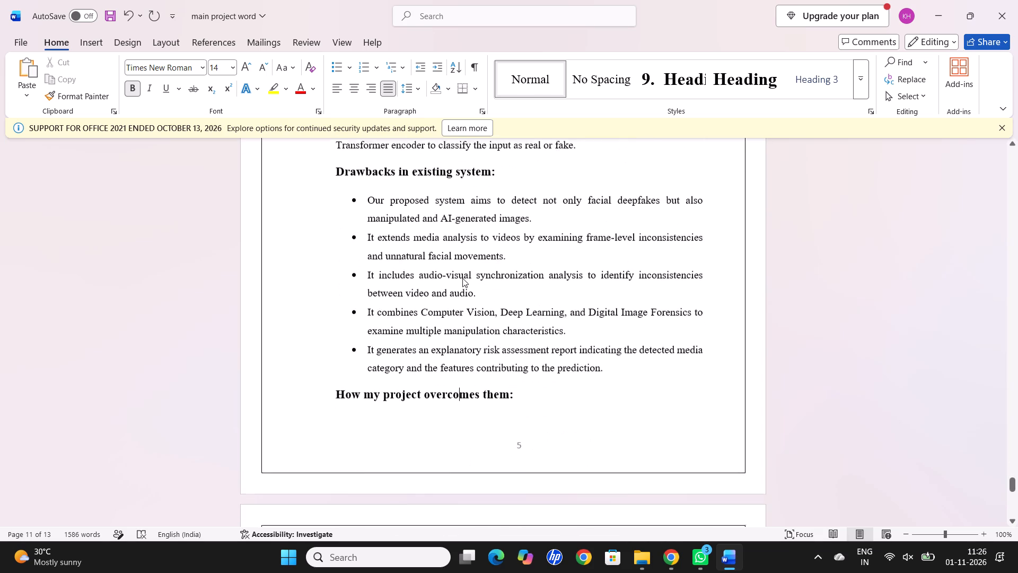
pyautogui.scroll(-6, 462, 278)
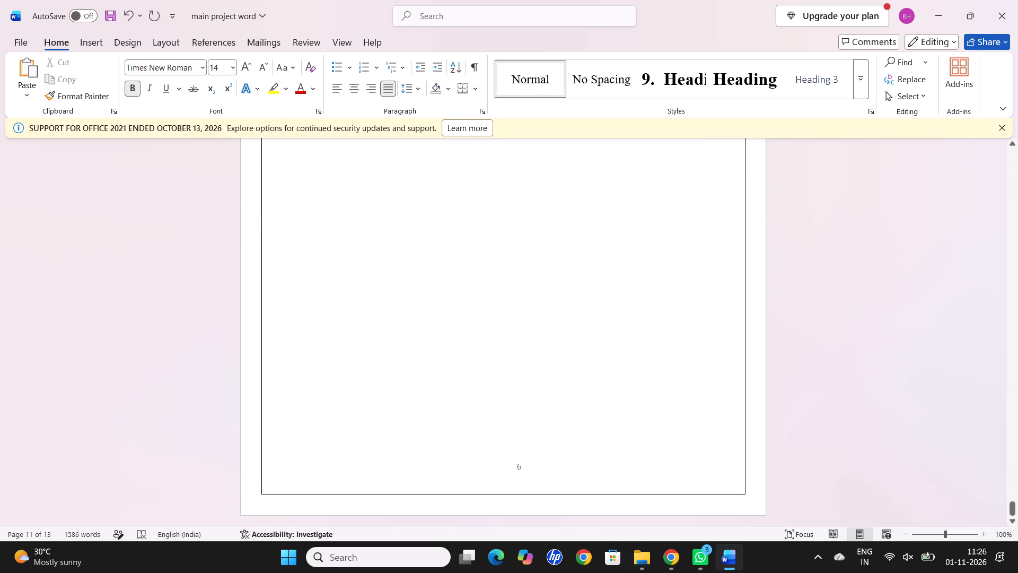
pyautogui.scroll(-3, 462, 278)
# Insert two blank lines before the "How my project overcomes them:" heading to move it onto the page with its paragraph.
pyautogui.scroll(6, 462, 278)
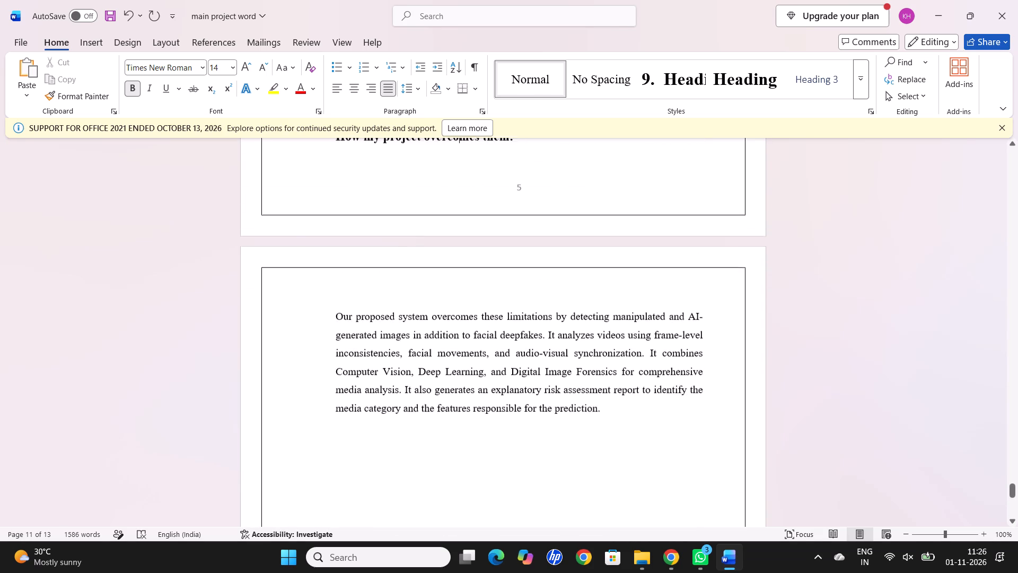
pyautogui.scroll(2, 462, 278)
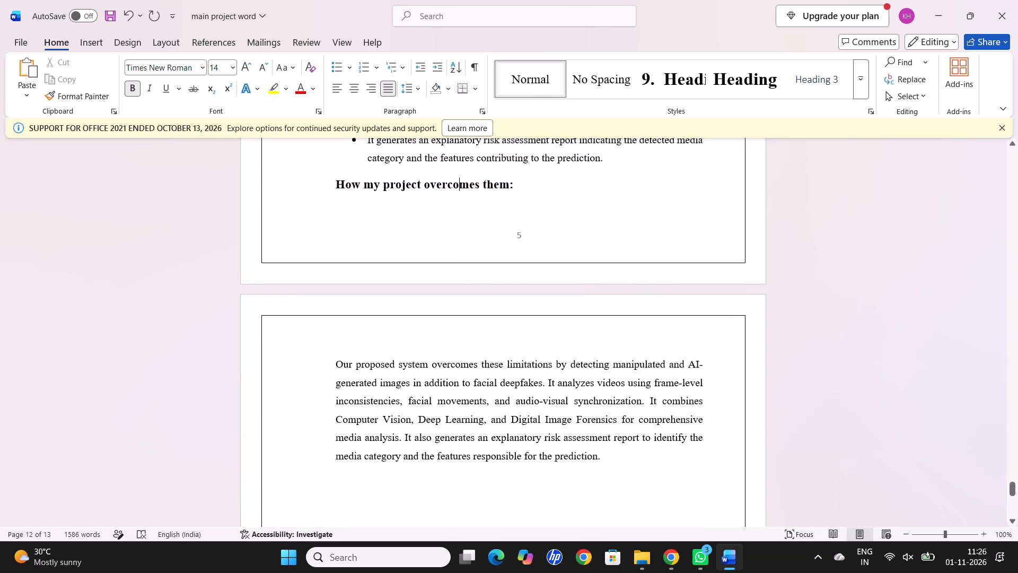
pyautogui.click(334, 181)
pyautogui.press('Return')
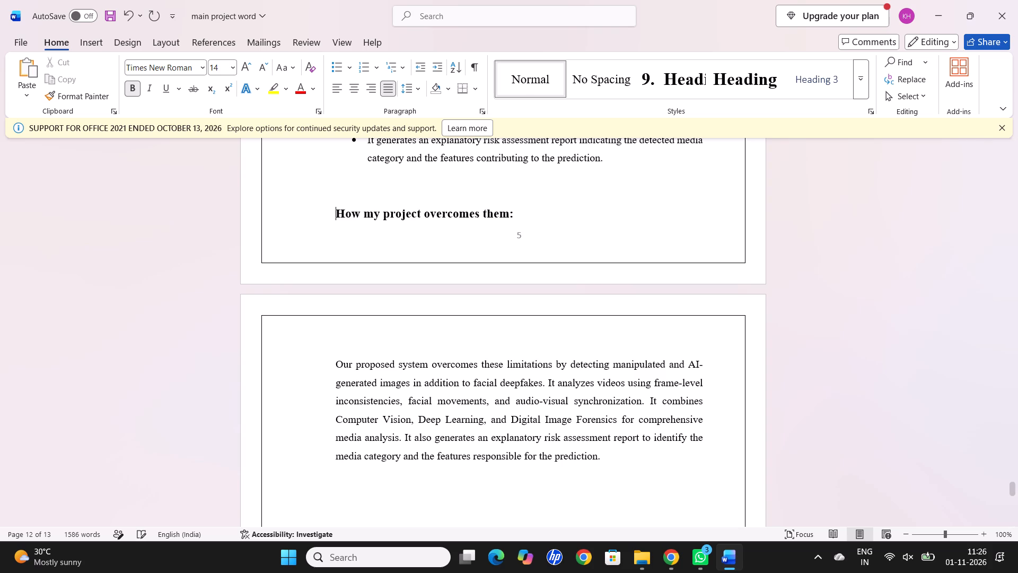
pyautogui.press('Return')
pyautogui.scroll(-1, 368, 231)
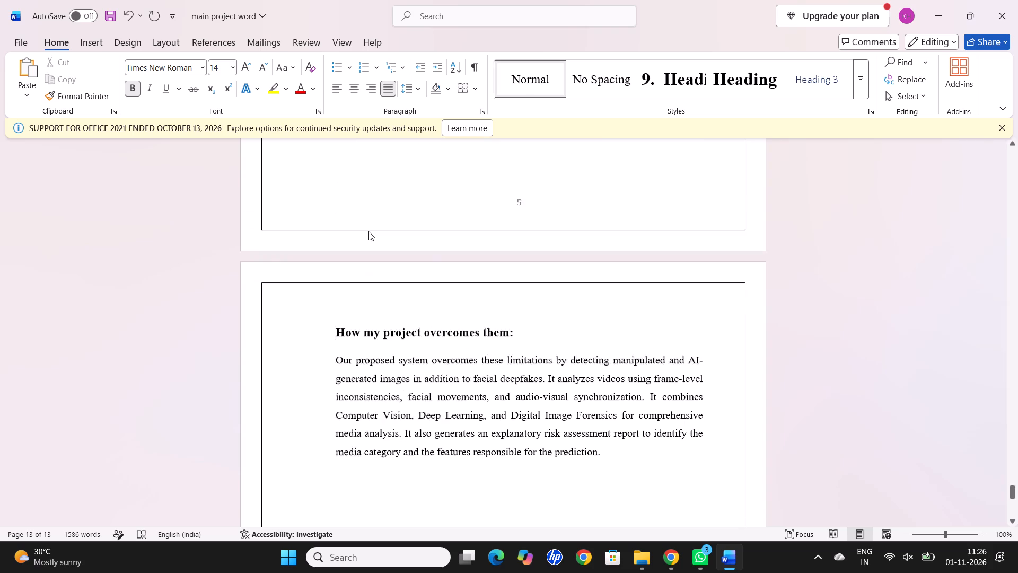
pyautogui.scroll(-1, 368, 231)
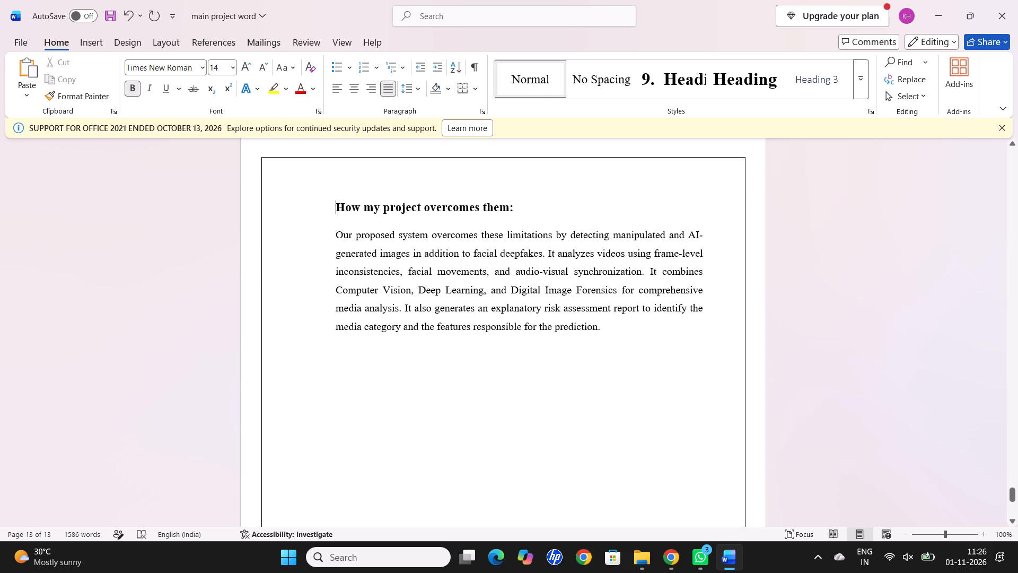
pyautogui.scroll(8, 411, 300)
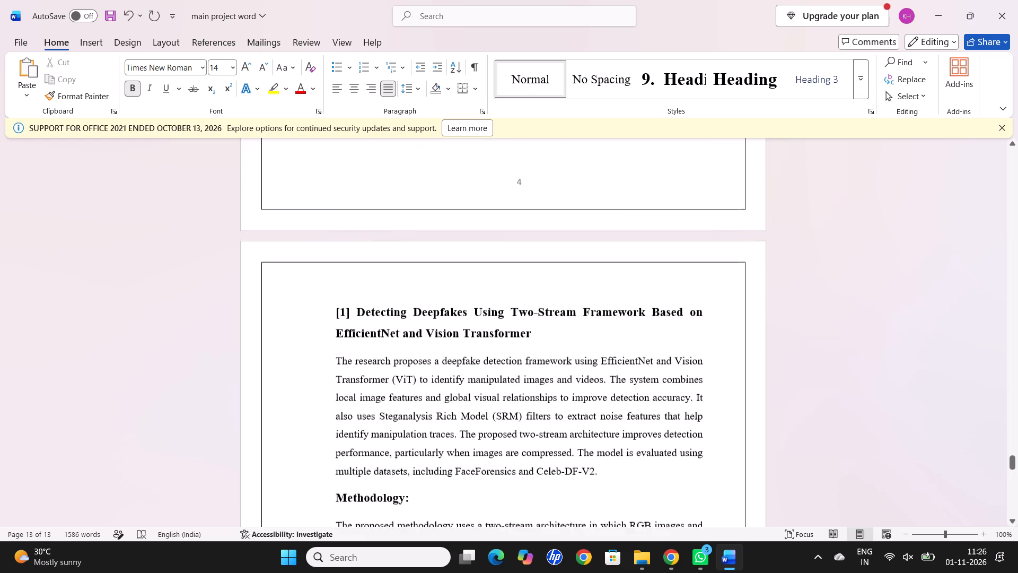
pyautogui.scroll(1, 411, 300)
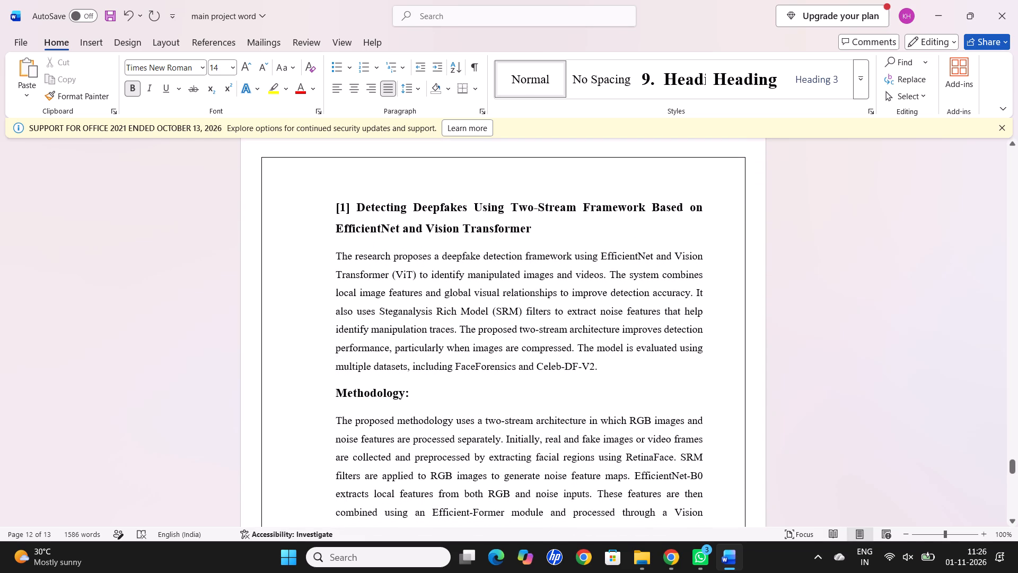
# Review the page layout from the Chapter 2 title page through the Paper 1 description, methodology and drawbacks.
pyautogui.scroll(4, 414, 318)
pyautogui.scroll(-1, 414, 318)
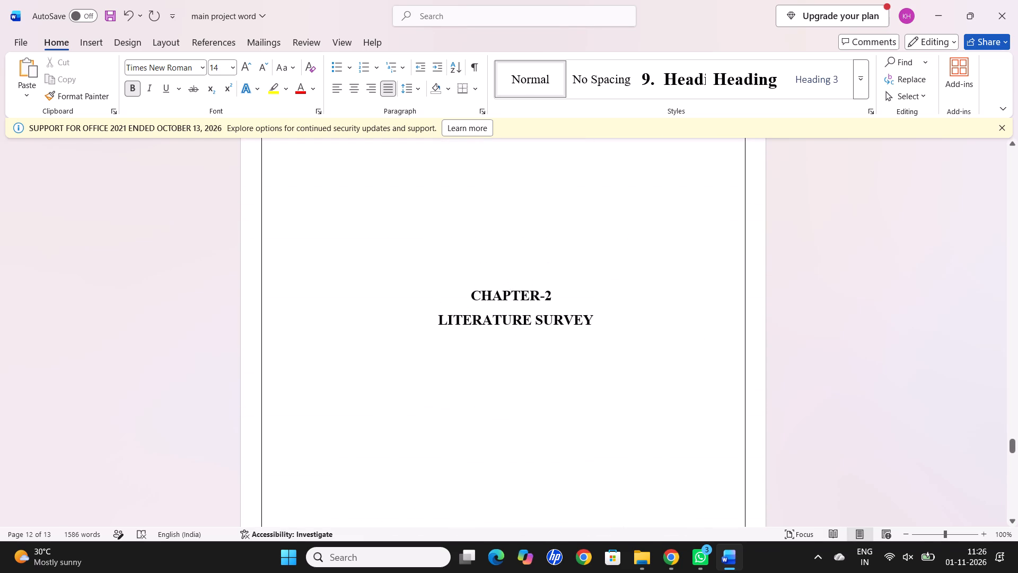
pyautogui.scroll(-2, 414, 318)
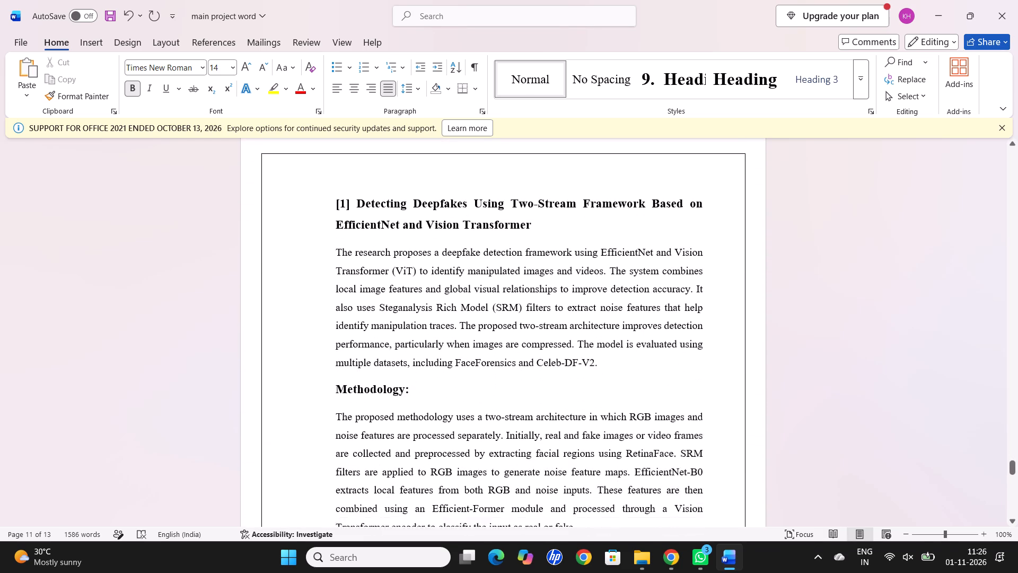
pyautogui.scroll(-2, 414, 318)
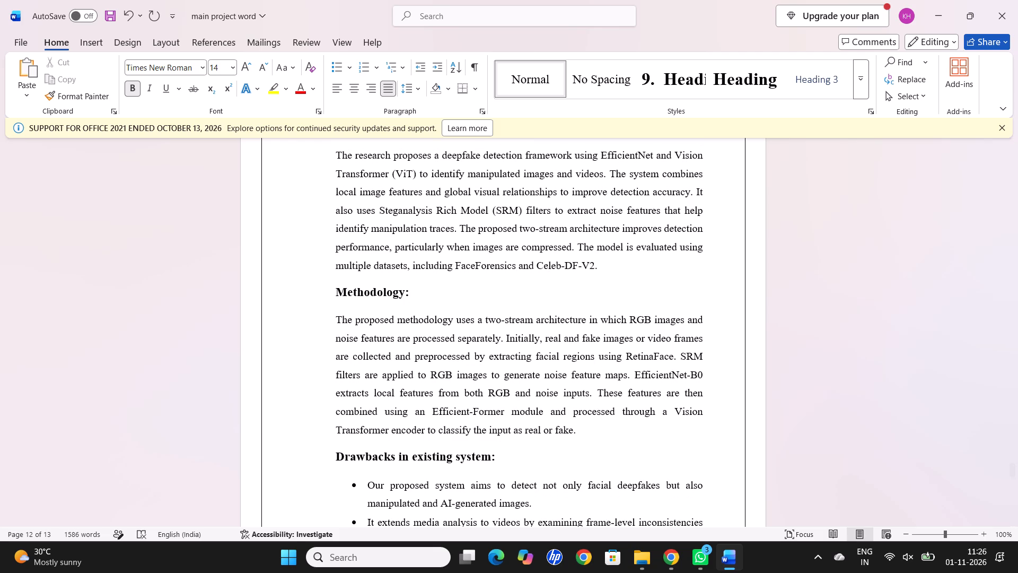
pyautogui.scroll(2, 414, 318)
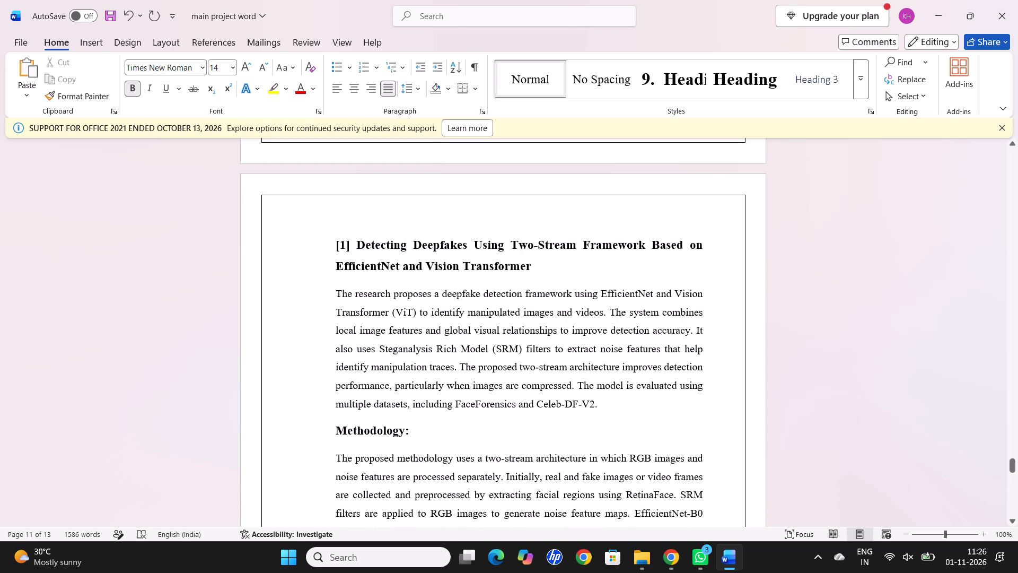
pyautogui.click(670, 550)
pyautogui.click(580, 351)
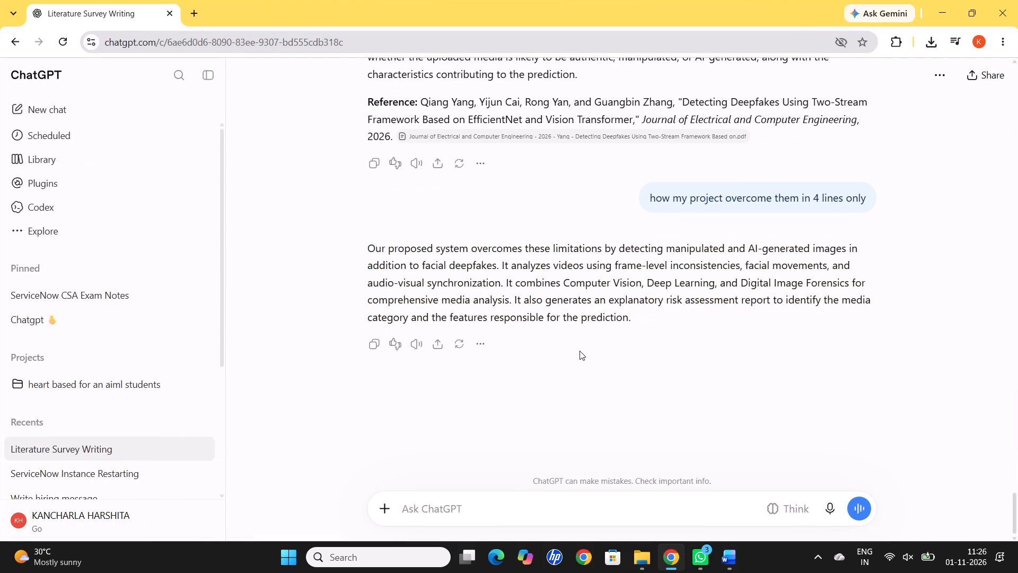
pyautogui.scroll(9, 580, 351)
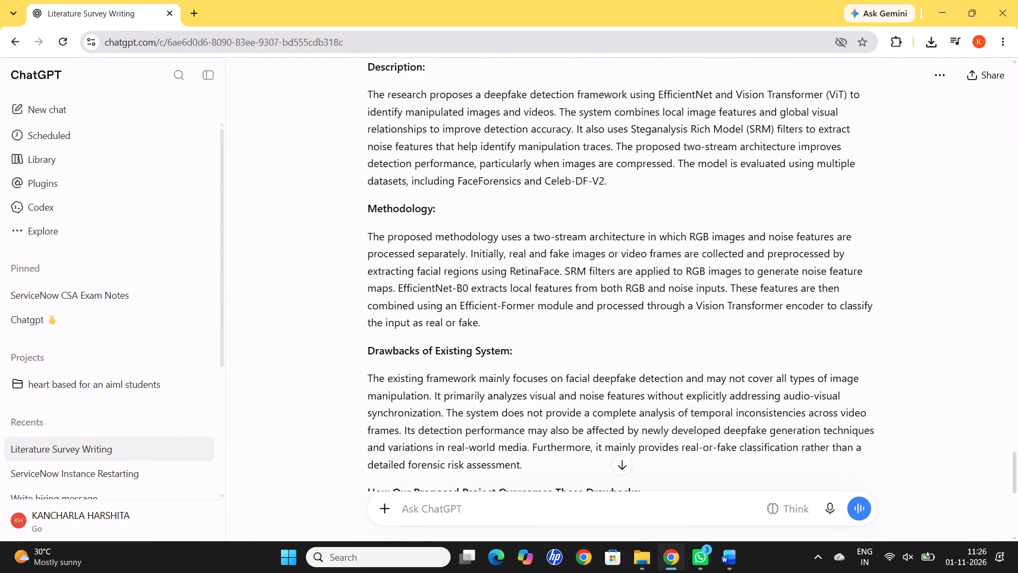
pyautogui.scroll(1, 580, 351)
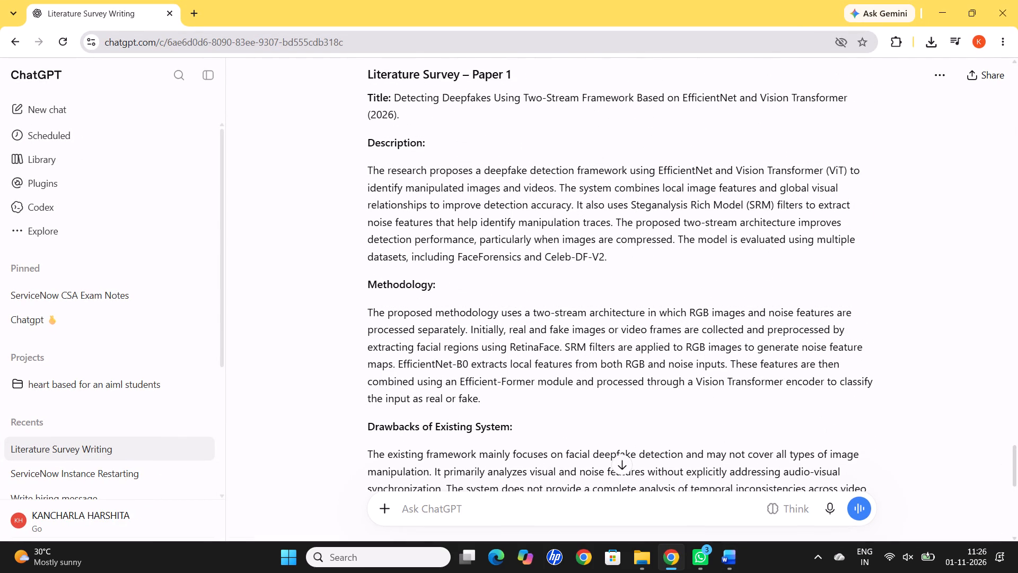
pyautogui.click(463, 515)
pyautogui.write('gi')
pyautogui.write('ve me d')
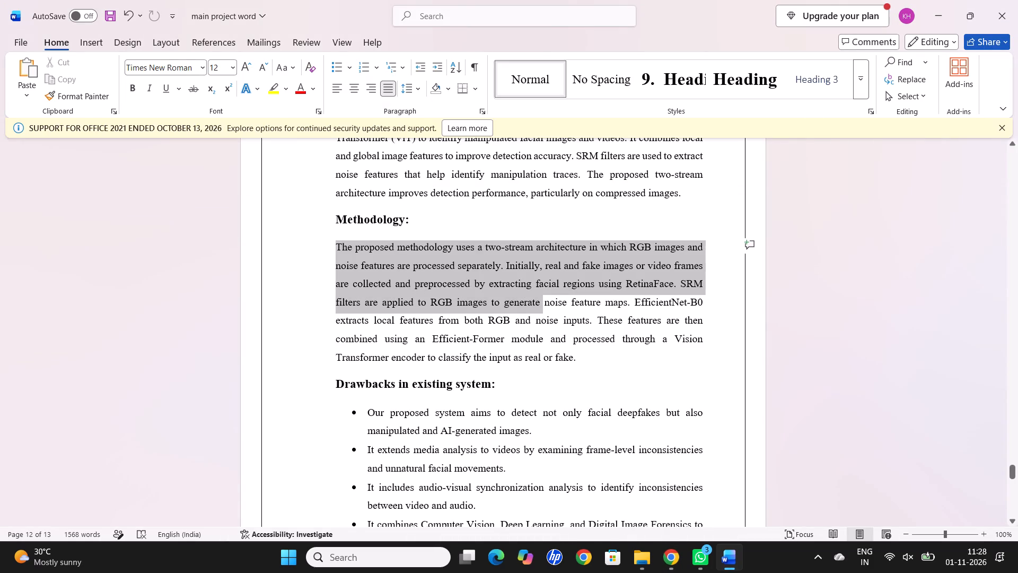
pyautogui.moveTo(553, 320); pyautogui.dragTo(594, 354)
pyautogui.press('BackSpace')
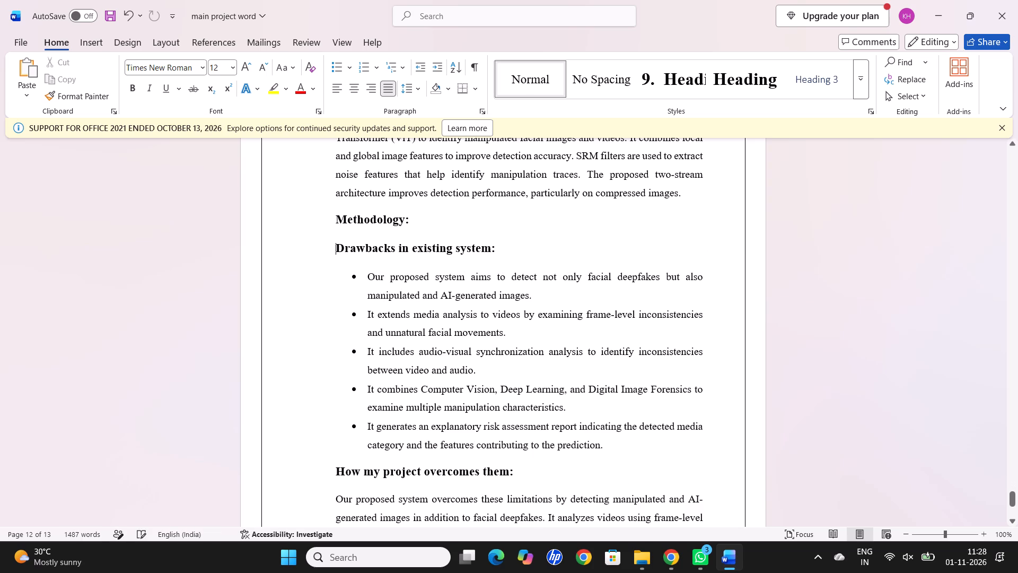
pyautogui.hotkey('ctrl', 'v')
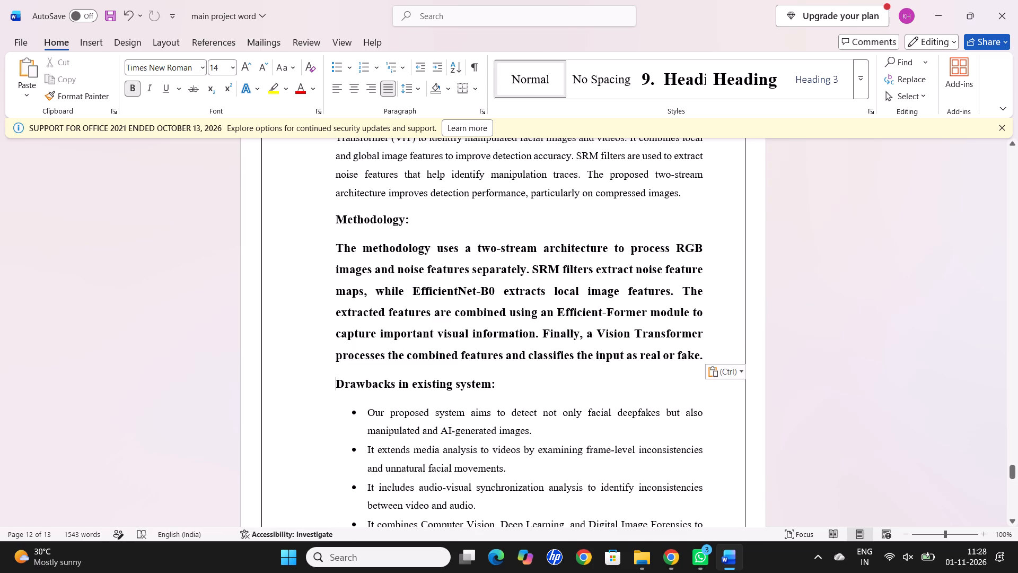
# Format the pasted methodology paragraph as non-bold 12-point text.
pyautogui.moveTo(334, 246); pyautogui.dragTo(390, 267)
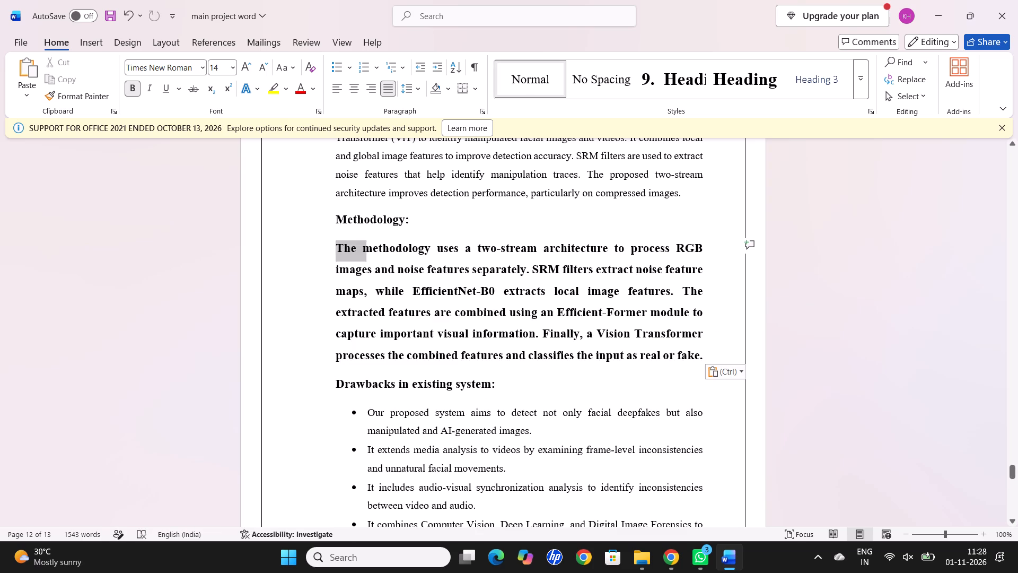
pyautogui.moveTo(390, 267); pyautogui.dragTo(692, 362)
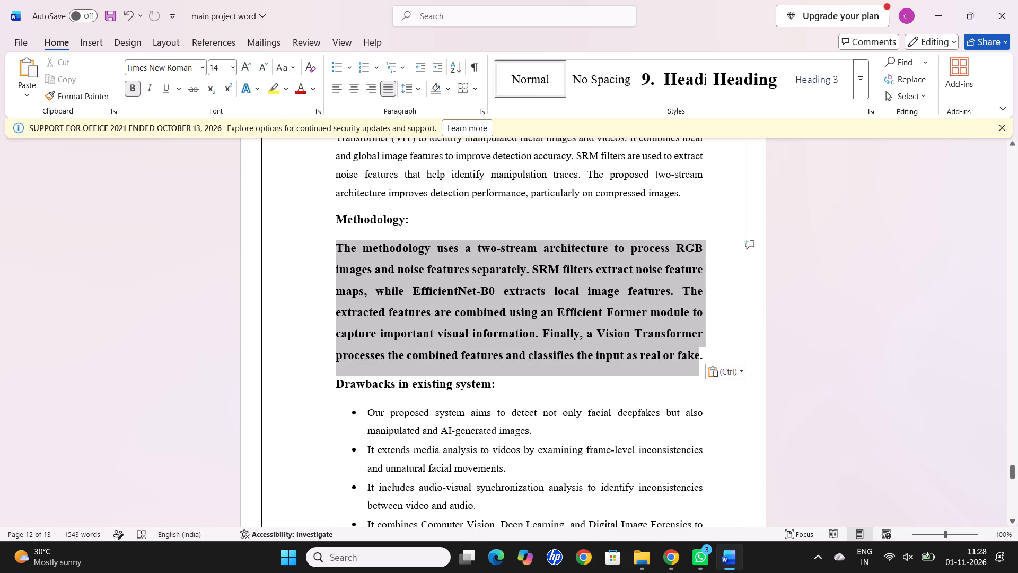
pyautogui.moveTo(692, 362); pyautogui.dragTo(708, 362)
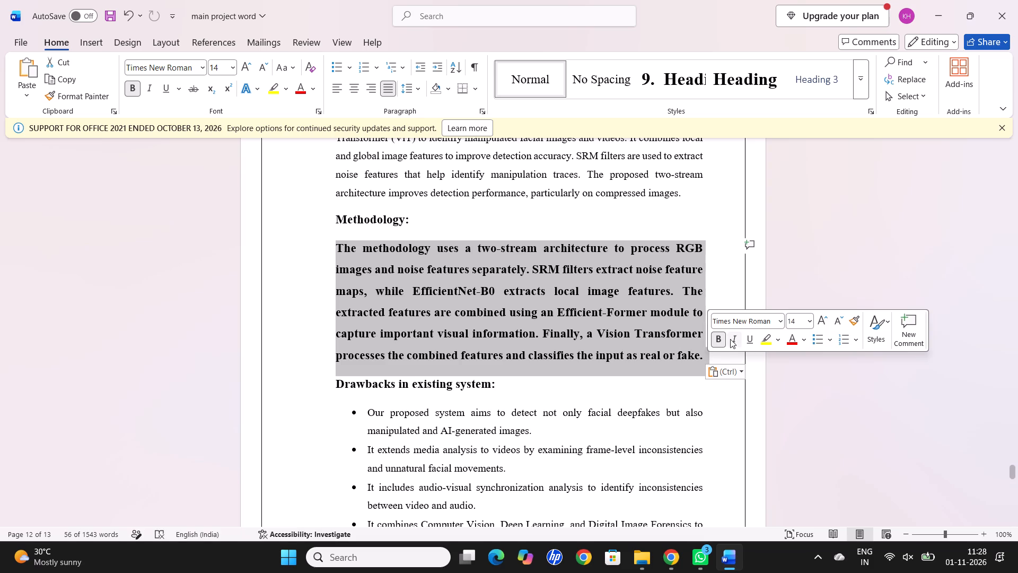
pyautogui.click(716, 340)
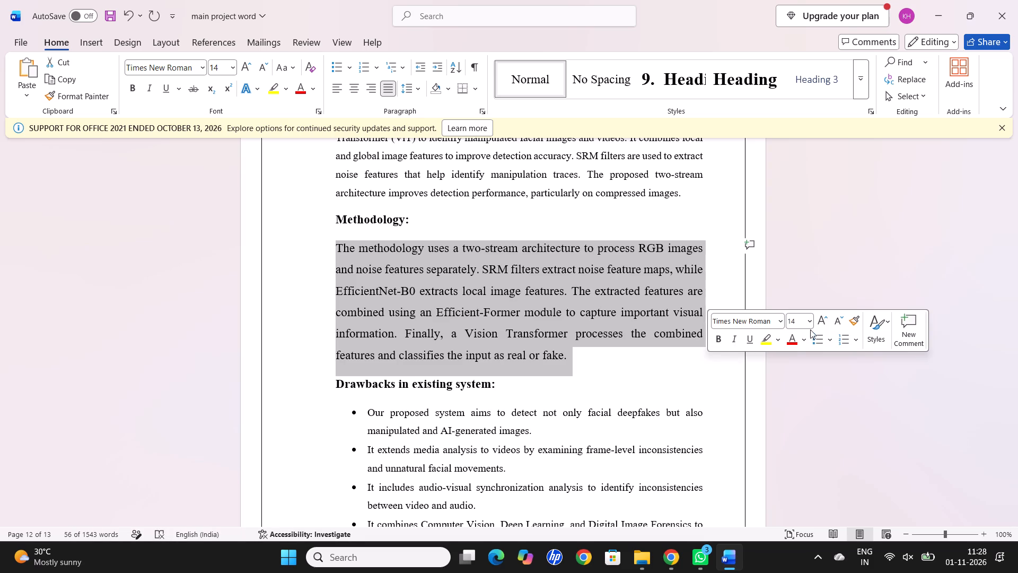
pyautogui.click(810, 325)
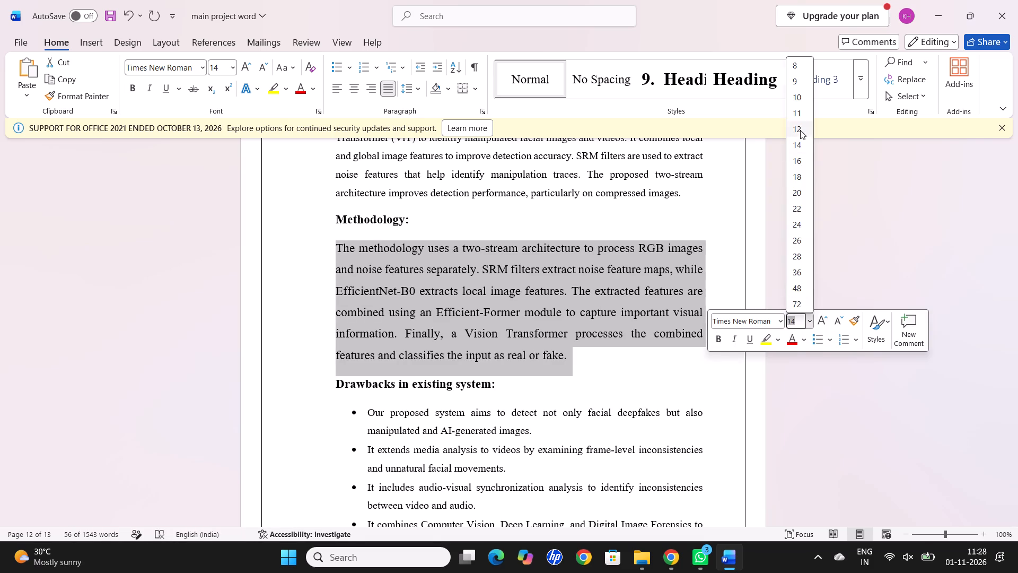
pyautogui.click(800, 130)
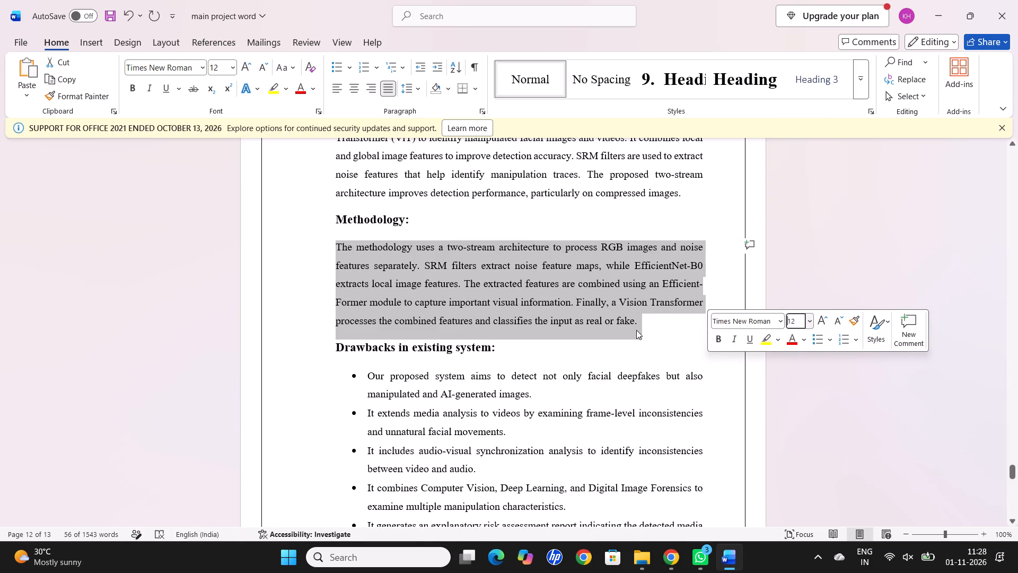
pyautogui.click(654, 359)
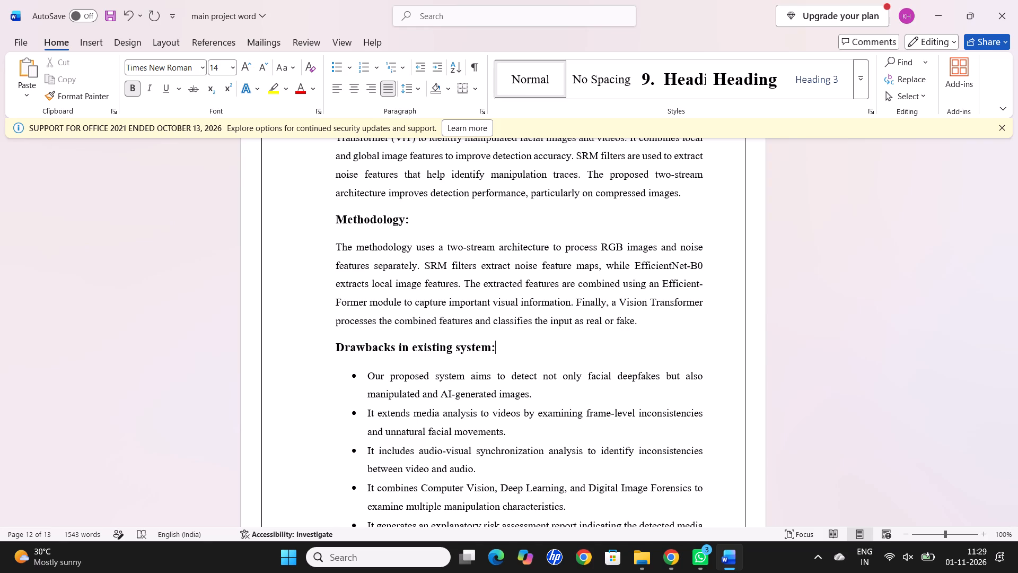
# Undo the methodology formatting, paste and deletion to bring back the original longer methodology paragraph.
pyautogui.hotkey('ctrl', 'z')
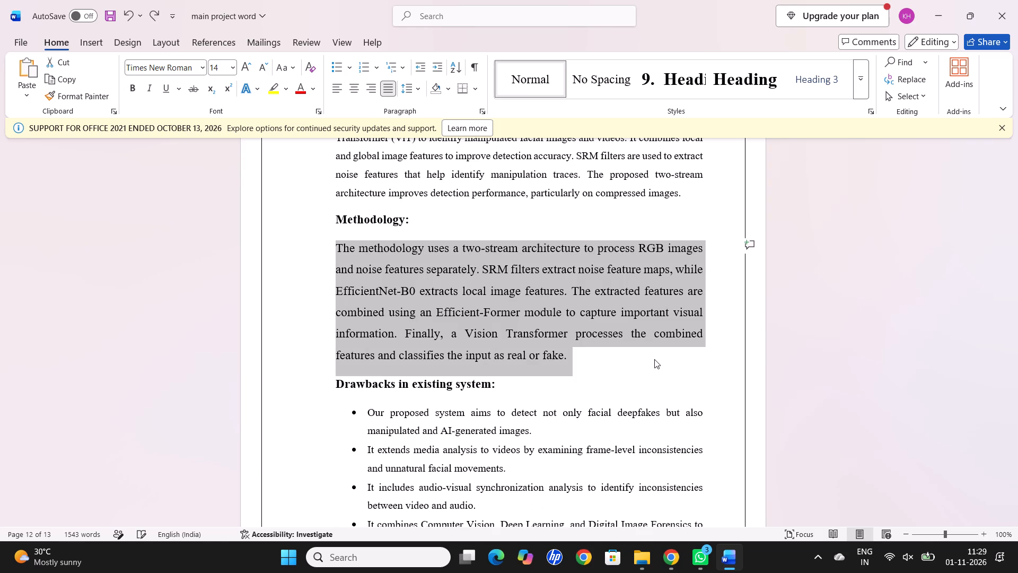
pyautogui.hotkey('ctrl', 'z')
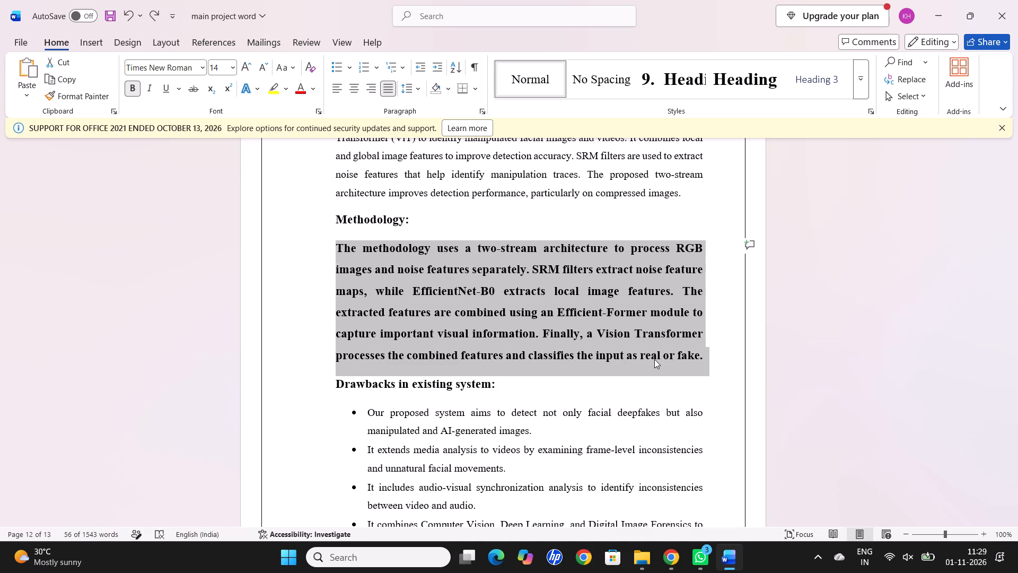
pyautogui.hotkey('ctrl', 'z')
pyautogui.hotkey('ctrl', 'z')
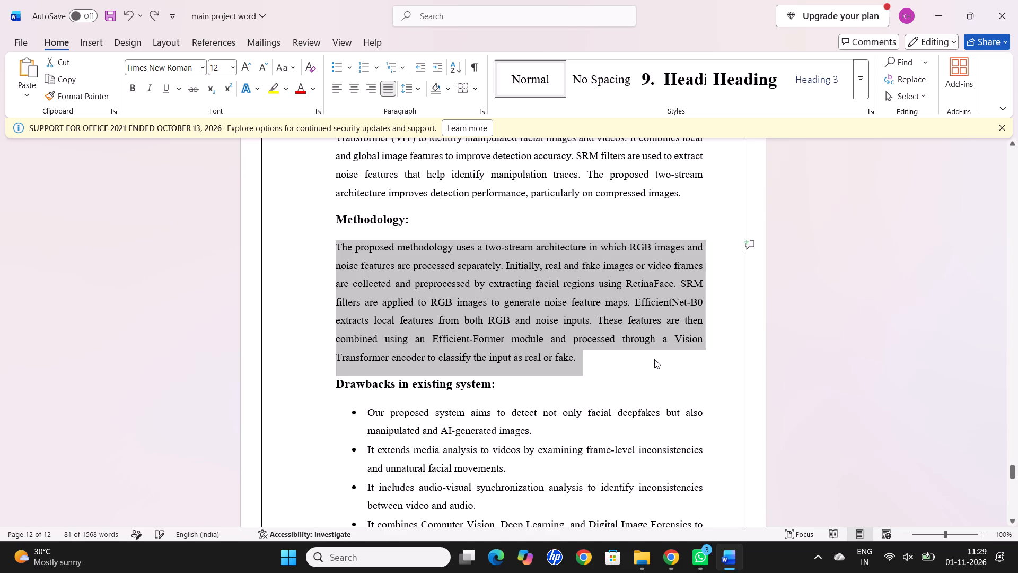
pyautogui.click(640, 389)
# Examine how the drawbacks list and the "How my project overcomes them:" paragraph break across the two pages.
pyautogui.scroll(-1, 640, 389)
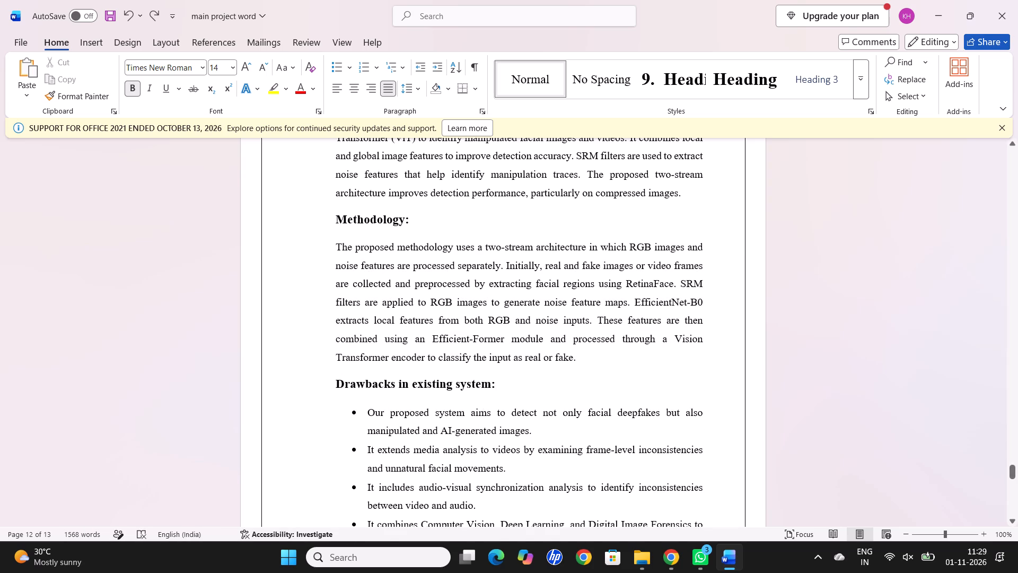
pyautogui.scroll(-3, 640, 389)
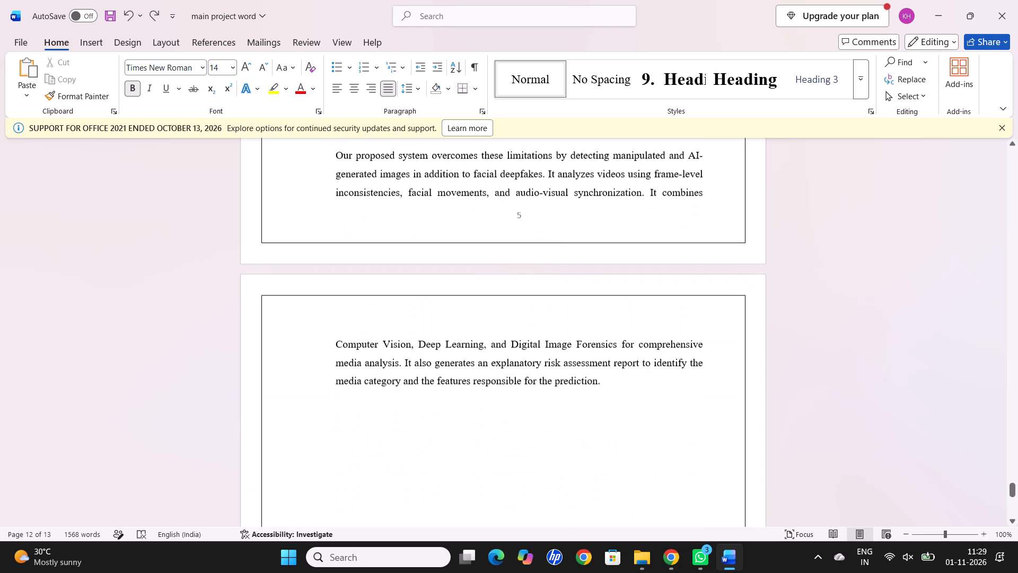
pyautogui.scroll(2, 640, 389)
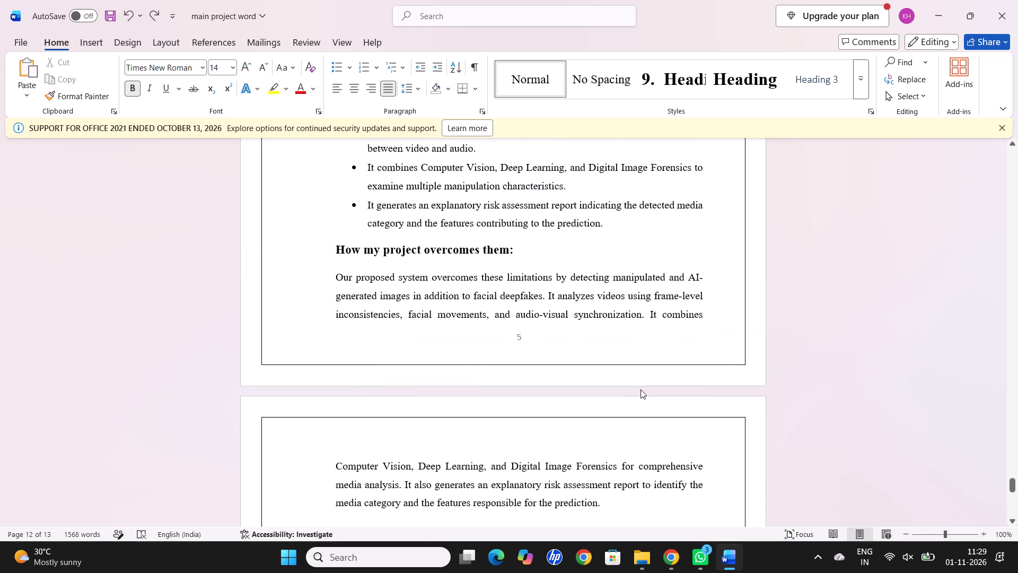
pyautogui.scroll(2, 640, 389)
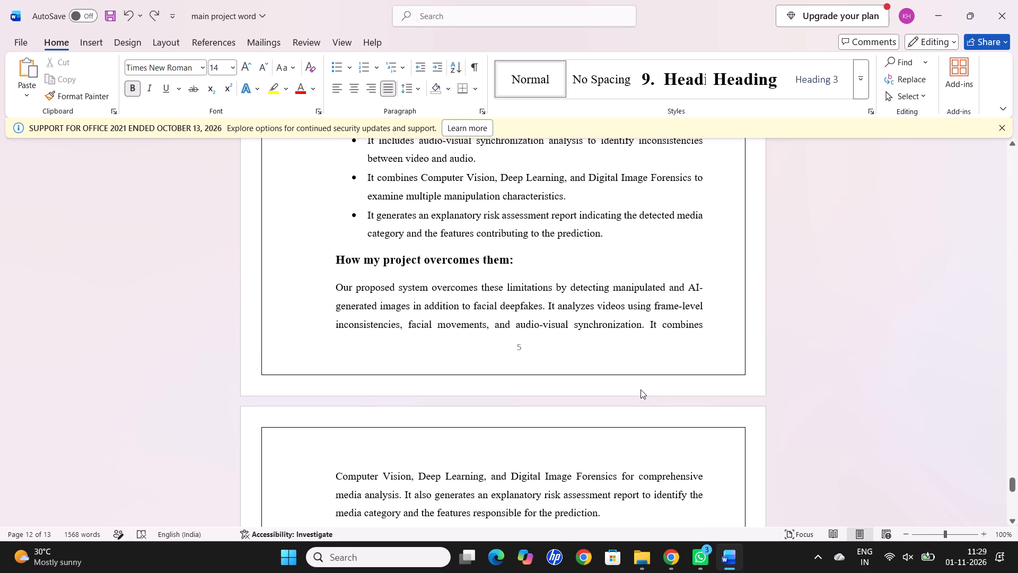
pyautogui.scroll(-1, 640, 389)
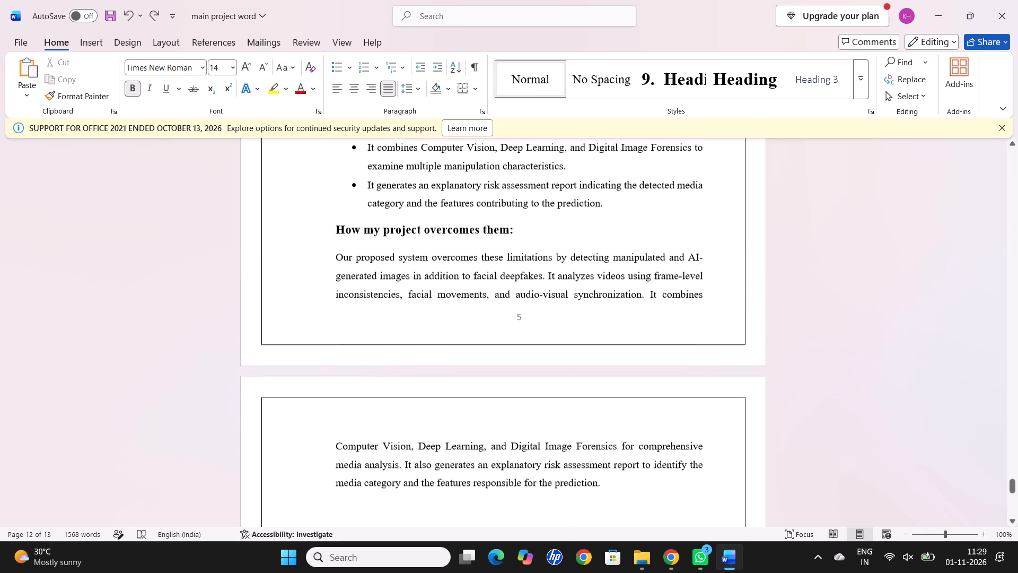
pyautogui.scroll(-3, 640, 389)
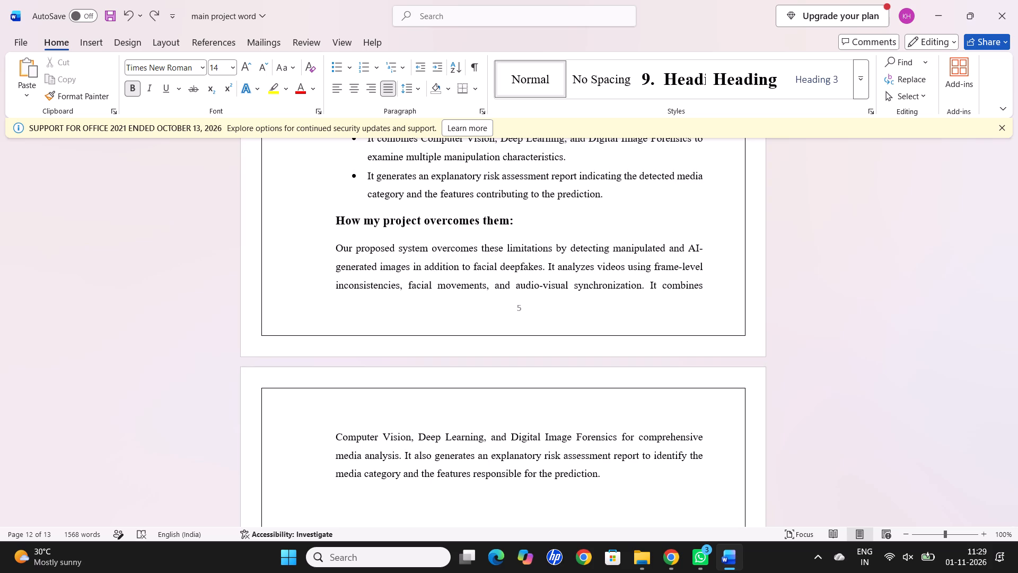
pyautogui.scroll(1, 640, 389)
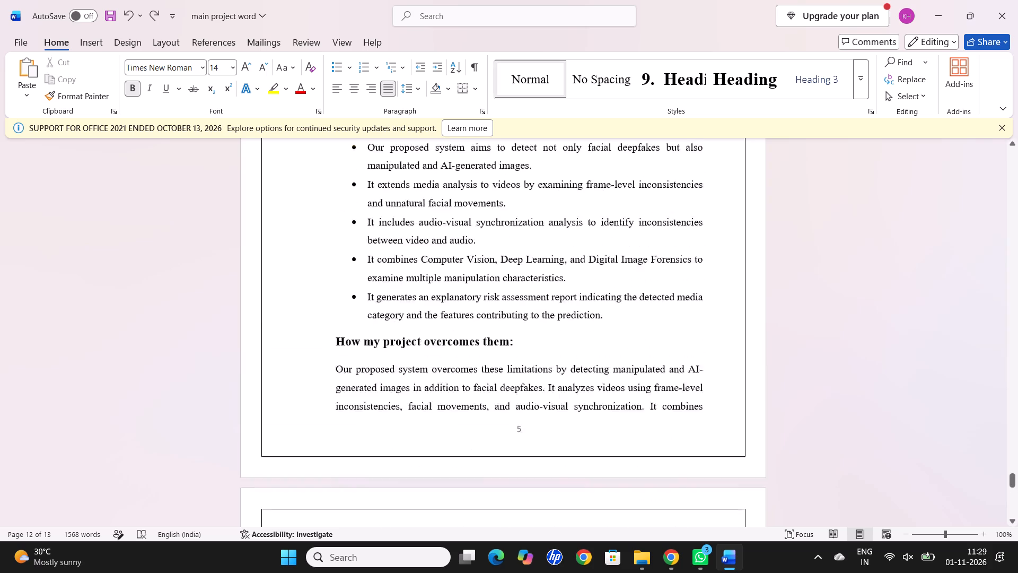
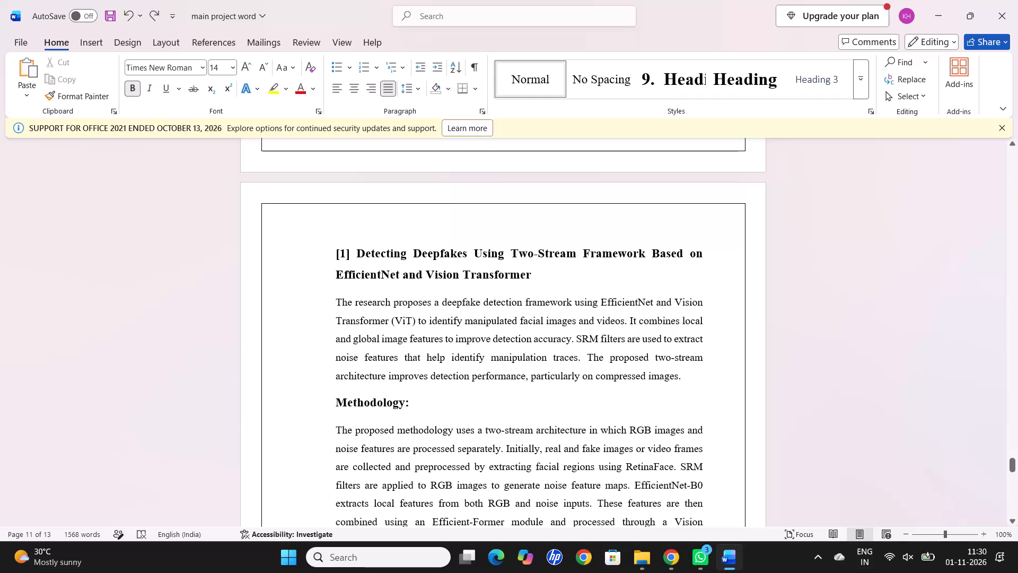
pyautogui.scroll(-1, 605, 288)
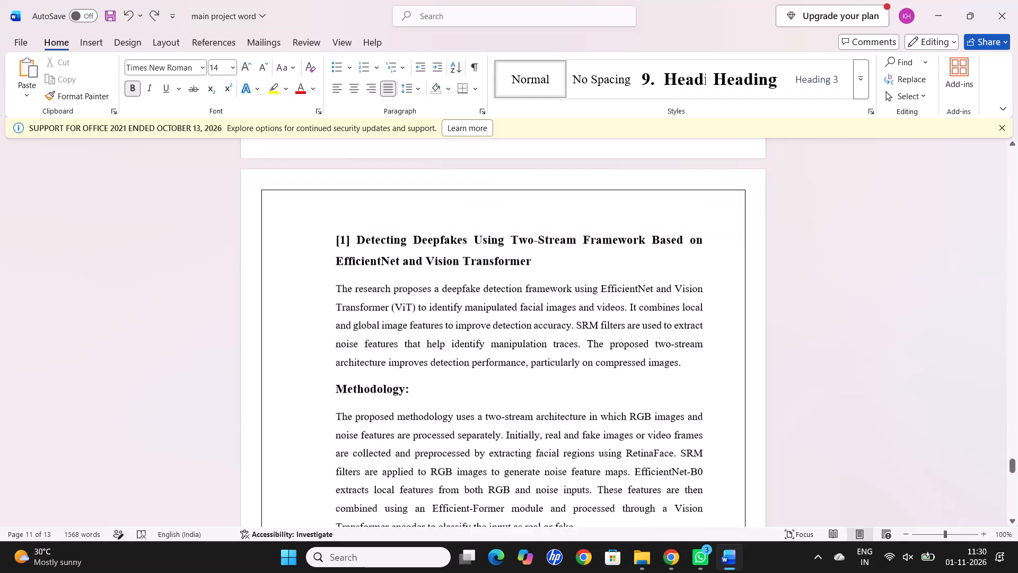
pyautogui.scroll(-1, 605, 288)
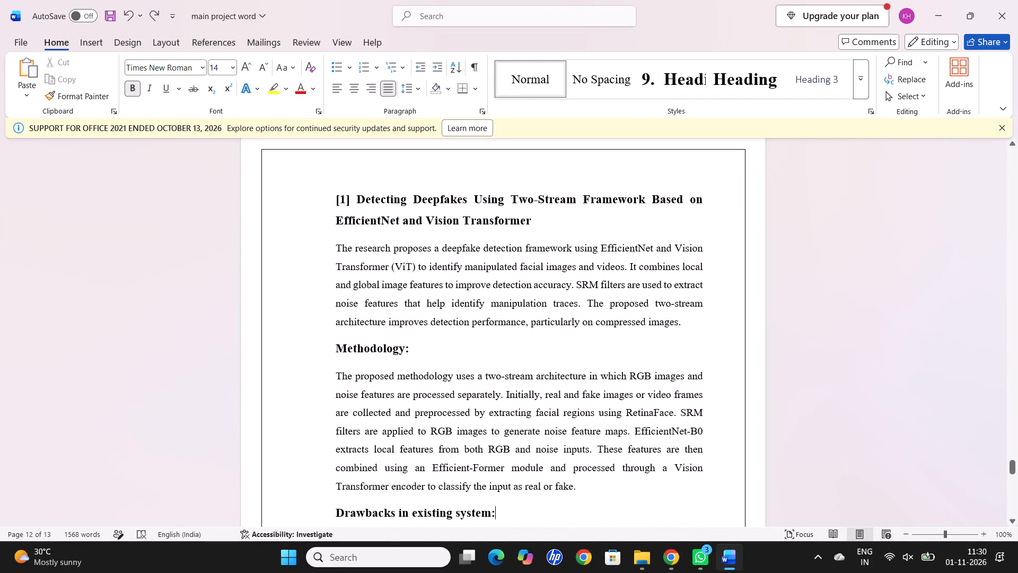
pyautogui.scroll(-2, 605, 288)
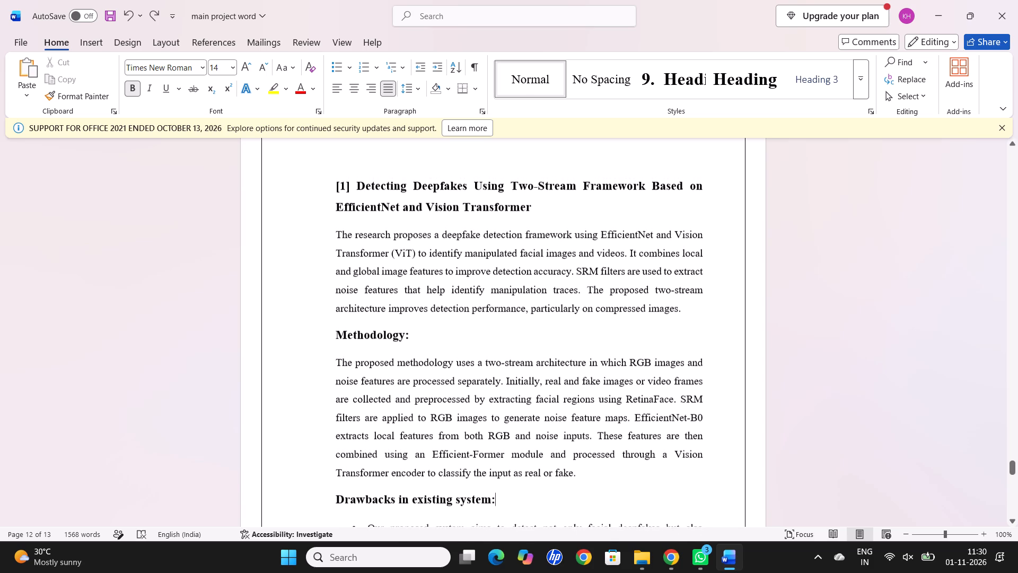
# Read through the paper [1] section from its summary to the "How my project overcomes them:" paragraph.
pyautogui.scroll(-1, 592, 323)
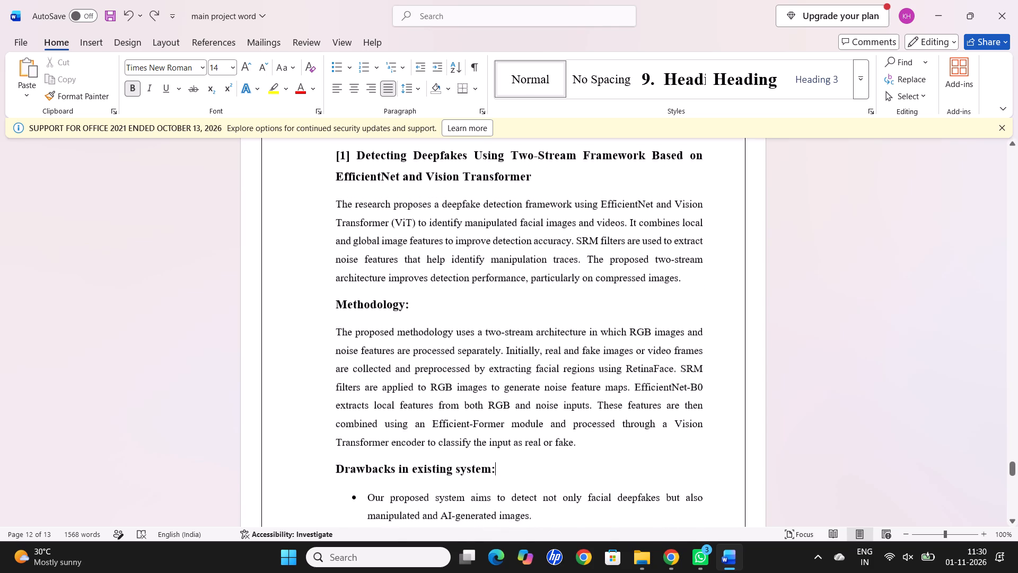
pyautogui.scroll(-1, 592, 323)
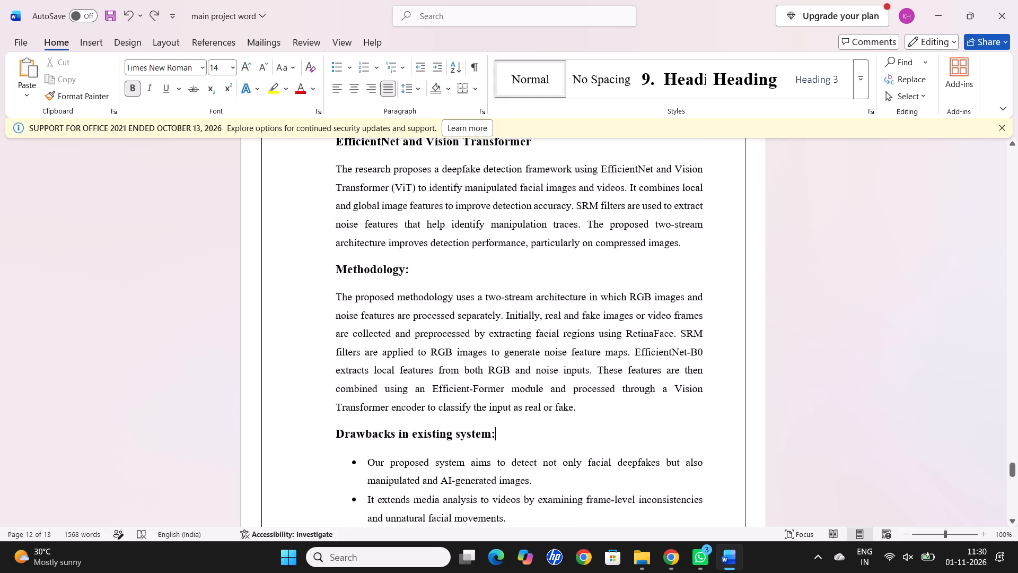
pyautogui.scroll(-3, 592, 323)
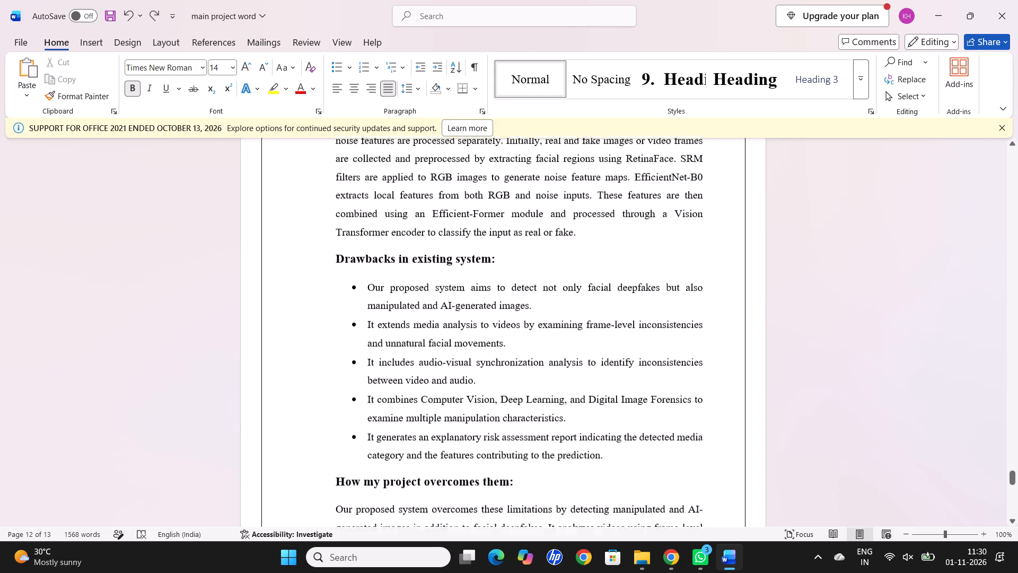
pyautogui.scroll(-1, 592, 323)
# Go back to the table of contents and examine its chapter entries, subsections and page numbers.
pyautogui.scroll(2, 592, 323)
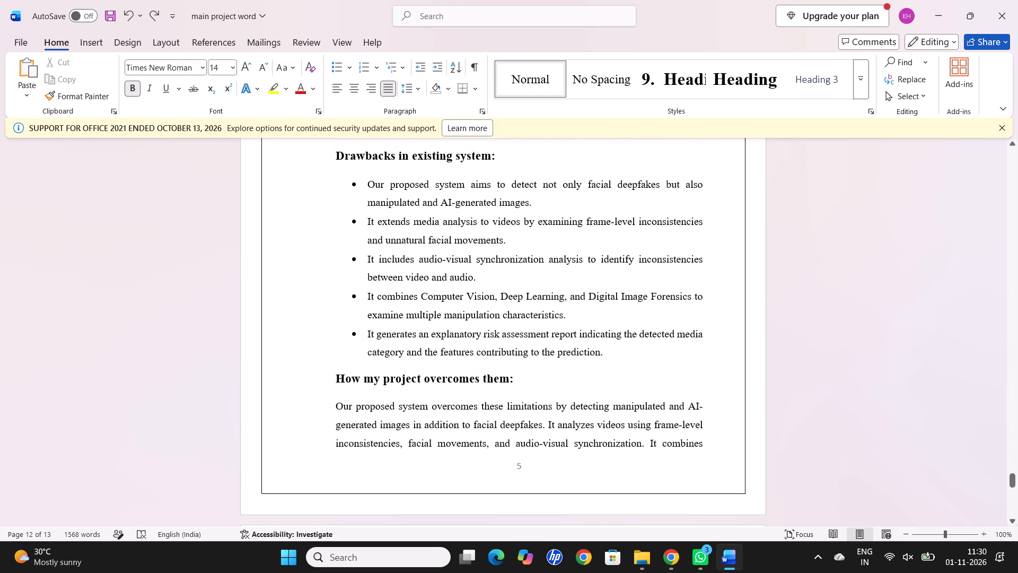
pyautogui.scroll(5, 592, 323)
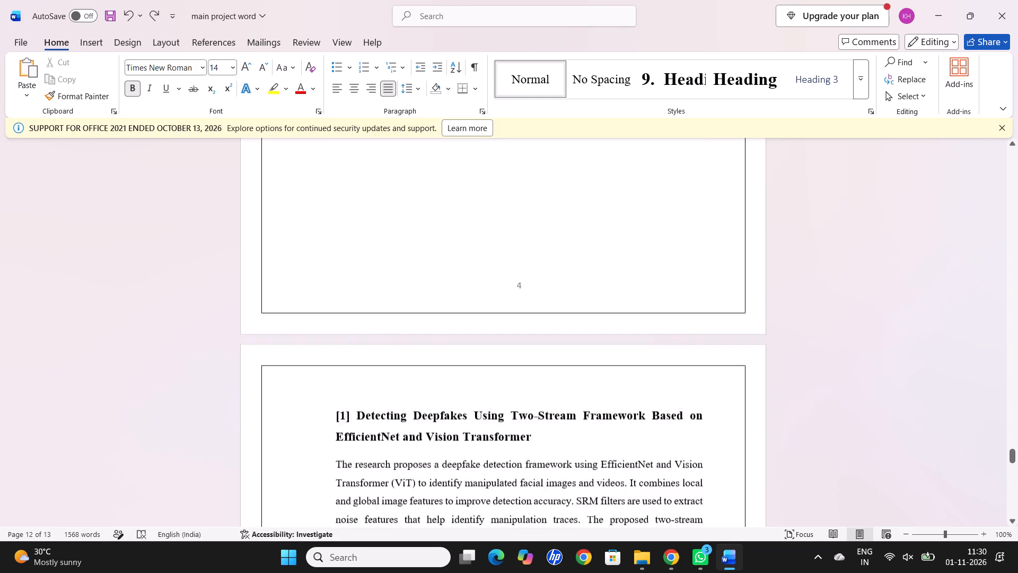
pyautogui.scroll(4, 592, 323)
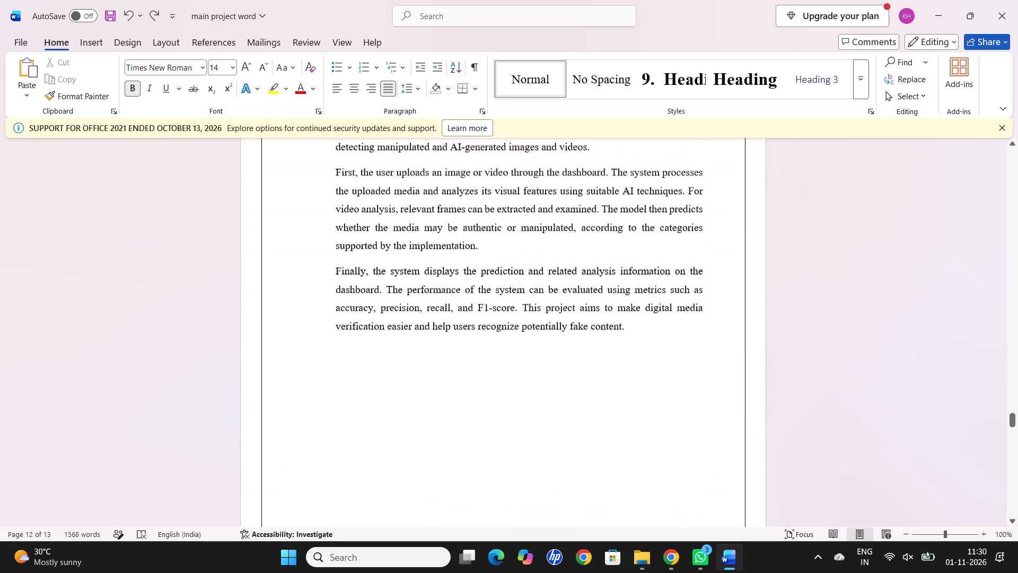
pyautogui.scroll(3, 592, 323)
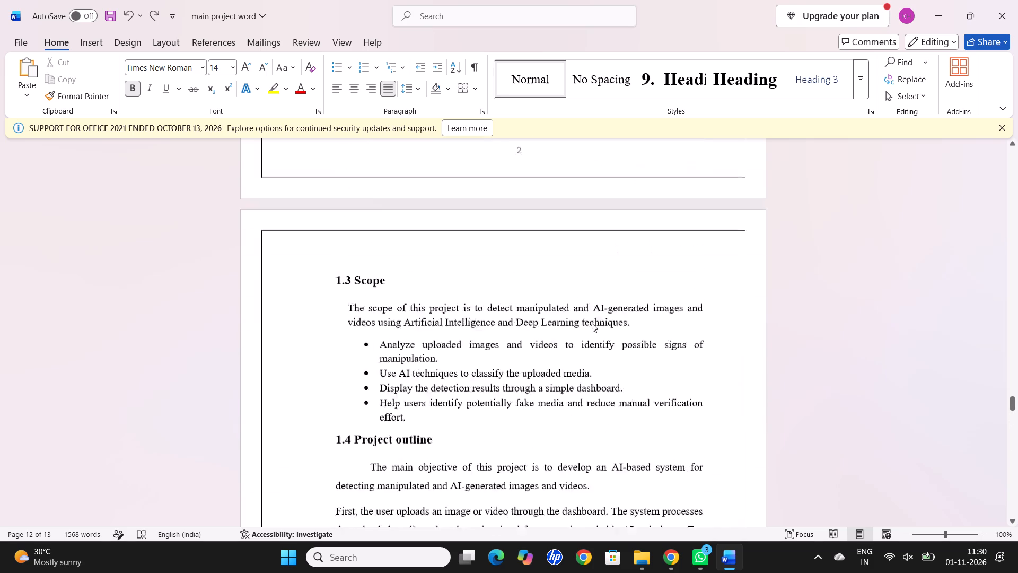
pyautogui.scroll(5, 592, 323)
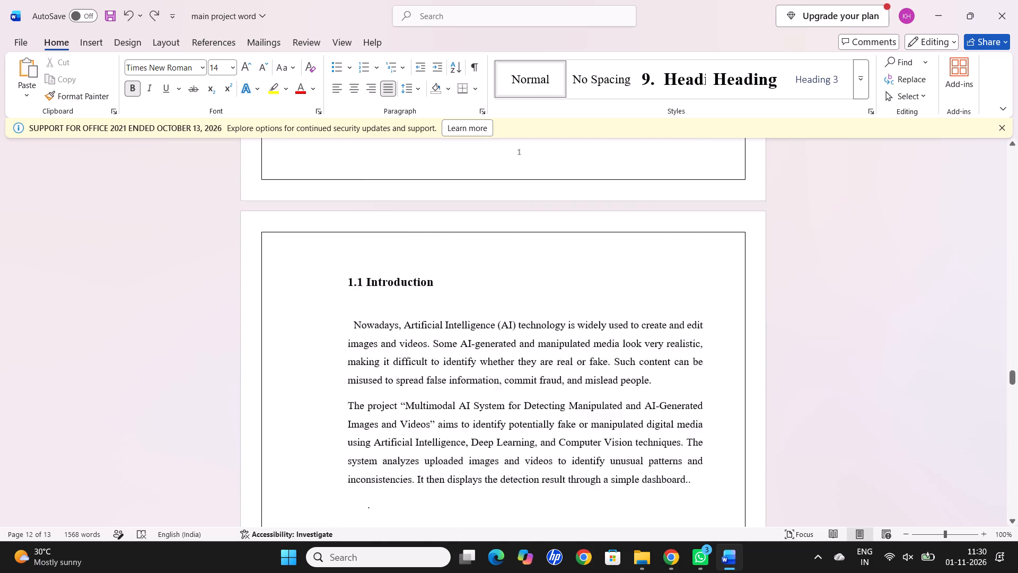
pyautogui.scroll(5, 592, 323)
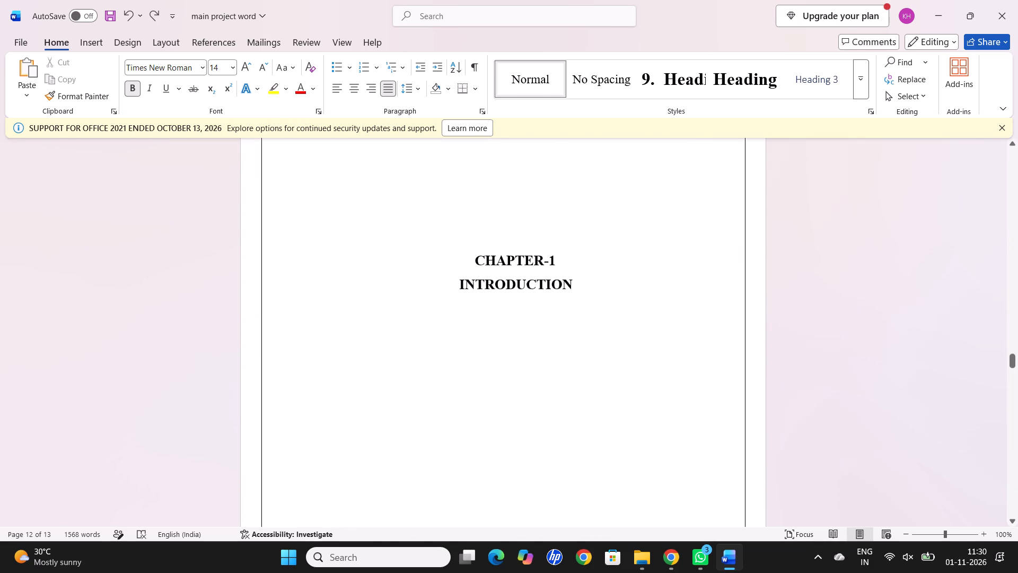
pyautogui.scroll(6, 592, 323)
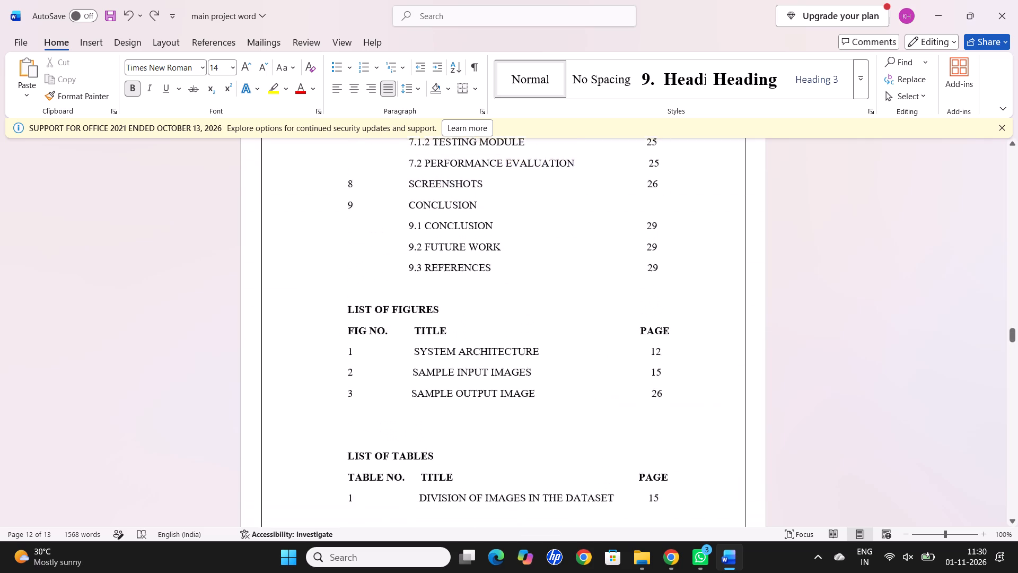
pyautogui.scroll(4, 592, 323)
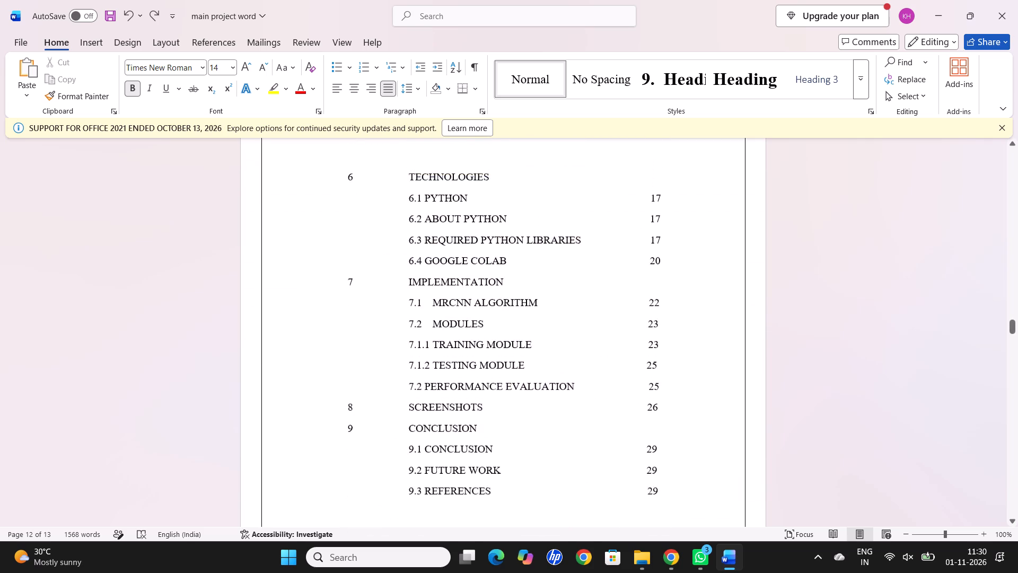
pyautogui.scroll(4, 592, 323)
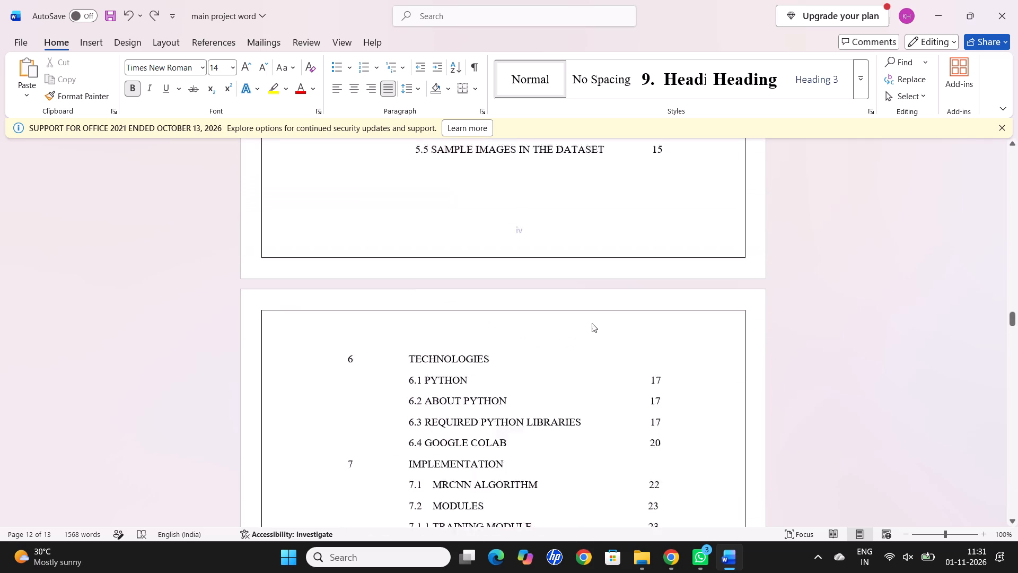
pyautogui.scroll(6, 592, 323)
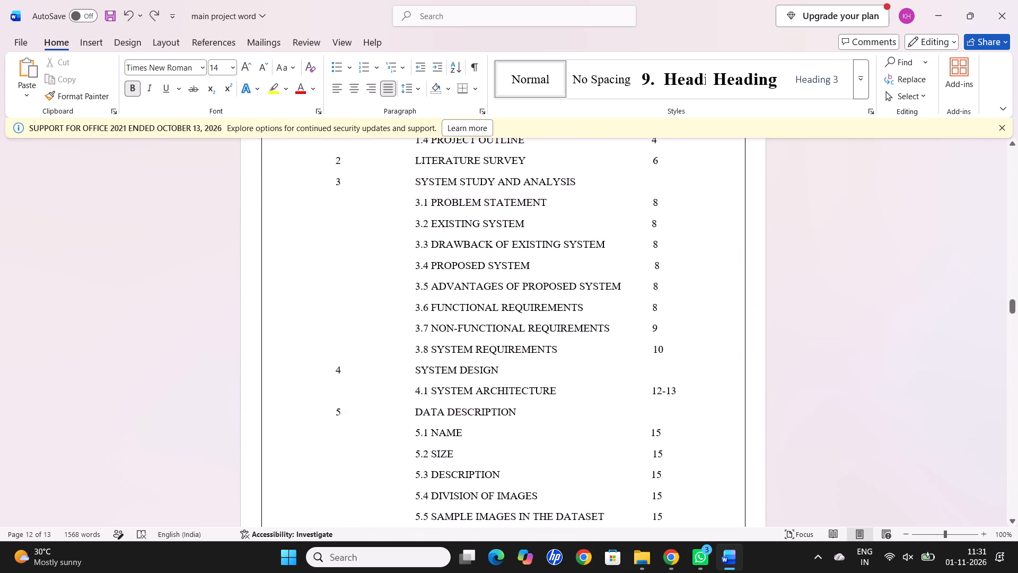
pyautogui.scroll(1, 592, 323)
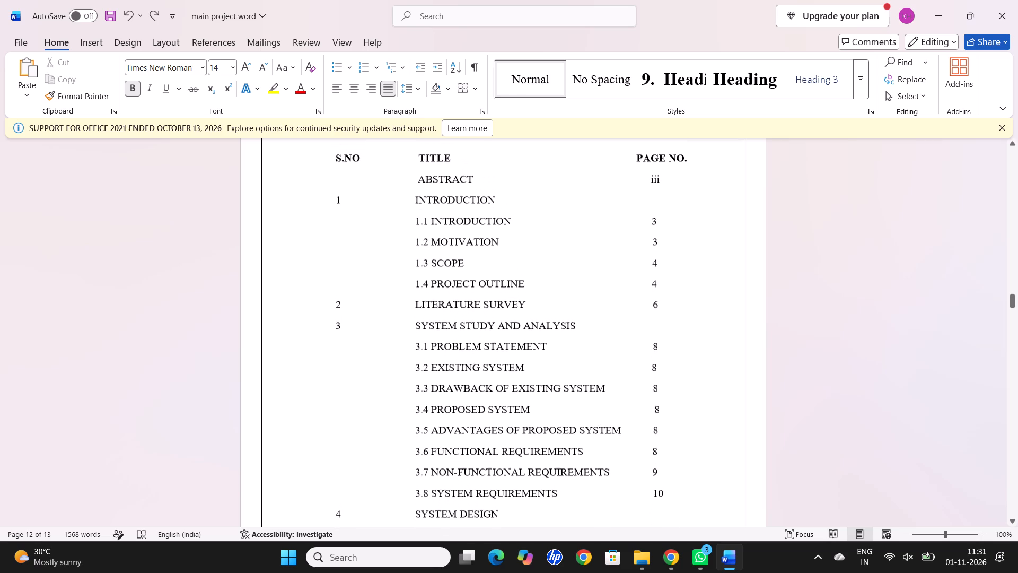
pyautogui.scroll(2, 592, 323)
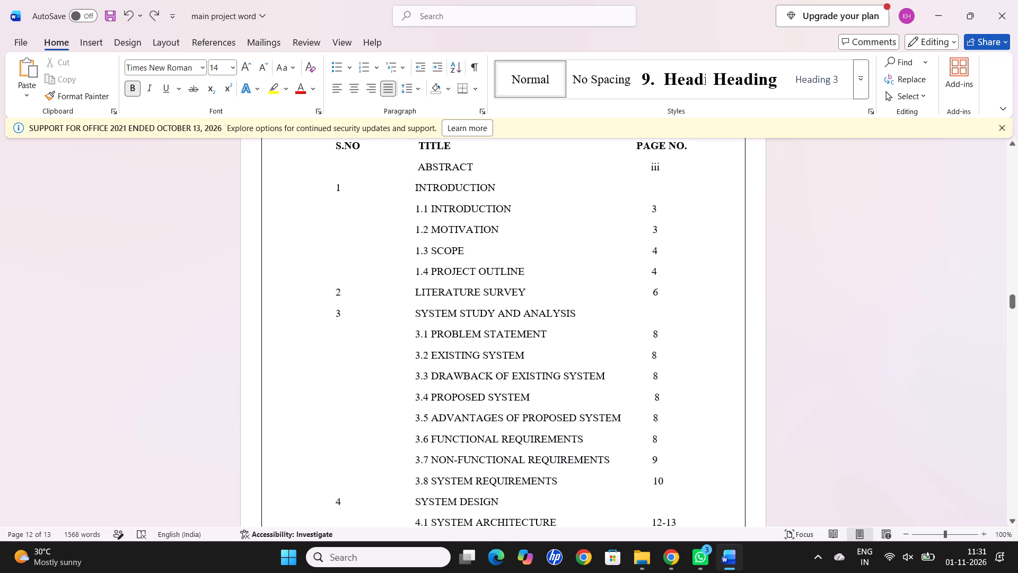
pyautogui.scroll(2, 592, 323)
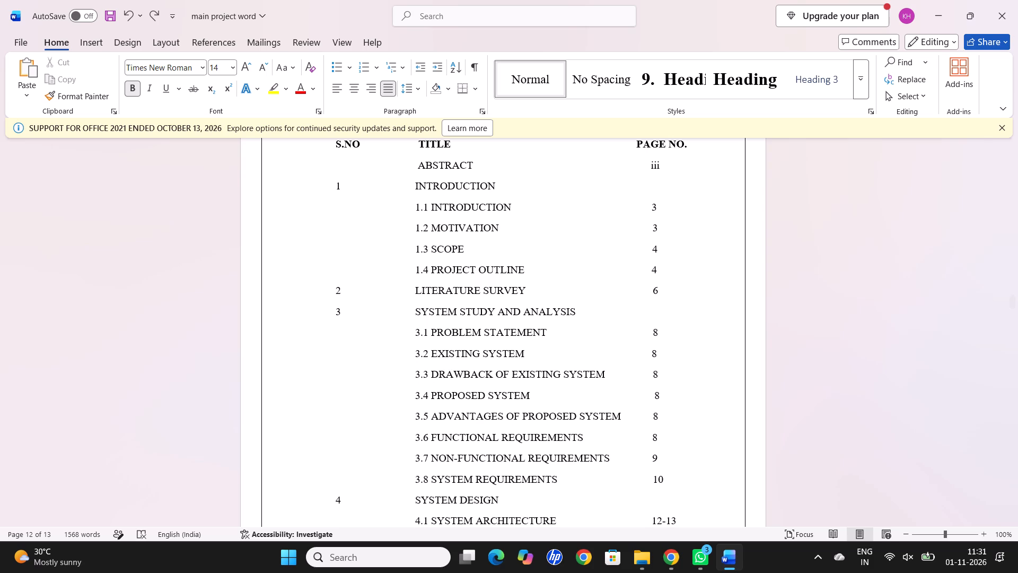
pyautogui.scroll(-1, 592, 323)
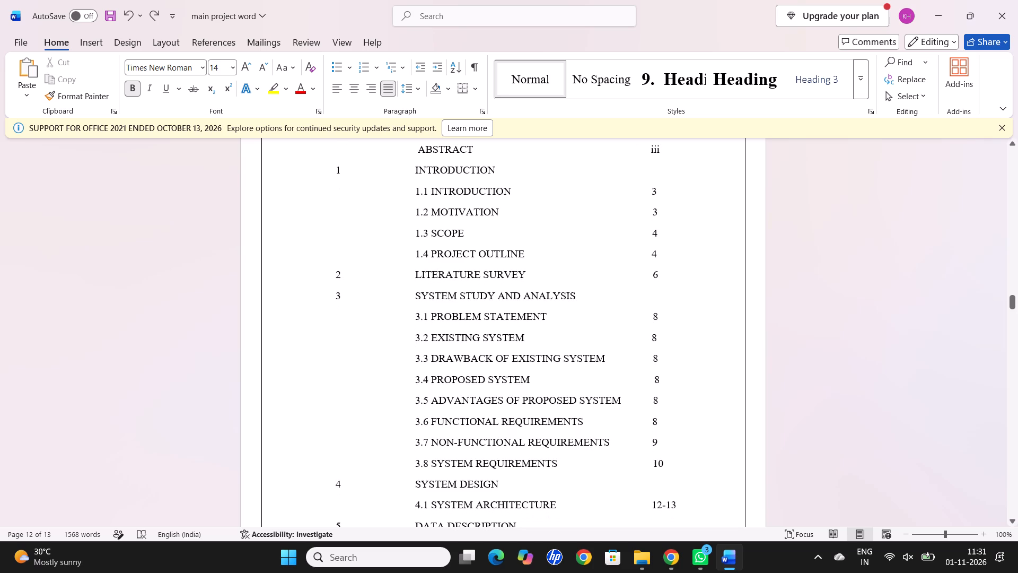
pyautogui.scroll(-2, 592, 323)
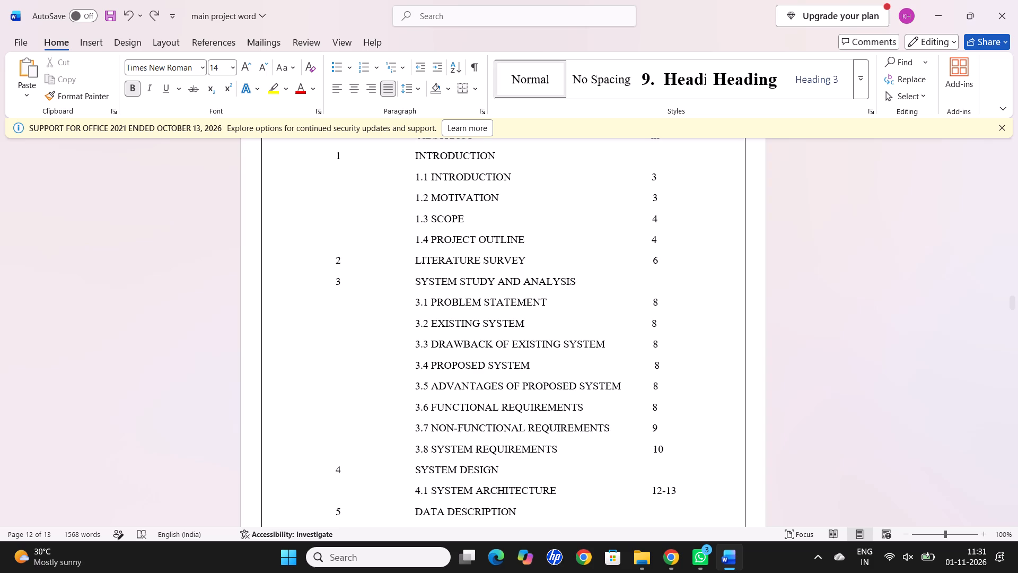
pyautogui.scroll(-2, 592, 323)
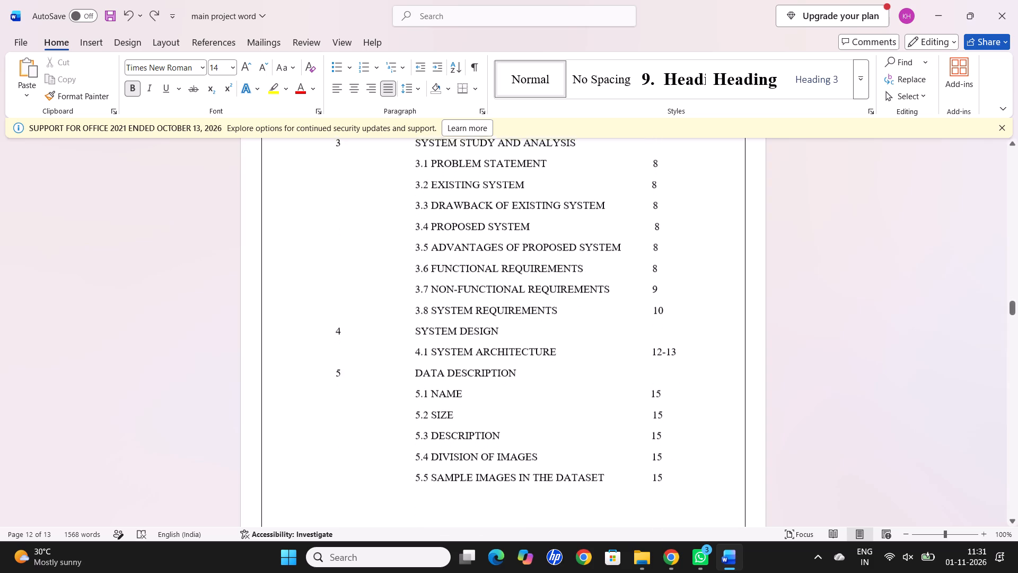
pyautogui.scroll(-3, 592, 323)
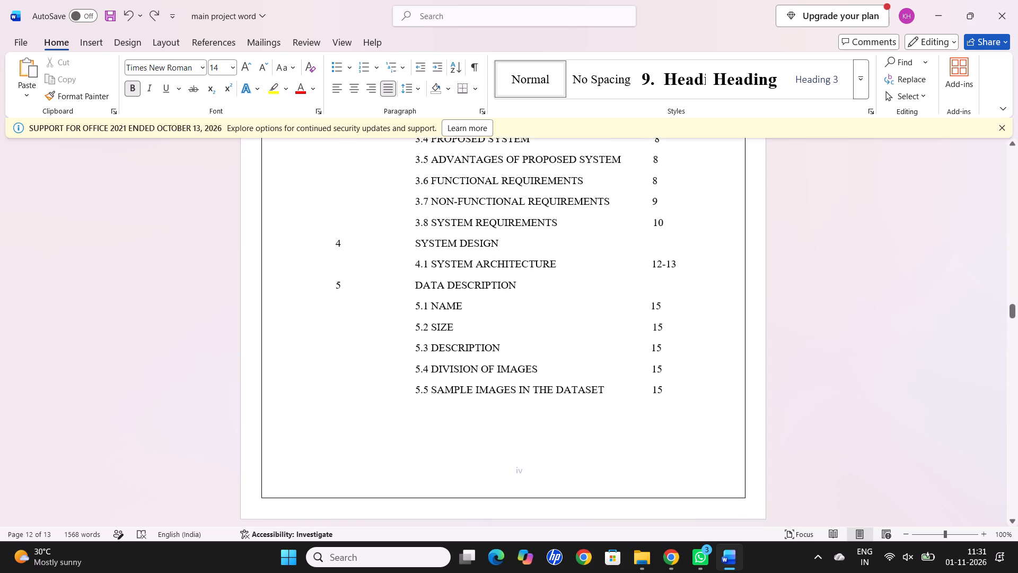
pyautogui.scroll(-3, 592, 323)
pyautogui.hscroll(1, 592, 323)
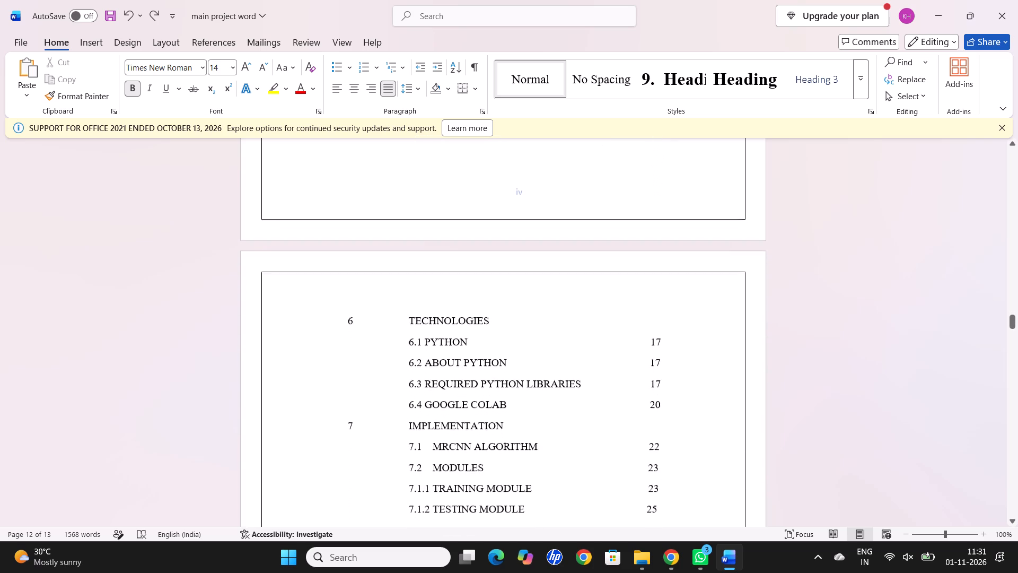
pyautogui.hscroll(1, 592, 323)
pyautogui.scroll(1, 592, 323)
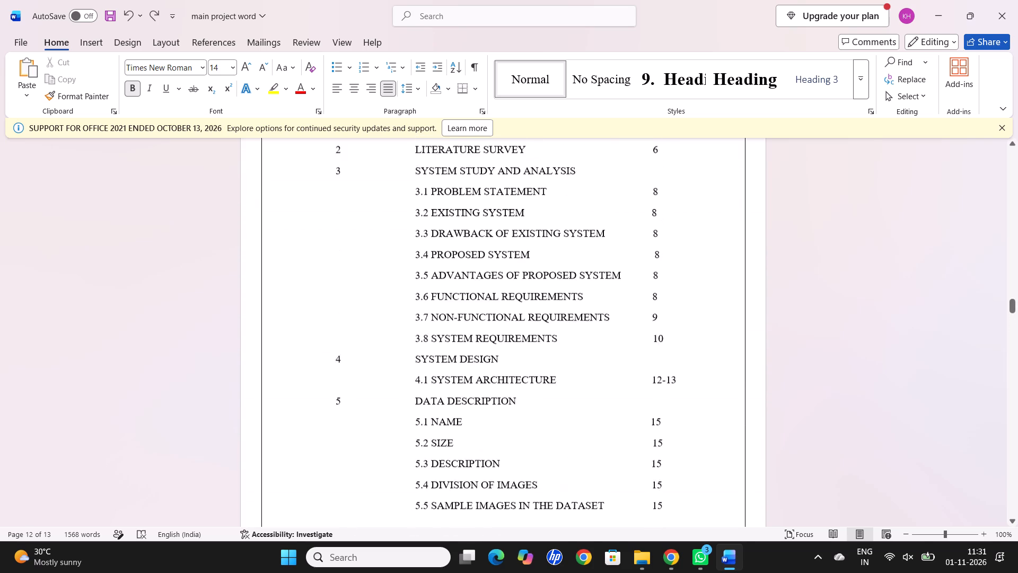
pyautogui.scroll(1, 592, 323)
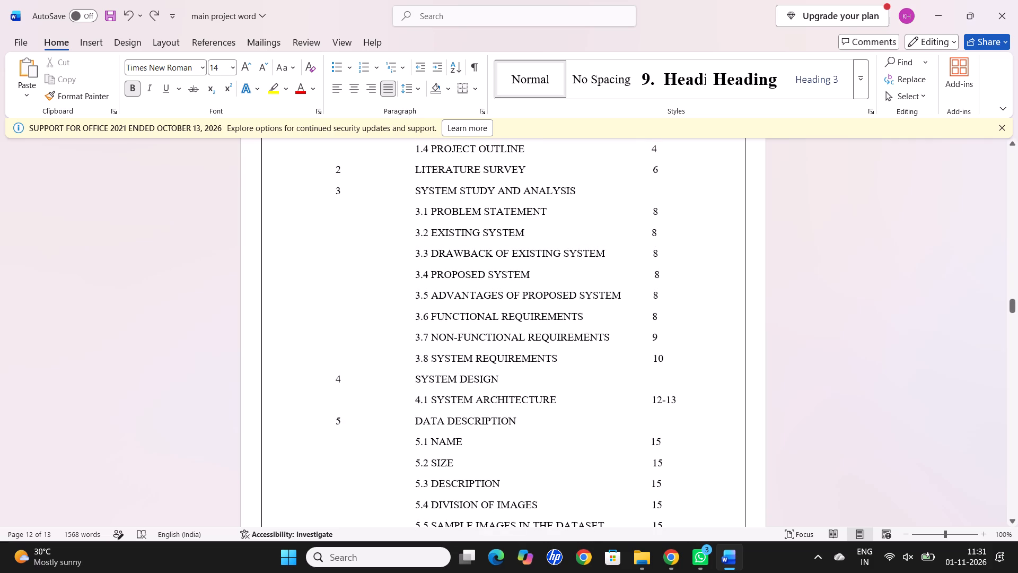
pyautogui.scroll(1, 592, 323)
pyautogui.scroll(-1, 592, 323)
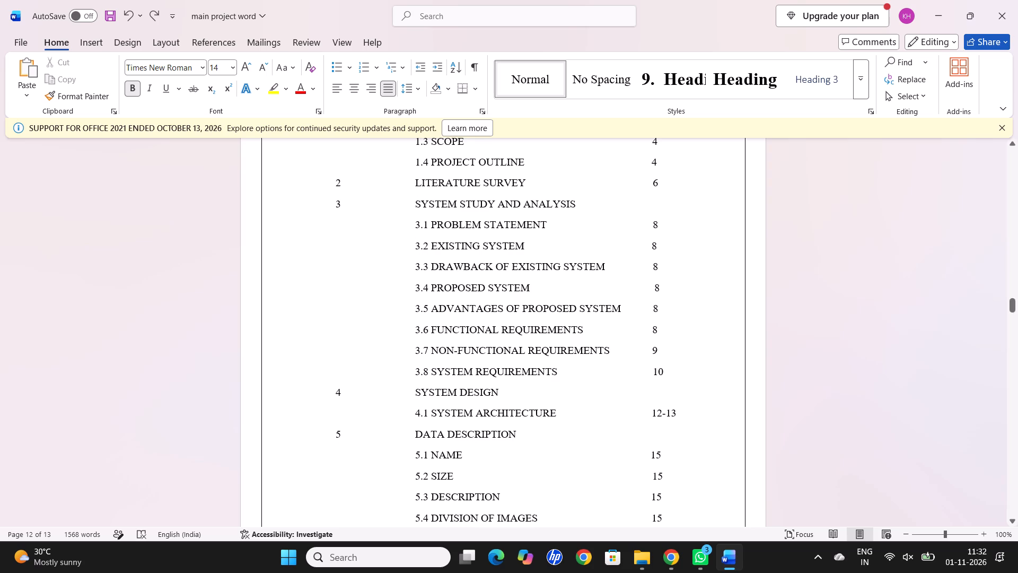
pyautogui.scroll(-1, 577, 404)
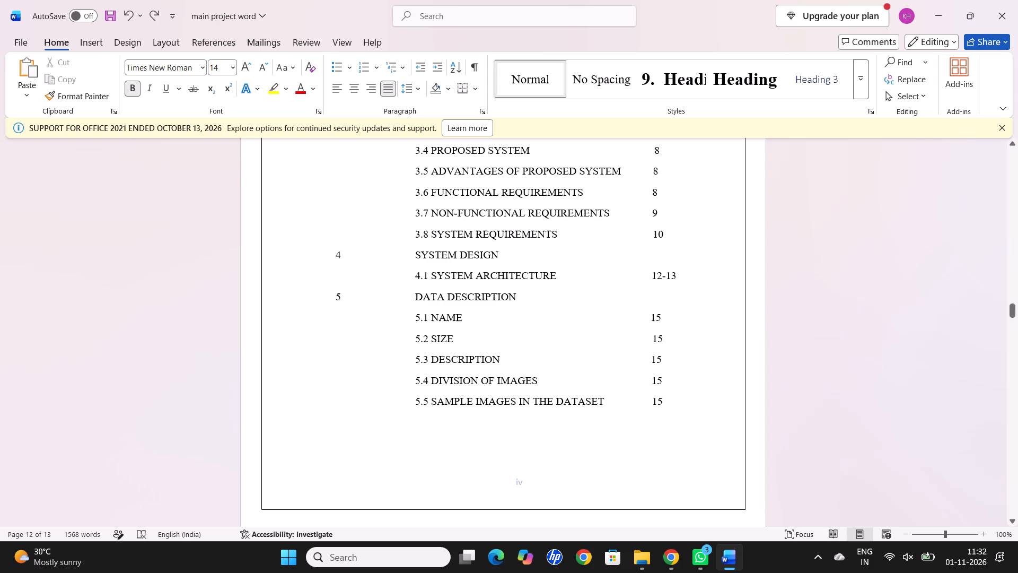
pyautogui.scroll(3, 585, 348)
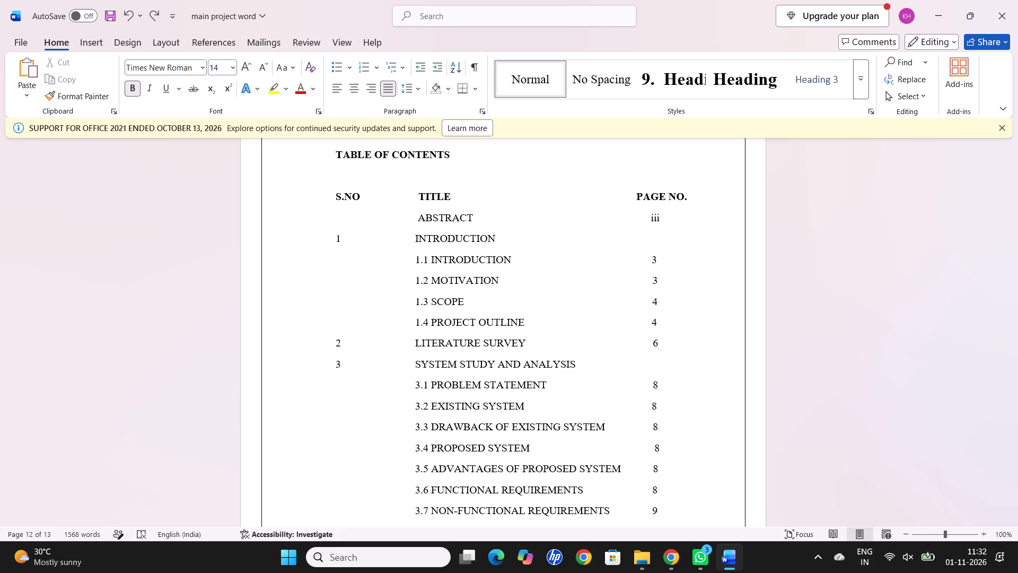
pyautogui.scroll(-2, 583, 434)
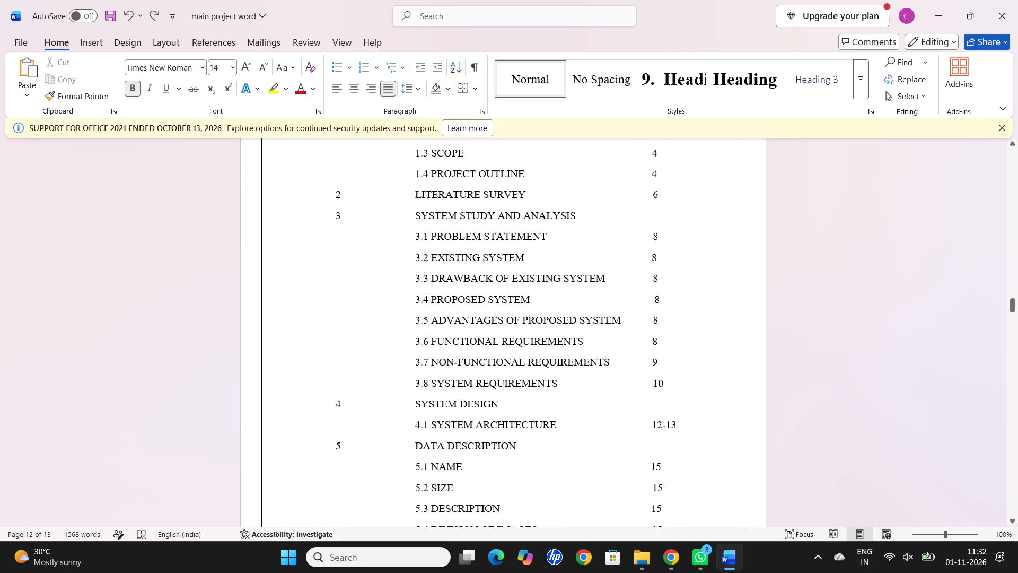
# Review the pages from the lists of figures and tables through Chapter 1 to the page break in the "How my project overcomes them:" paragraph.
pyautogui.scroll(-4, 583, 434)
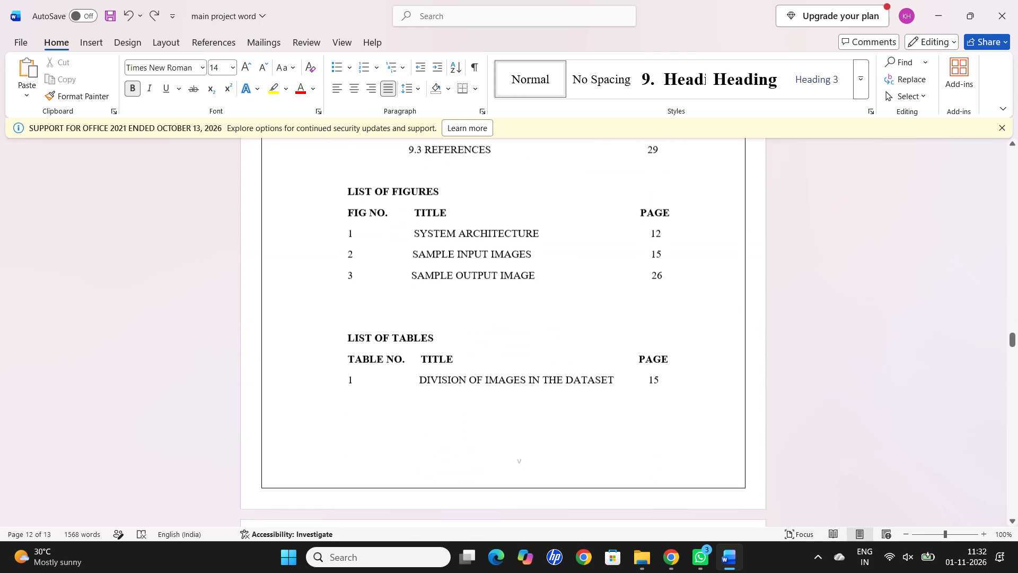
pyautogui.scroll(-7, 583, 434)
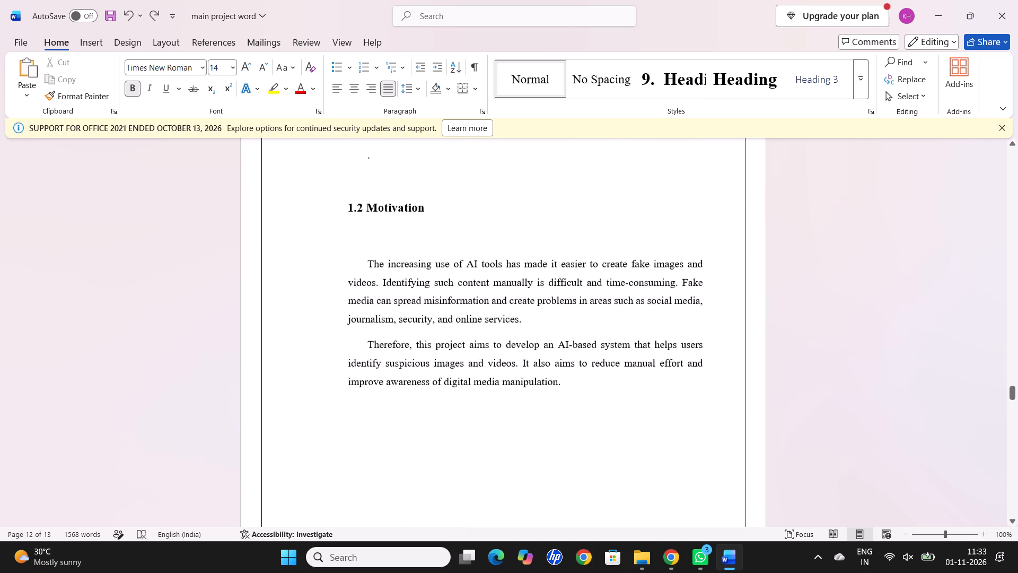
pyautogui.scroll(-4, 583, 434)
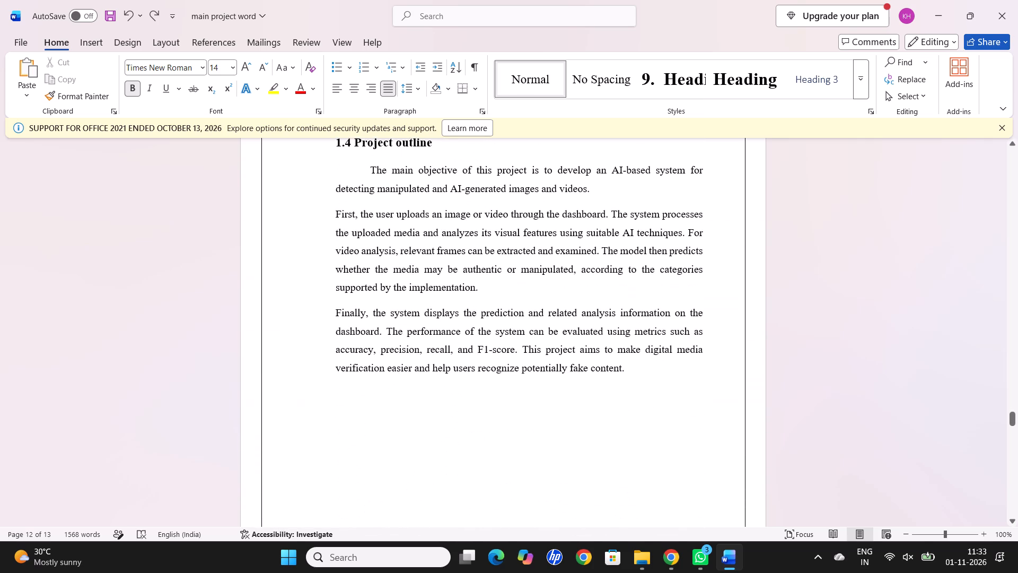
pyautogui.scroll(1, 583, 434)
pyautogui.hscroll(1, 583, 434)
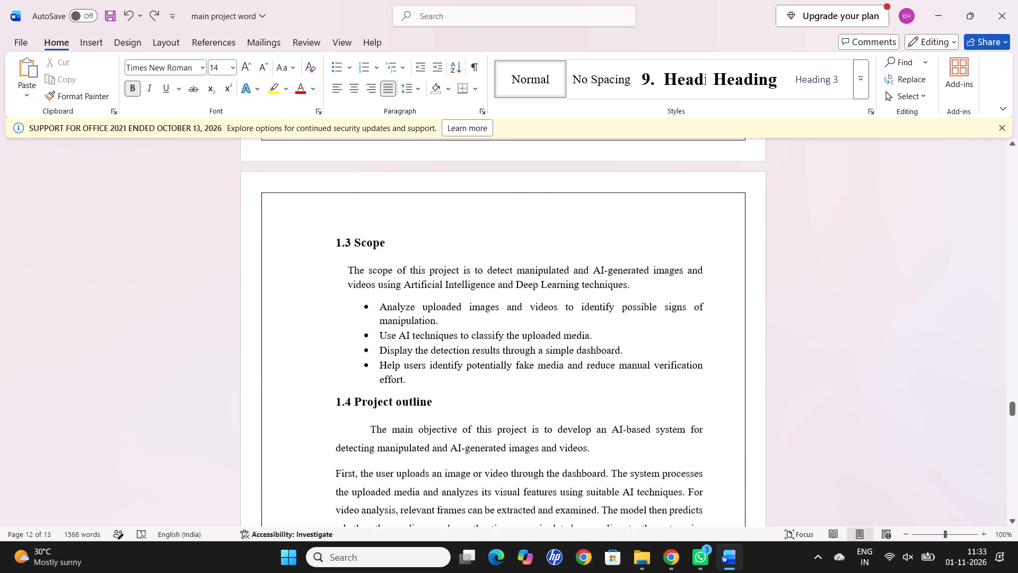
pyautogui.hscroll(1, 583, 434)
pyautogui.scroll(-3, 583, 434)
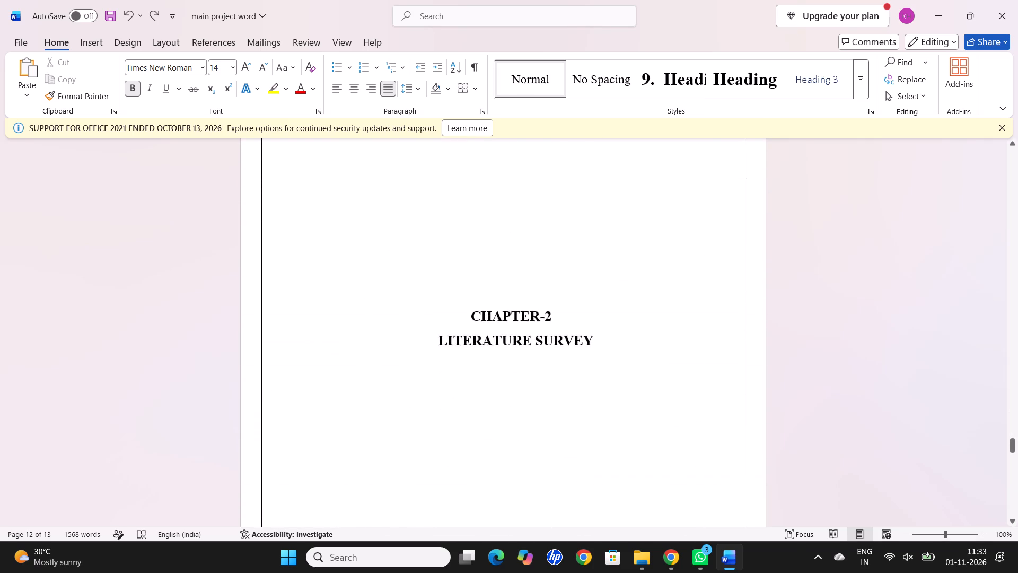
pyautogui.scroll(-3, 583, 434)
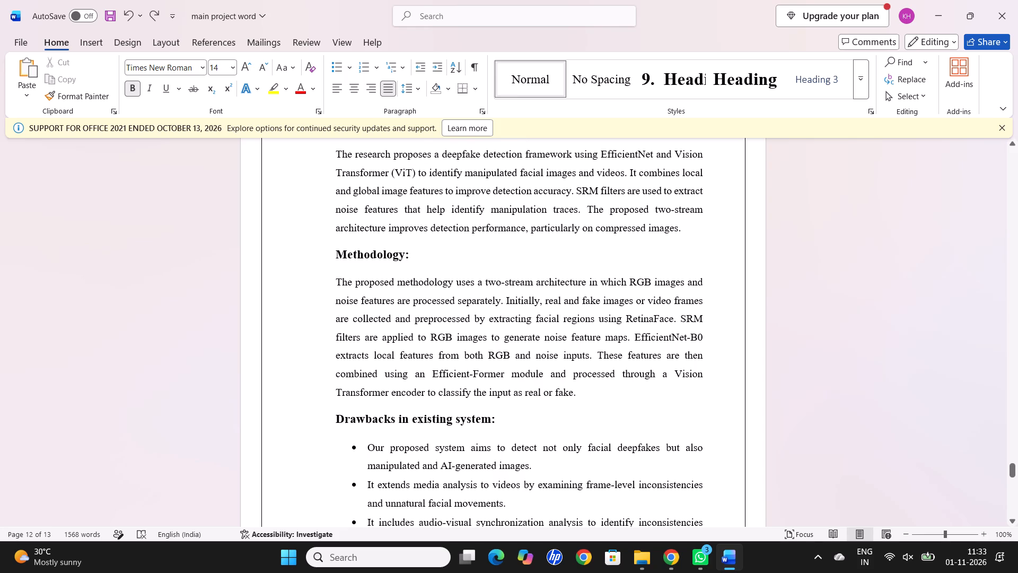
pyautogui.scroll(-2, 583, 434)
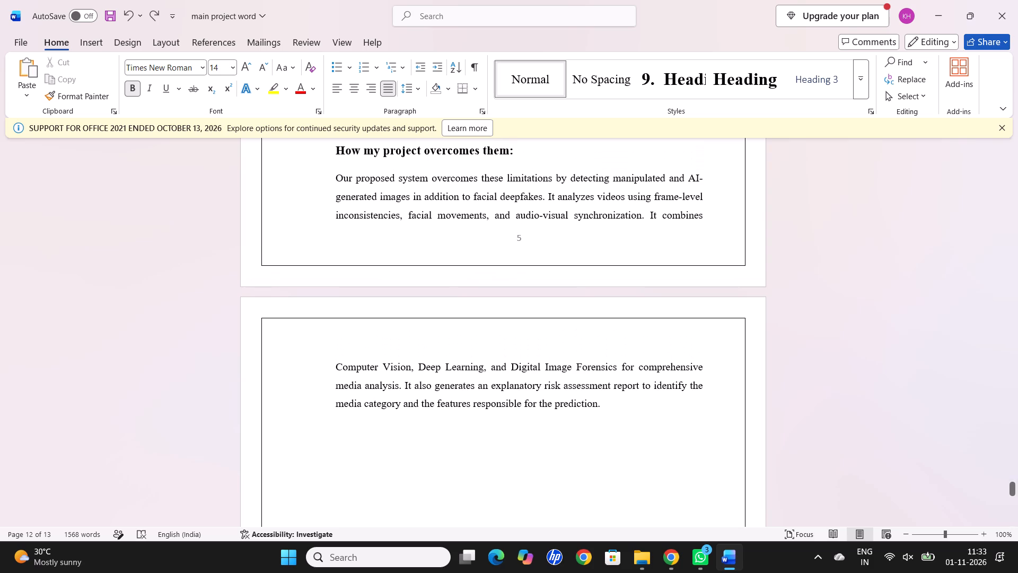
pyautogui.scroll(1, 586, 371)
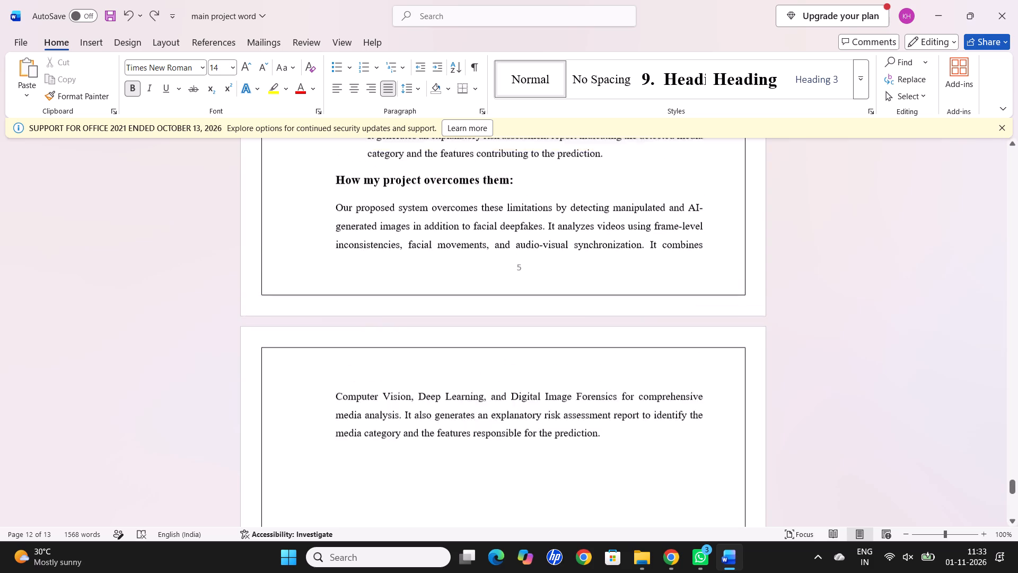
pyautogui.scroll(6, 586, 371)
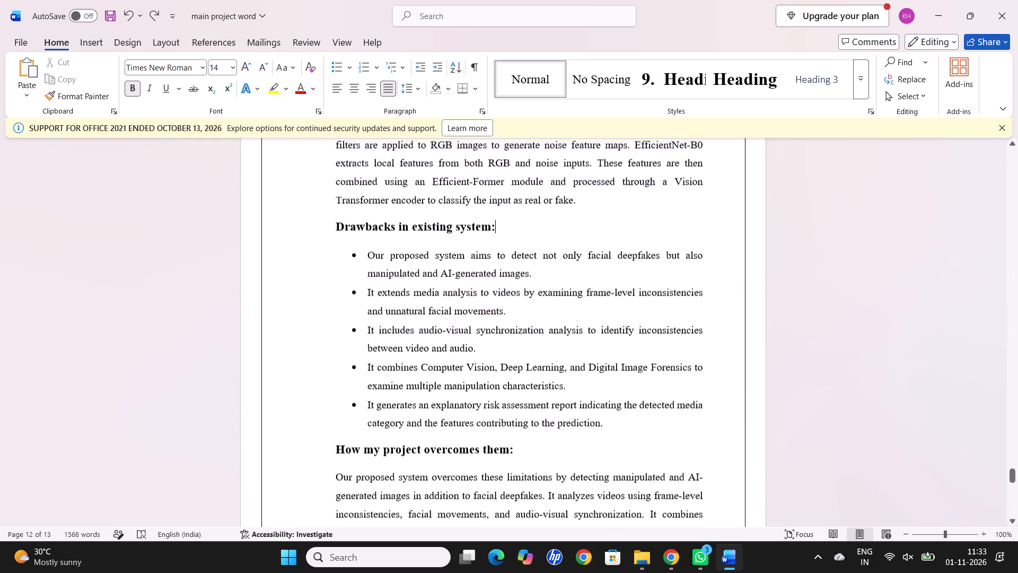
pyautogui.scroll(2, 586, 371)
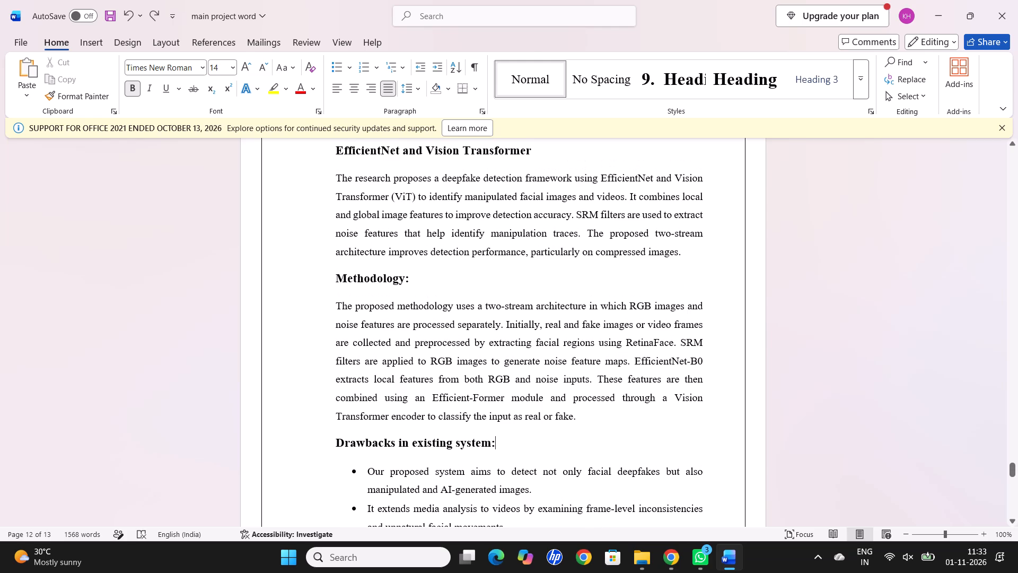
pyautogui.hscroll(1, 586, 371)
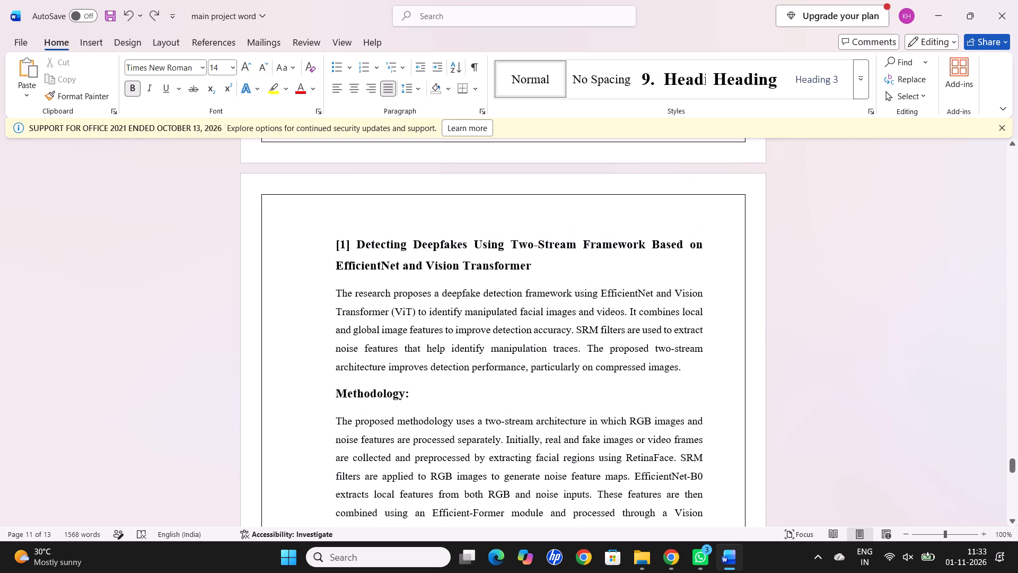
pyautogui.hscroll(1, 586, 371)
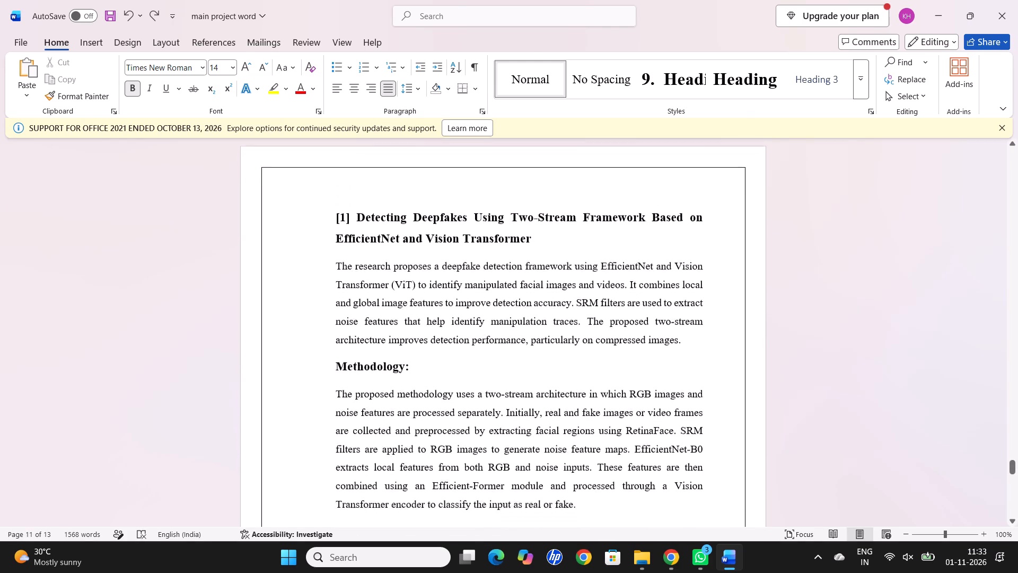
pyautogui.hscroll(1, 586, 371)
pyautogui.scroll(-1, 586, 371)
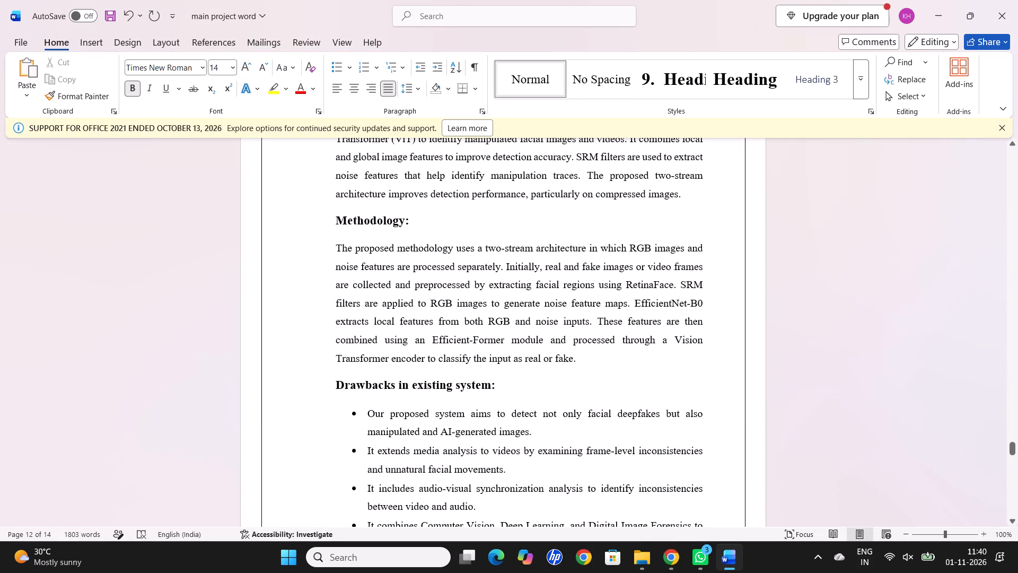
pyautogui.scroll(1, 371, 231)
pyautogui.scroll(-3, 419, 410)
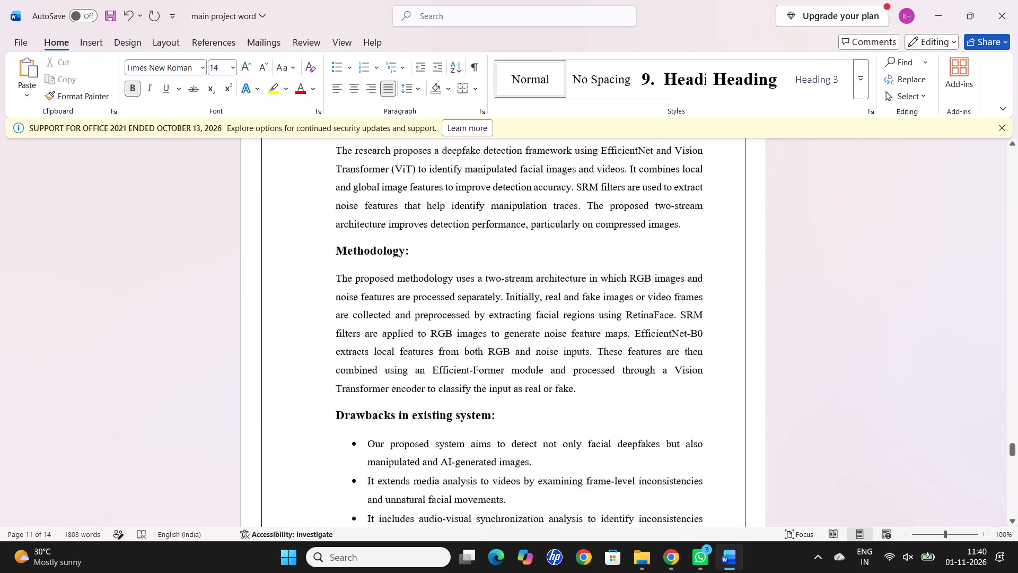
pyautogui.scroll(-4, 419, 410)
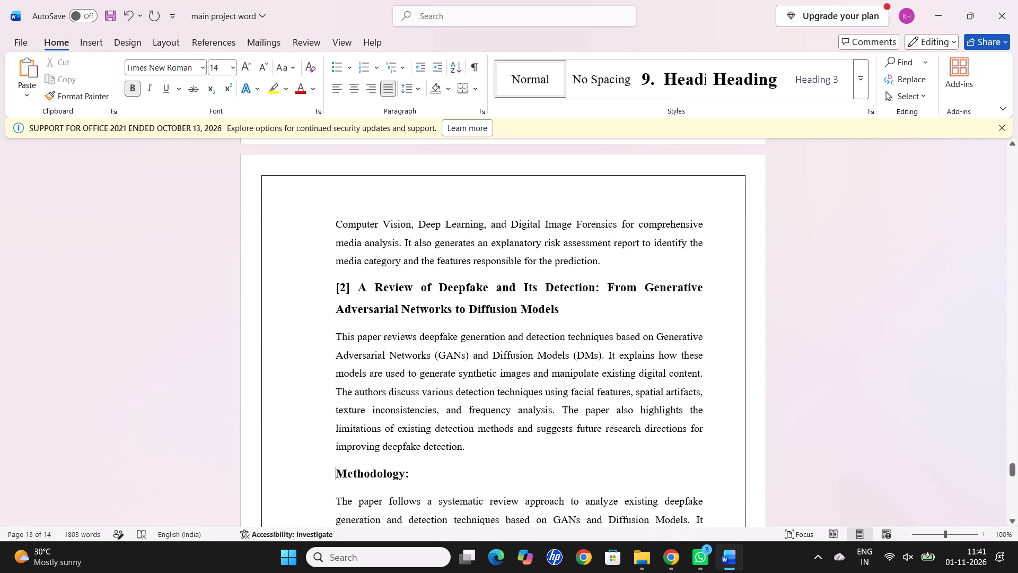
pyautogui.moveTo(335, 335); pyautogui.dragTo(482, 448)
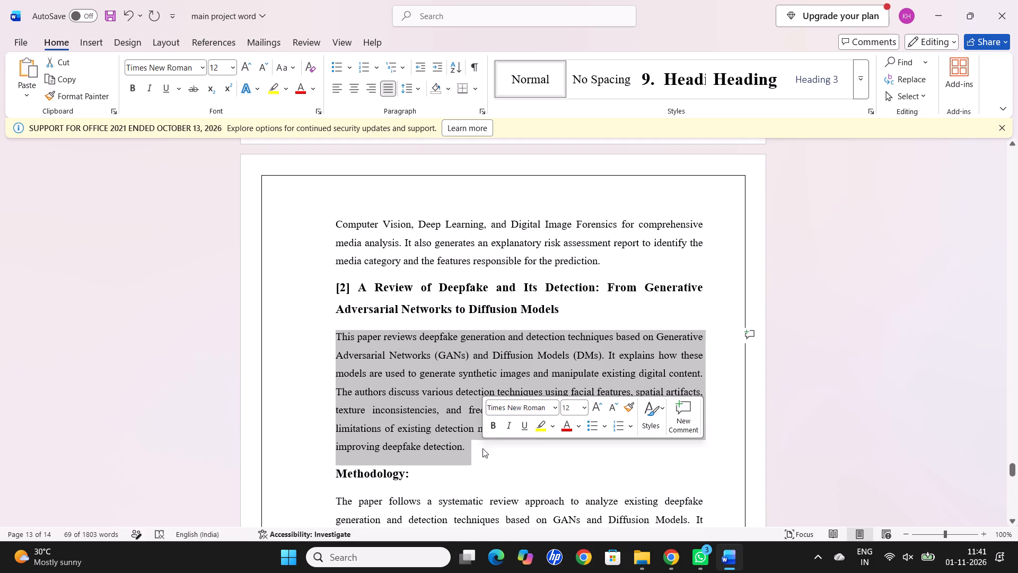
pyautogui.press('BackSpace')
pyautogui.hotkey('ctrl', 'v')
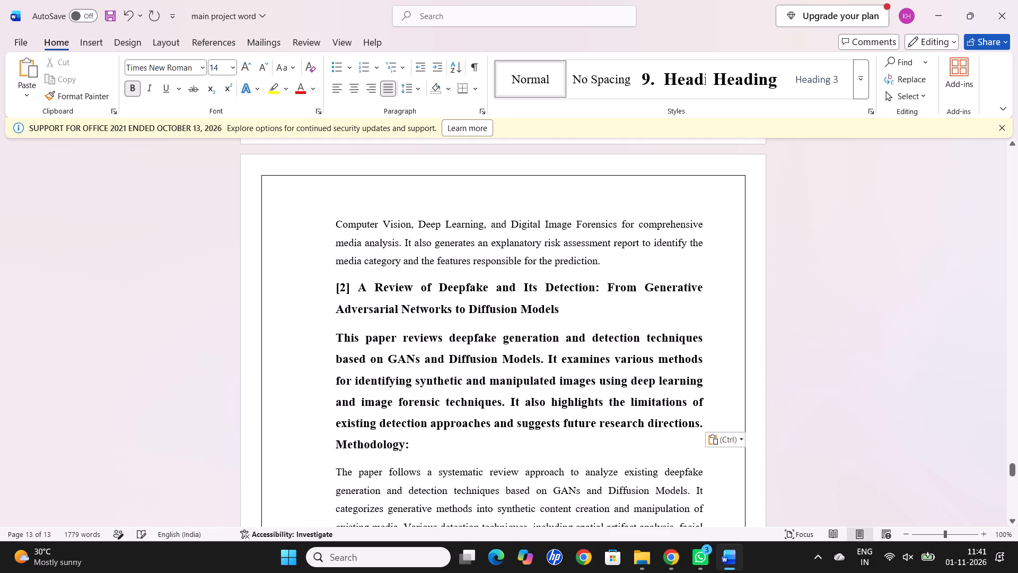
# Remove the bold from the pasted paper [2] description paragraph and set its font size to 12.
pyautogui.click(707, 424)
pyautogui.moveTo(707, 424); pyautogui.dragTo(347, 330)
pyautogui.click(357, 308)
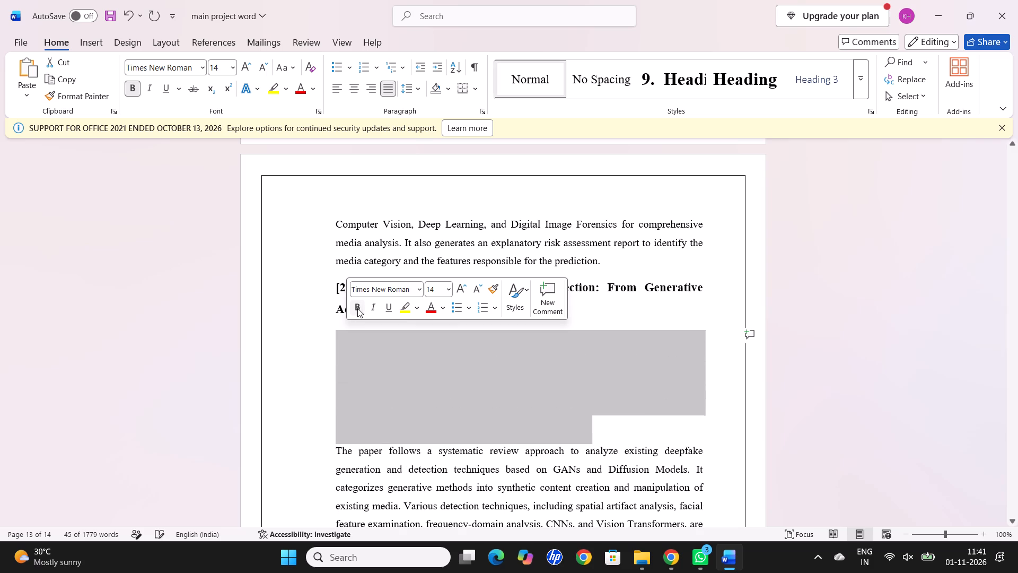
pyautogui.click(448, 290)
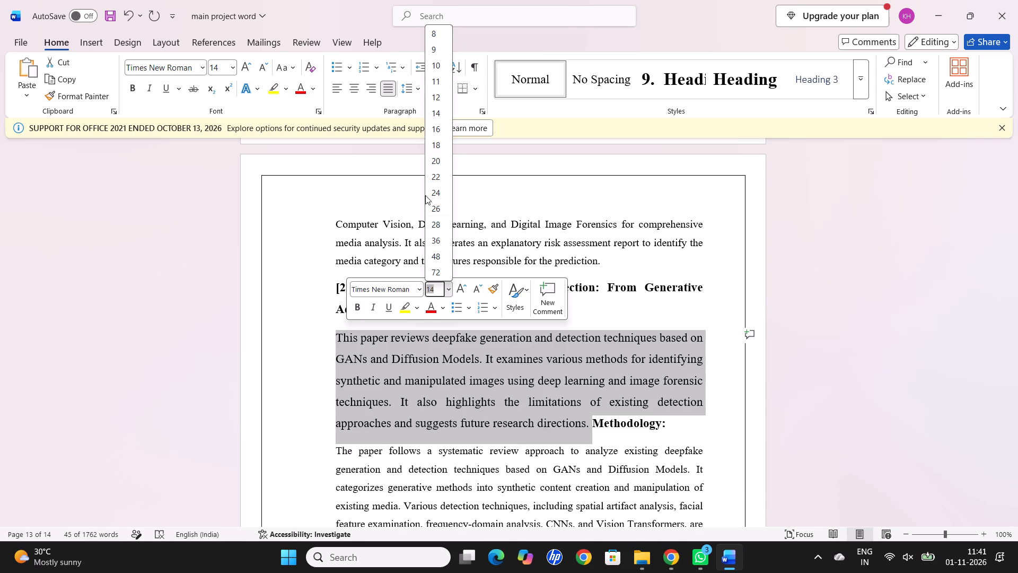
pyautogui.click(444, 100)
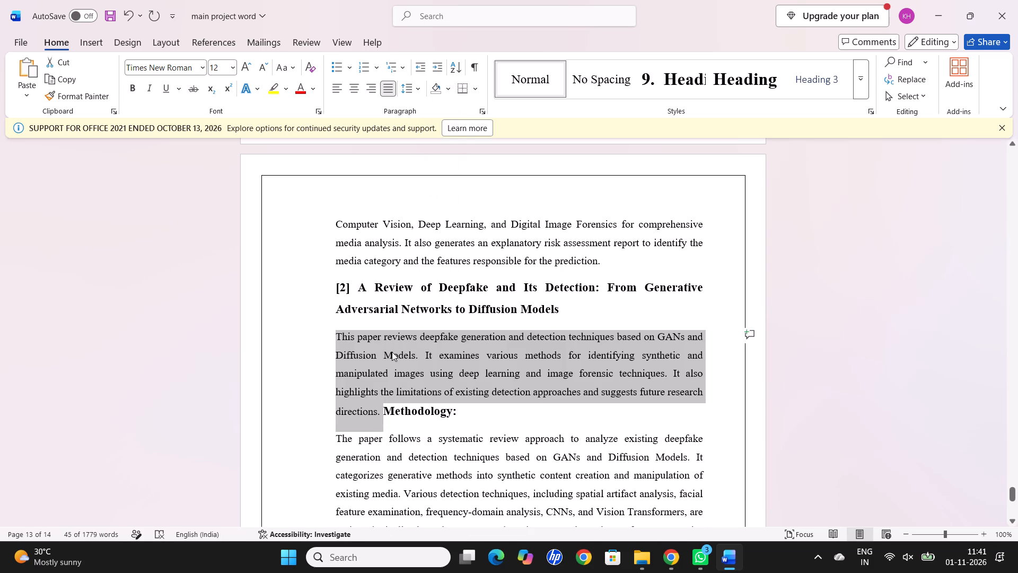
# Put the "Methodology:" heading of paper [2] on its own line after the new description.
pyautogui.click(384, 408)
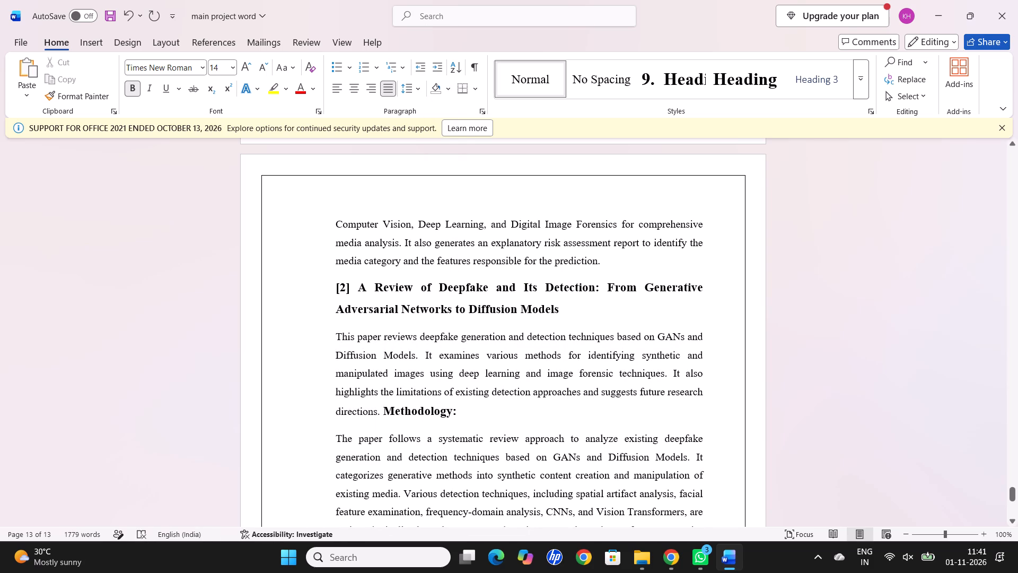
pyautogui.press('Return')
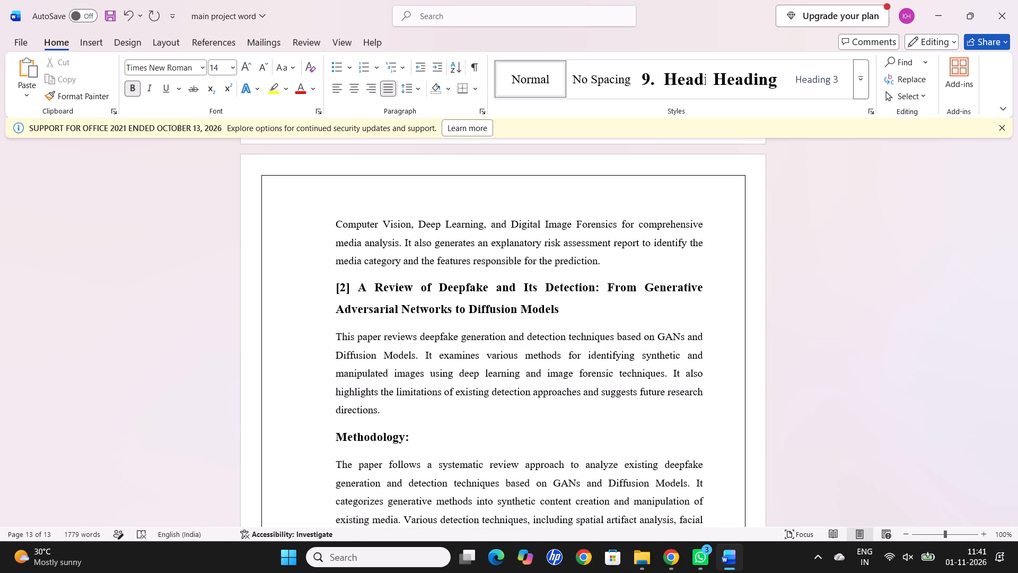
# Copy the "How my project overcomes them:" heading from the paper [1] section.
pyautogui.scroll(-1, 467, 440)
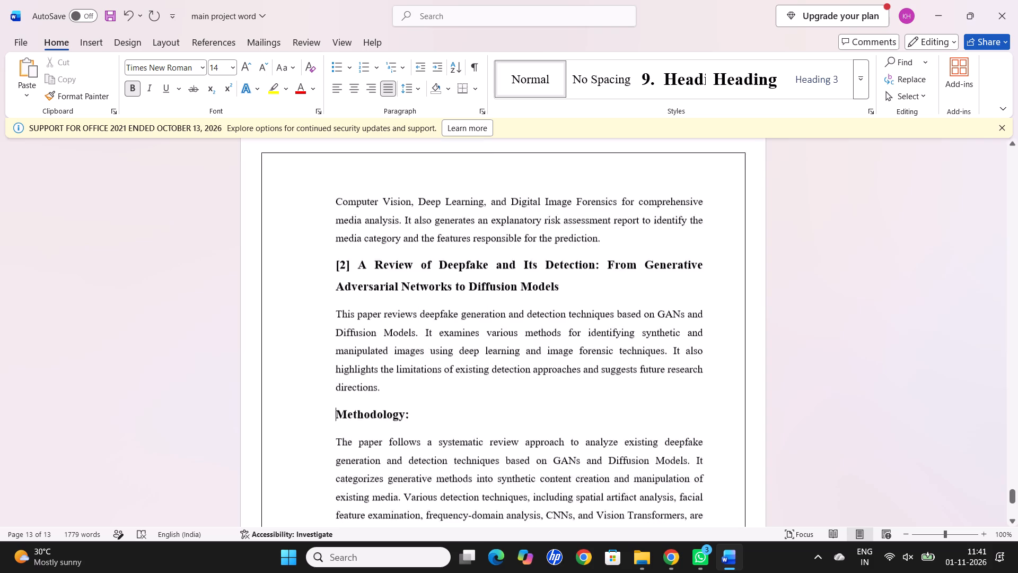
pyautogui.scroll(-5, 467, 440)
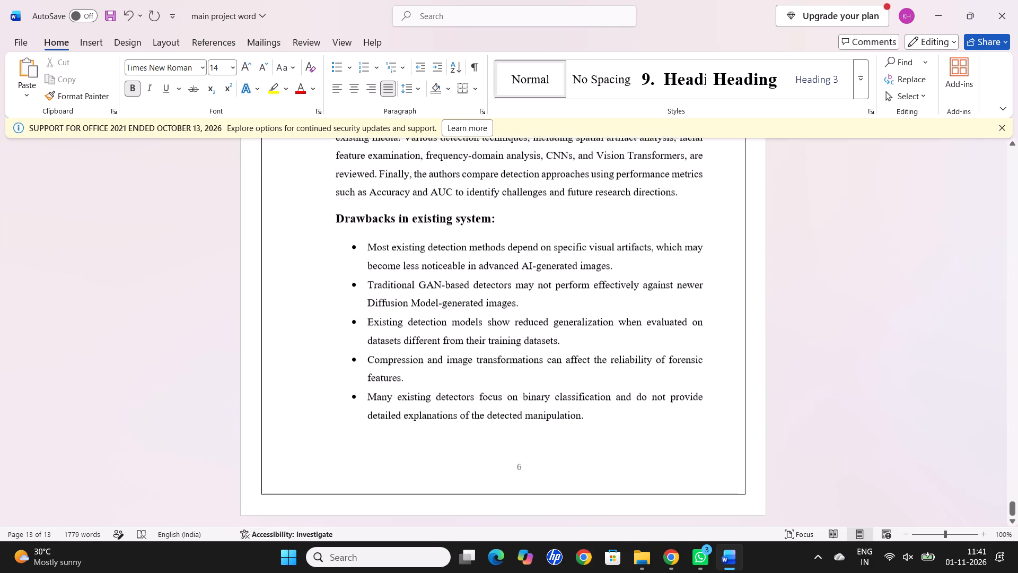
pyautogui.scroll(-3, 467, 440)
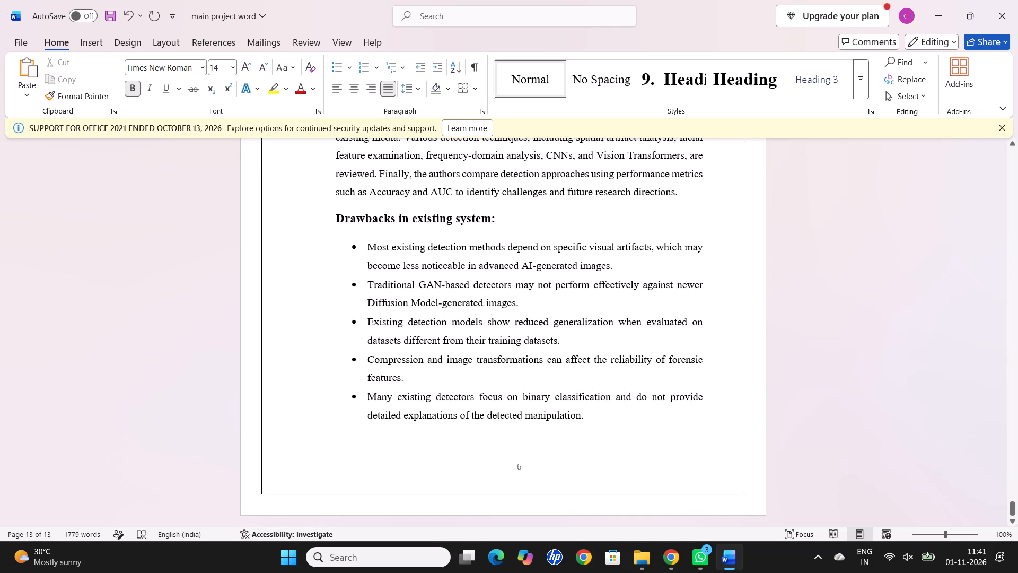
pyautogui.click(589, 419)
pyautogui.scroll(2, 447, 316)
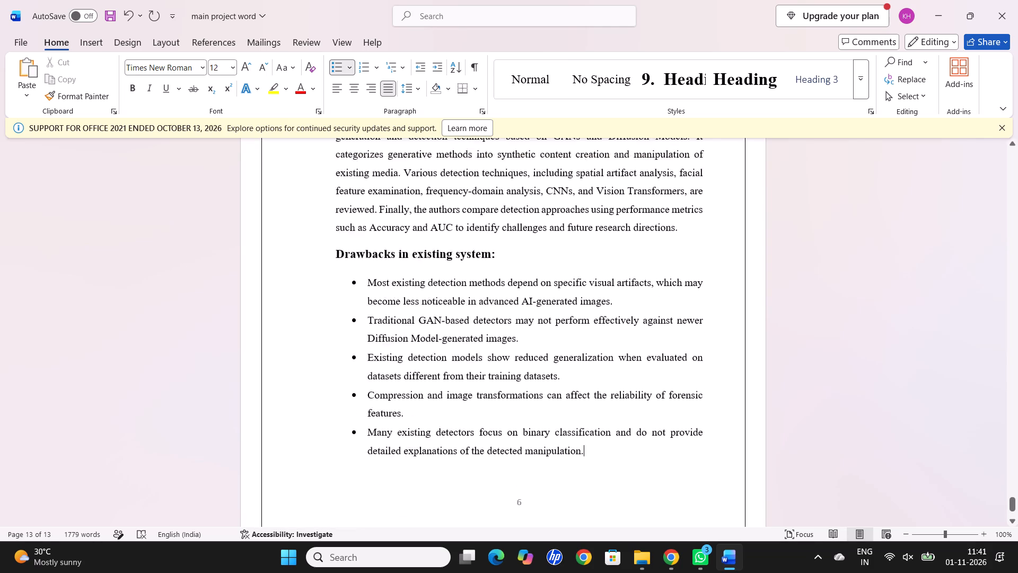
pyautogui.scroll(7, 447, 316)
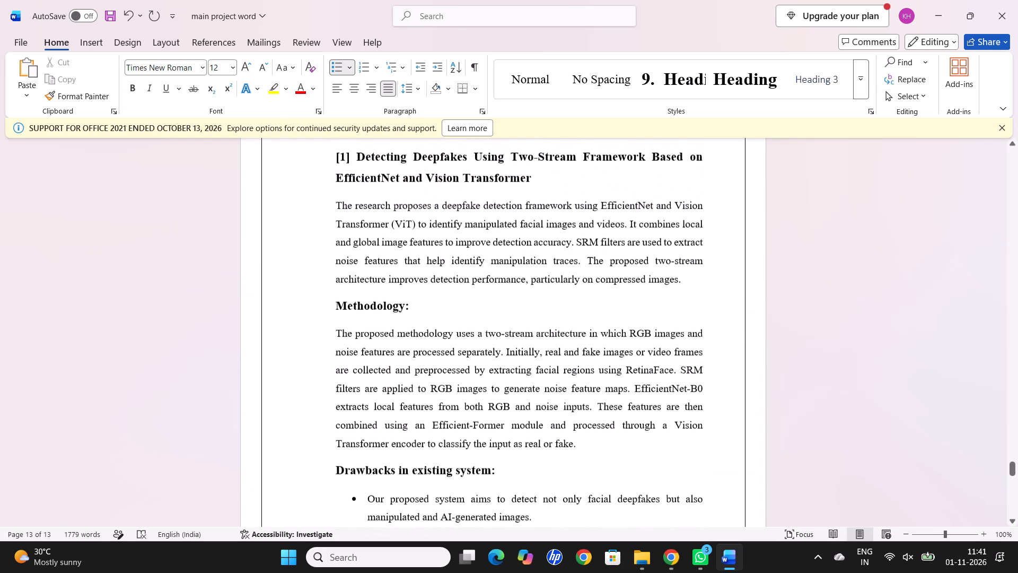
pyautogui.scroll(-4, 447, 316)
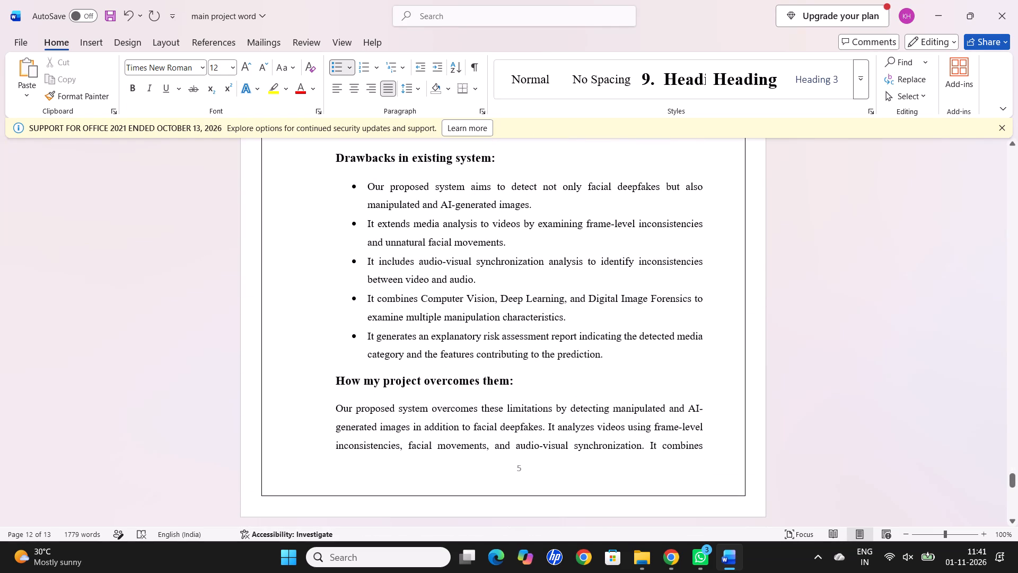
pyautogui.moveTo(336, 378); pyautogui.dragTo(505, 374)
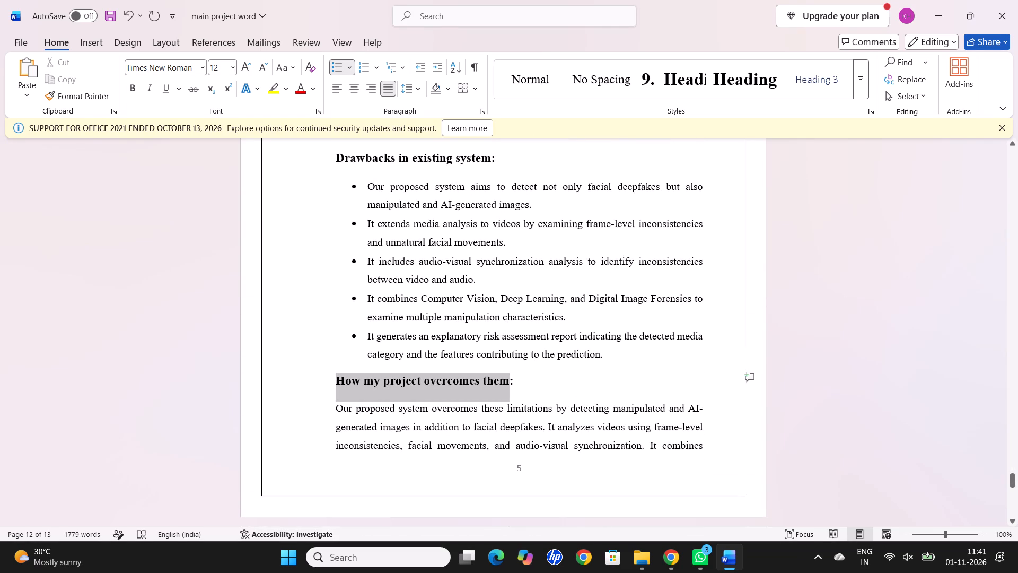
pyautogui.moveTo(505, 374); pyautogui.dragTo(517, 376)
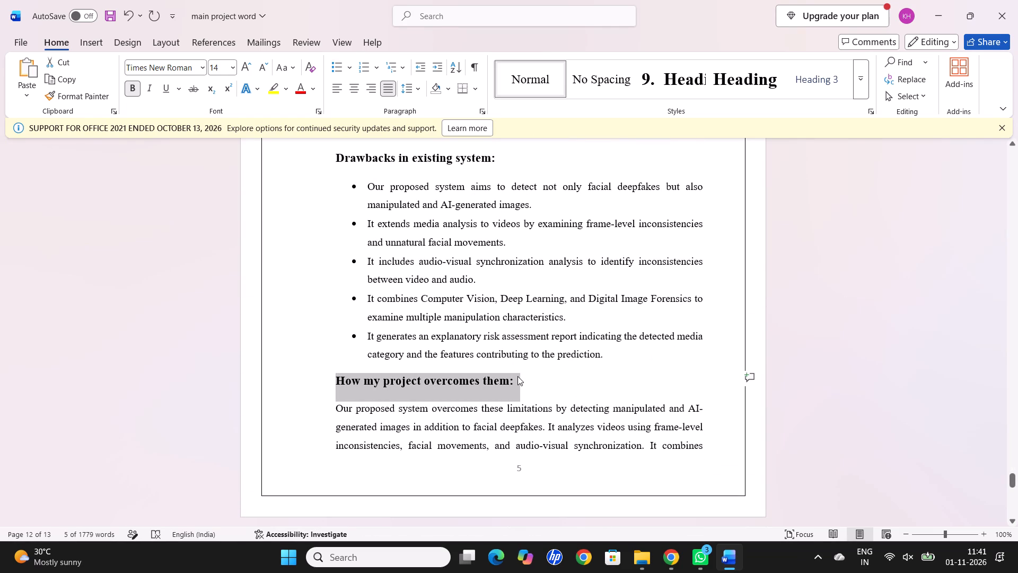
pyautogui.hotkey('ctrl', 'c')
# Paste the copied heading on a new line below paper [2]'s last drawback and remove its bullet.
pyautogui.scroll(-7, 517, 376)
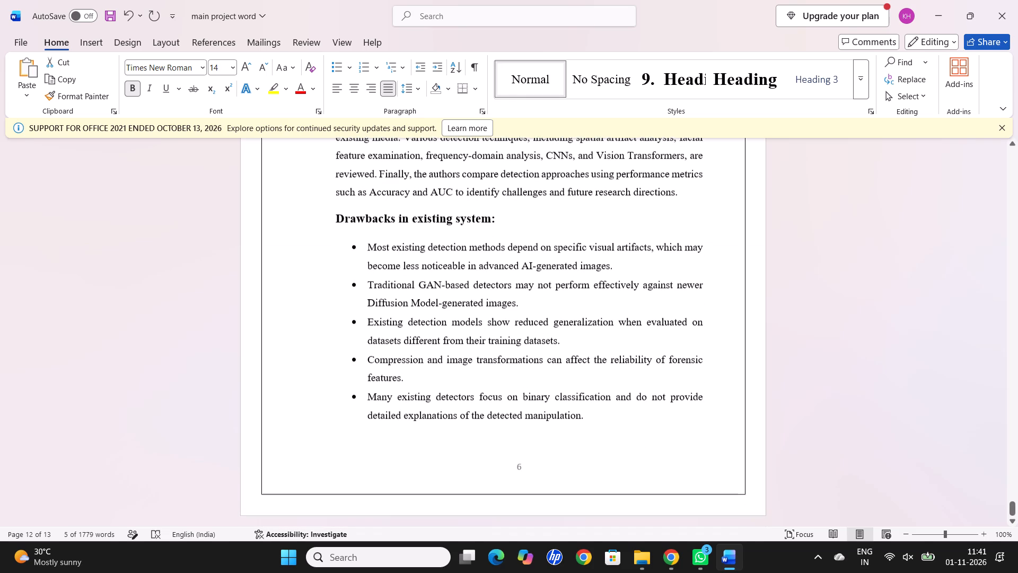
pyautogui.click(590, 414)
pyautogui.press('Return')
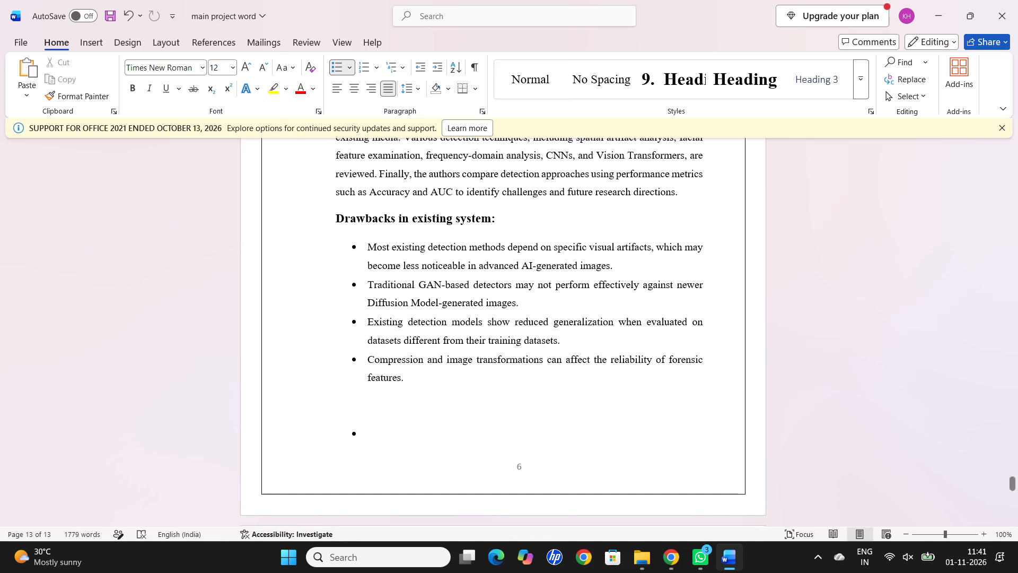
pyautogui.press('BackSpace')
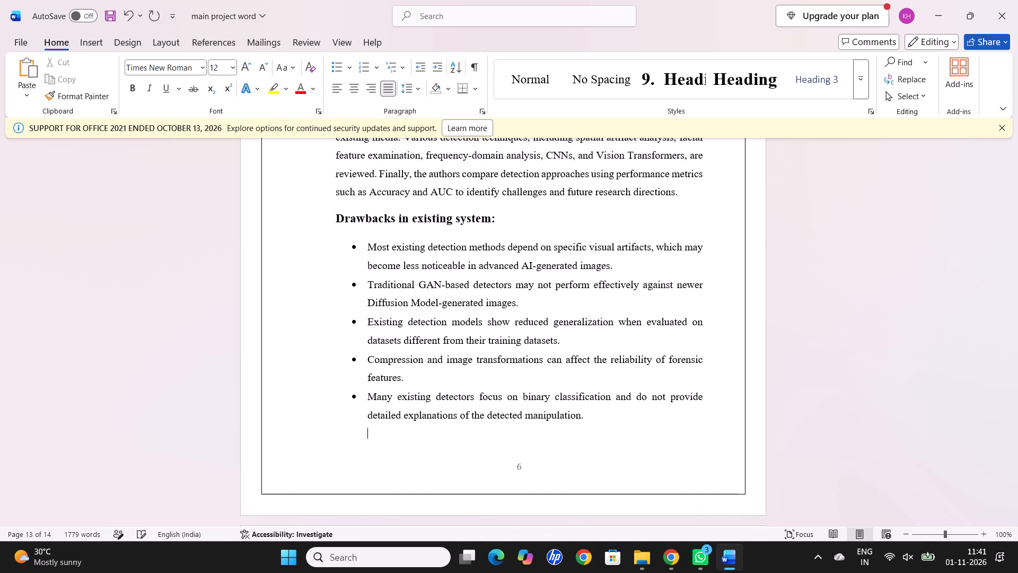
pyautogui.hotkey('ctrl', 'v')
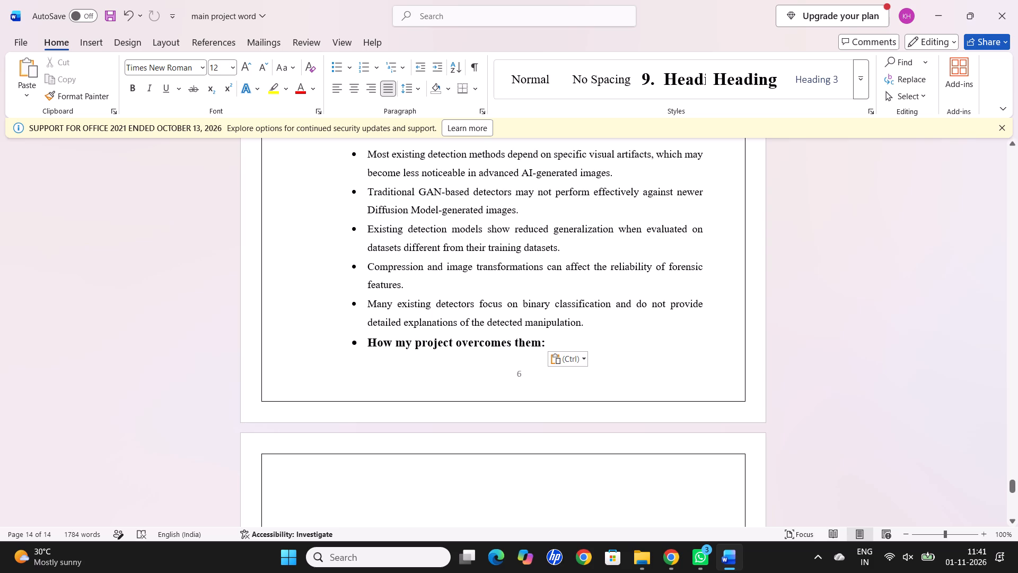
pyautogui.click(368, 343)
pyautogui.press('BackSpace')
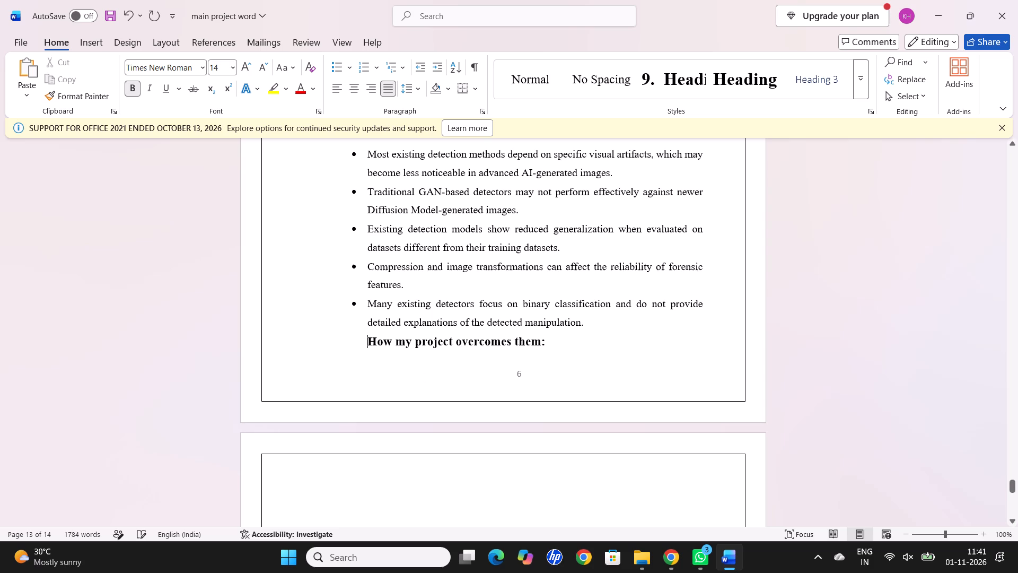
# Remove the indent from paper [2]'s "How my project overcomes them:" heading and move it to the top of the following page.
pyautogui.click(585, 322)
pyautogui.press('Return')
pyautogui.press('Return')
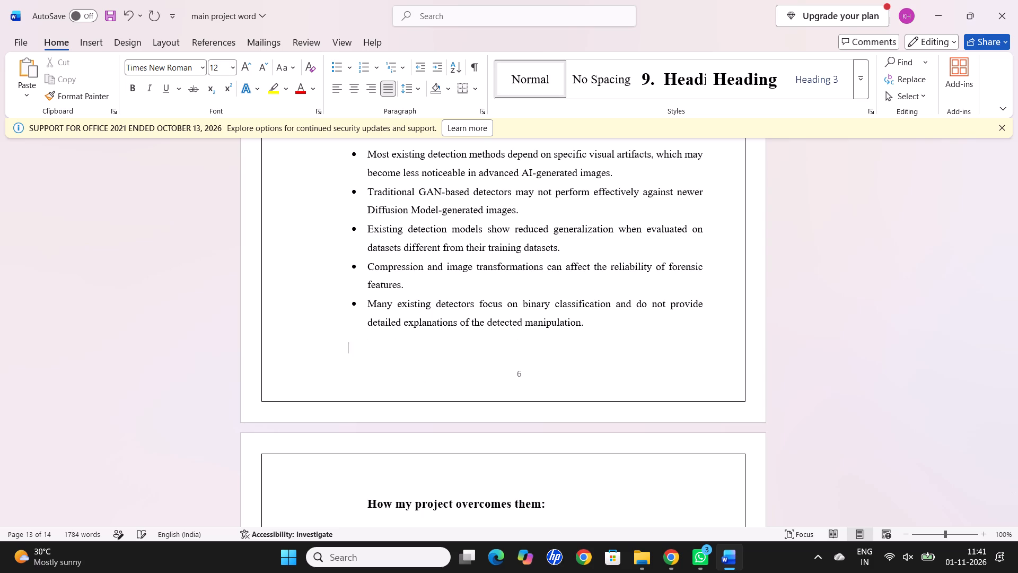
pyautogui.scroll(-1, 580, 407)
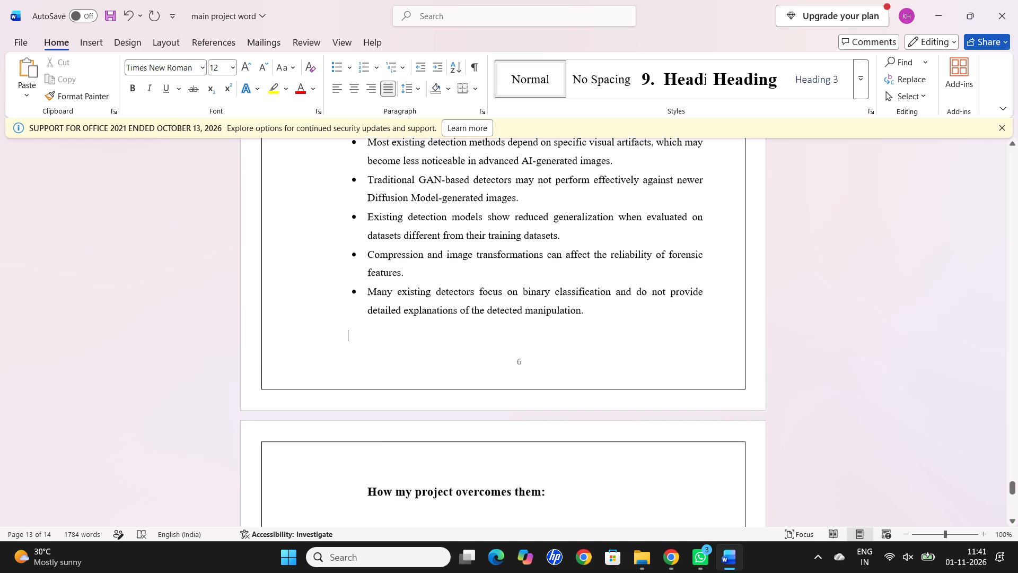
pyautogui.scroll(-1, 580, 407)
pyautogui.click(365, 272)
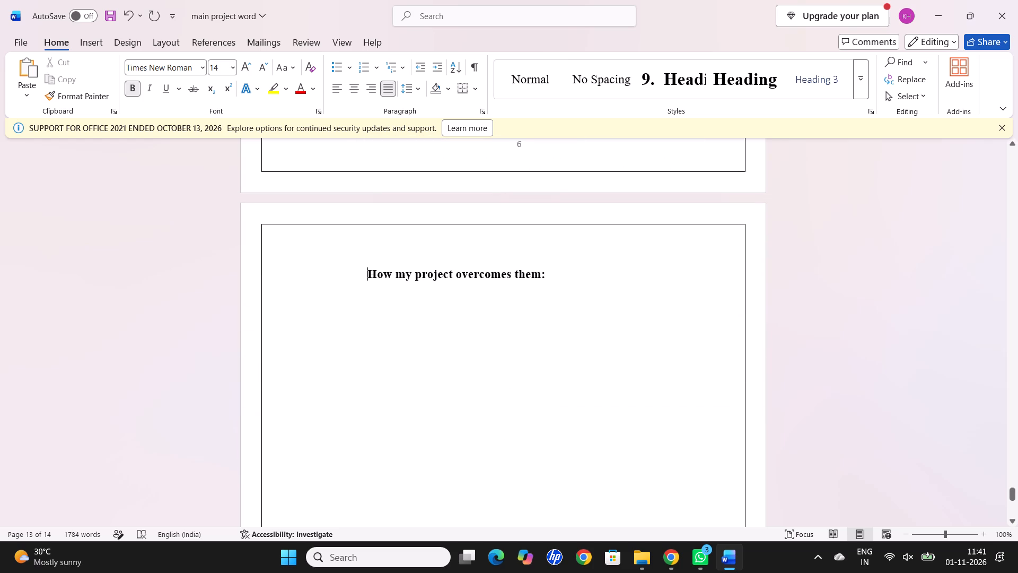
pyautogui.press('BackSpace')
pyautogui.press('BackSpace')
pyautogui.press('BackSpace')
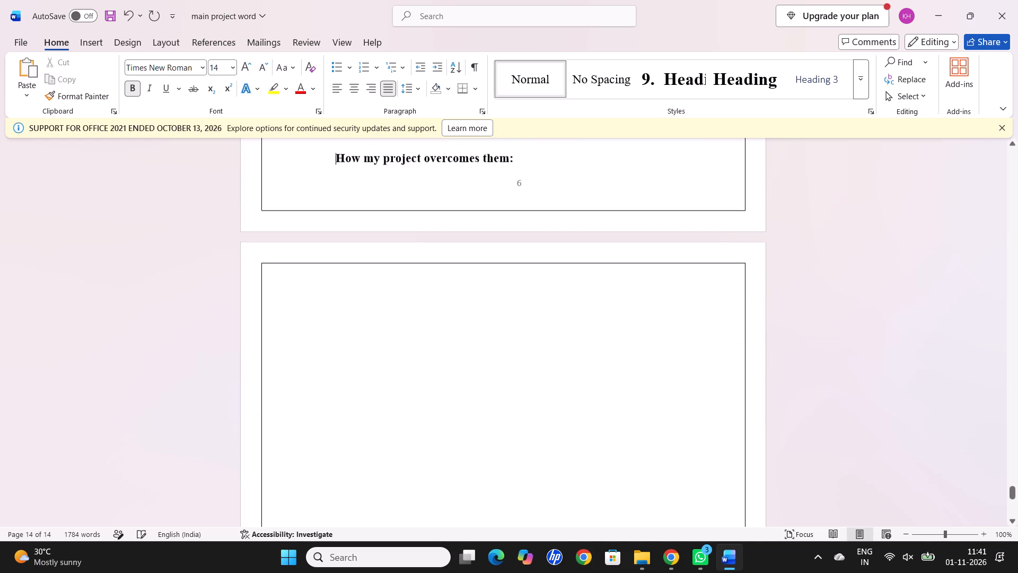
pyautogui.press('Return')
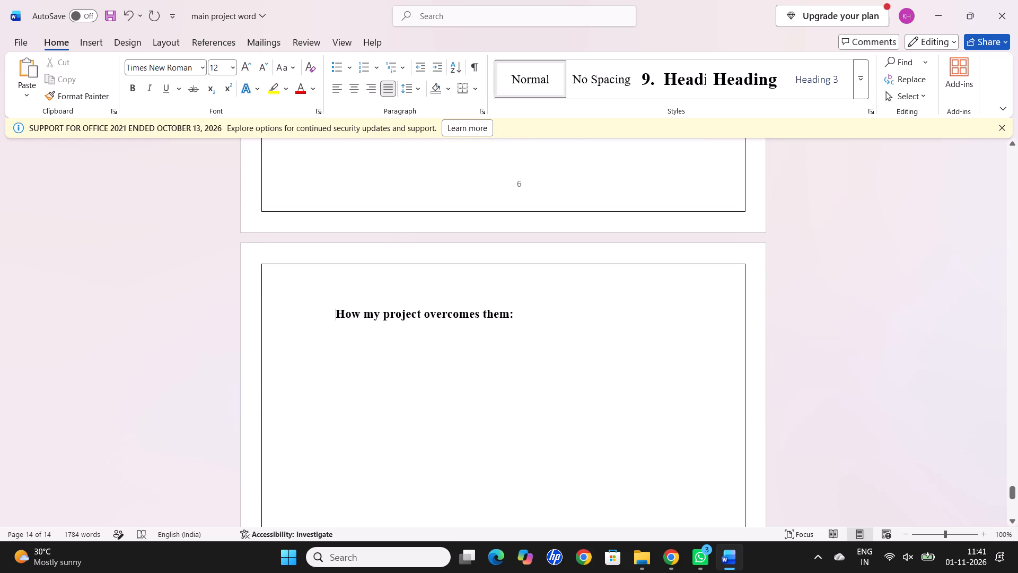
pyautogui.moveTo(329, 317); pyautogui.dragTo(542, 309)
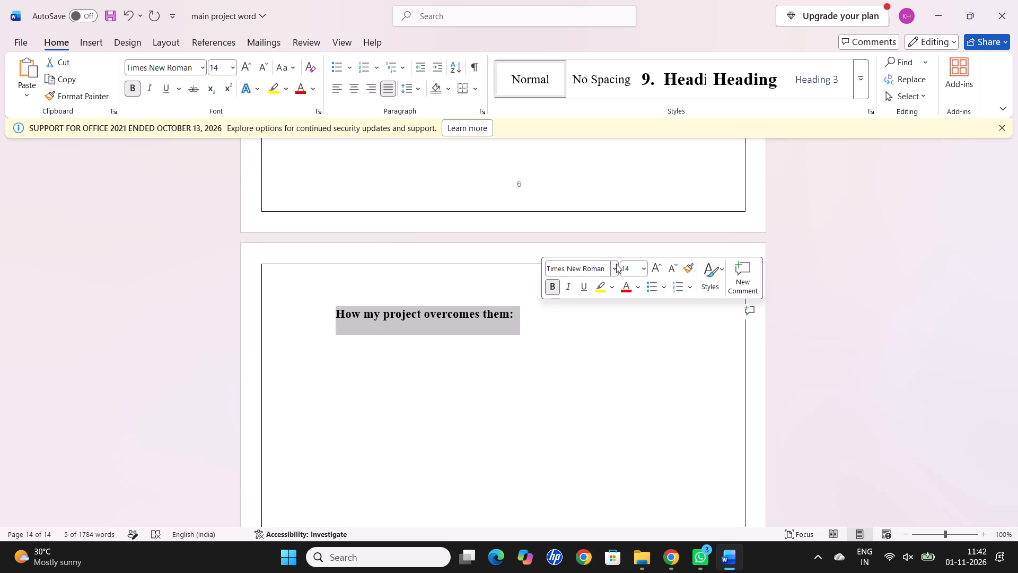
pyautogui.click(509, 397)
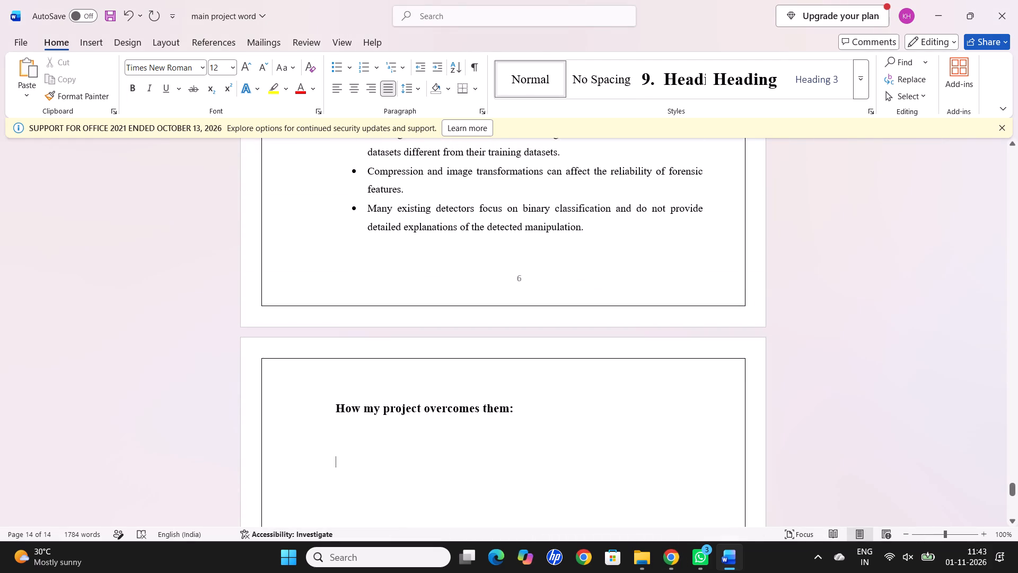
pyautogui.hotkey('ctrl', 'v')
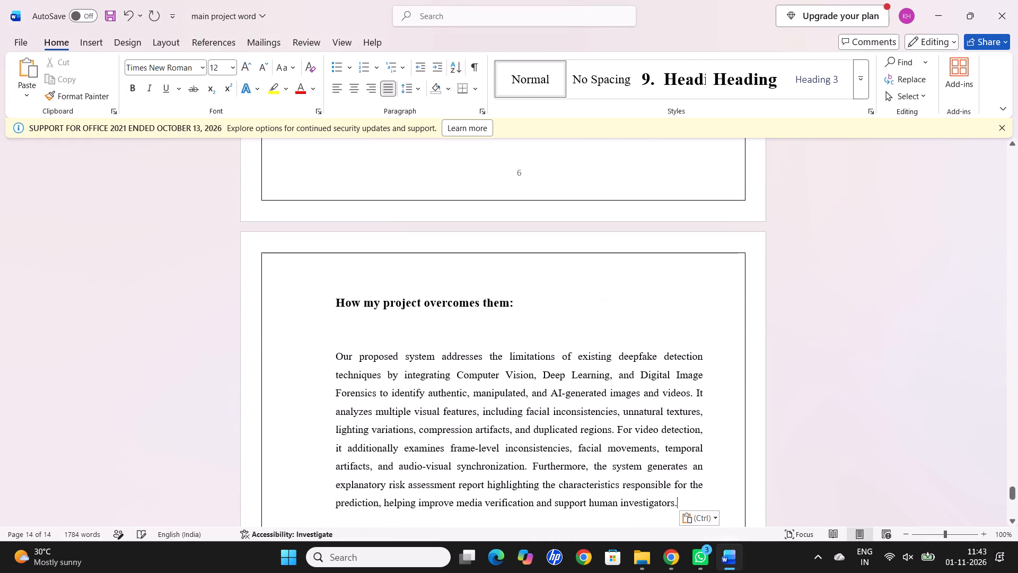
# Remove the empty line between paper [2]'s "How my project overcomes them:" heading and the pasted paragraph, keeping the paragraph on its own line.
pyautogui.click(335, 354)
pyautogui.press('BackSpace')
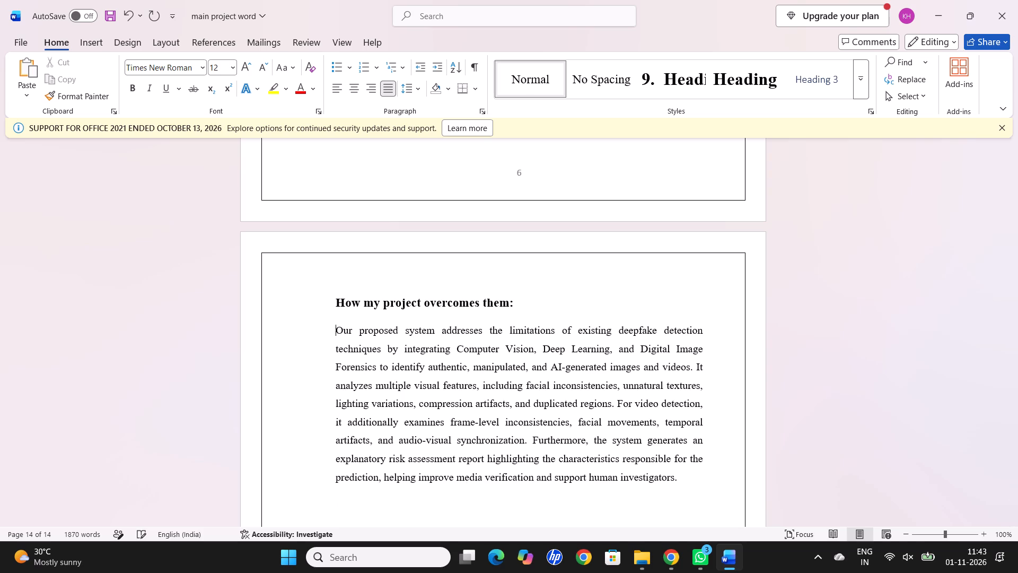
pyautogui.press('BackSpace')
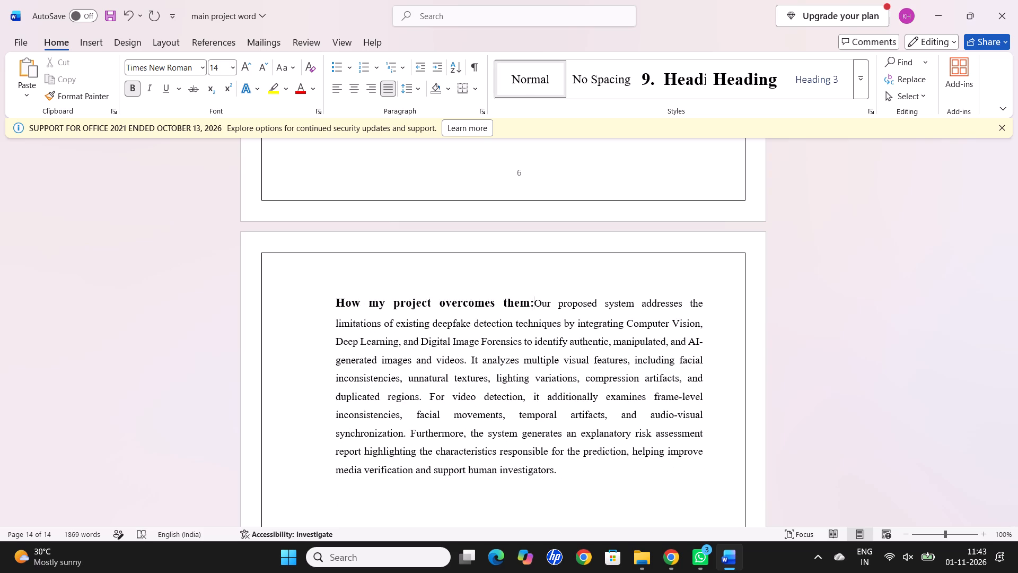
pyautogui.press('Return')
# Review paper [2]'s description, methodology, drawbacks and project paragraph down to the end of the last page.
pyautogui.scroll(8, 420, 367)
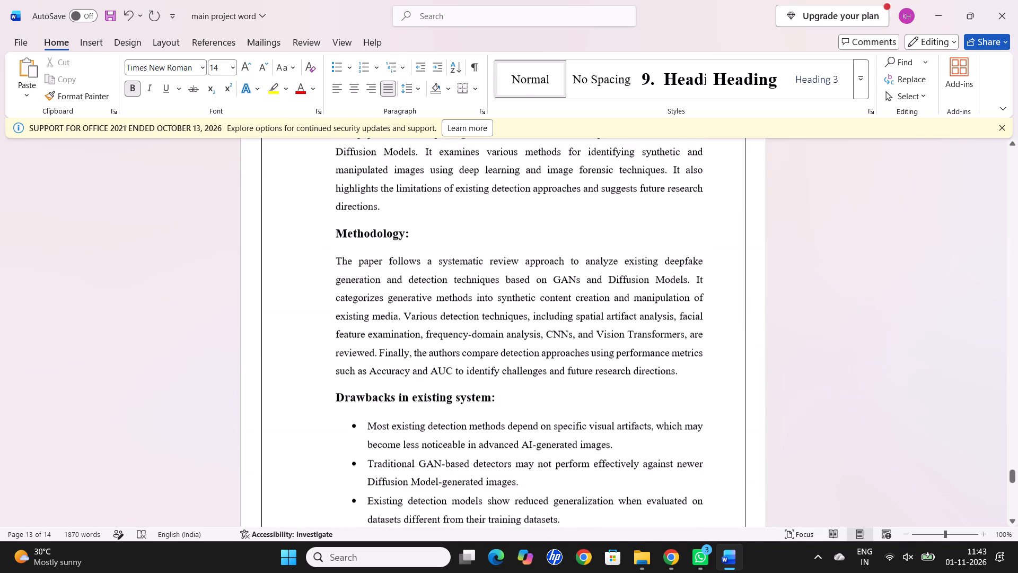
pyautogui.scroll(1, 420, 367)
pyautogui.scroll(-1, 420, 367)
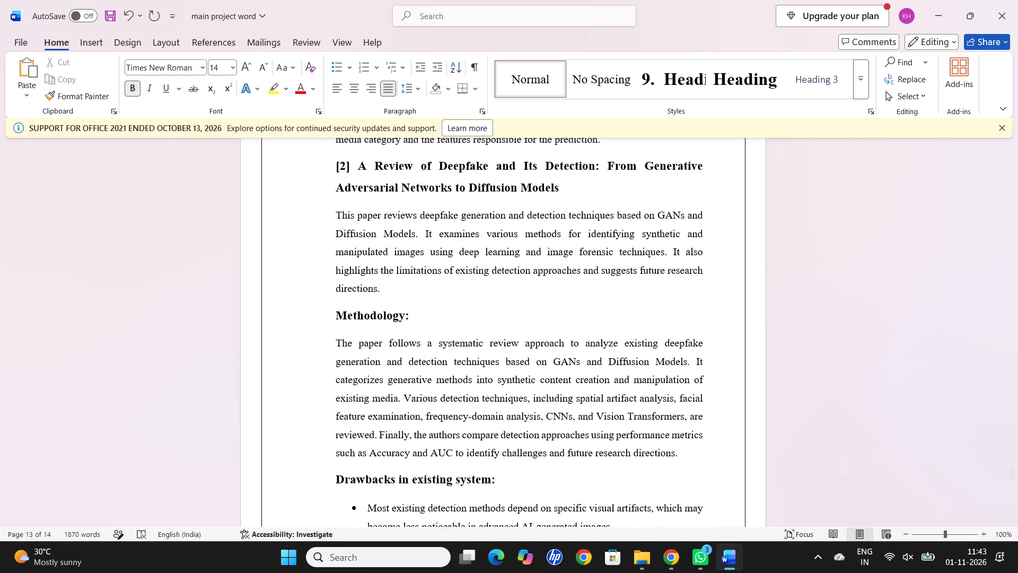
pyautogui.scroll(-3, 508, 416)
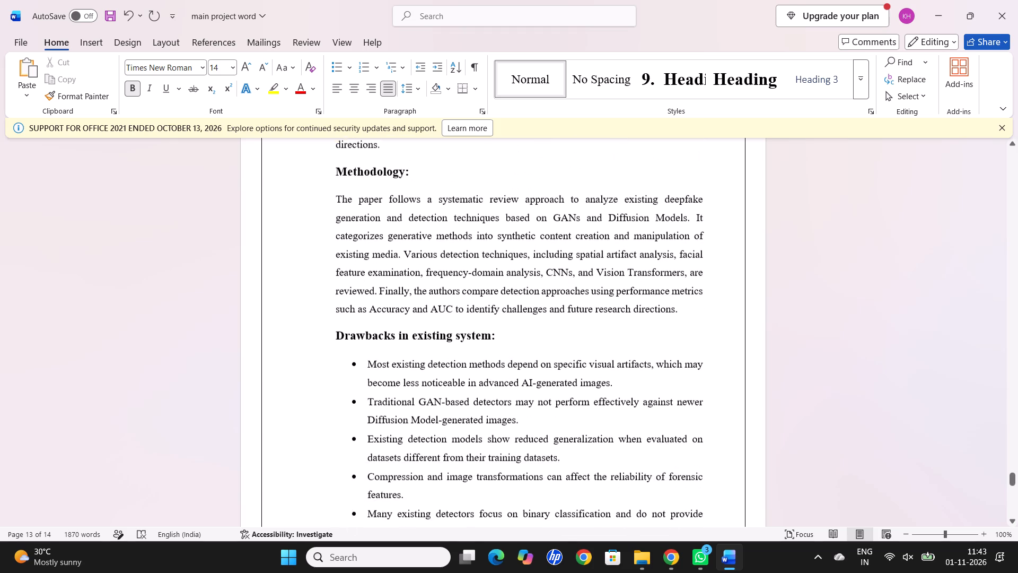
pyautogui.scroll(-2, 508, 416)
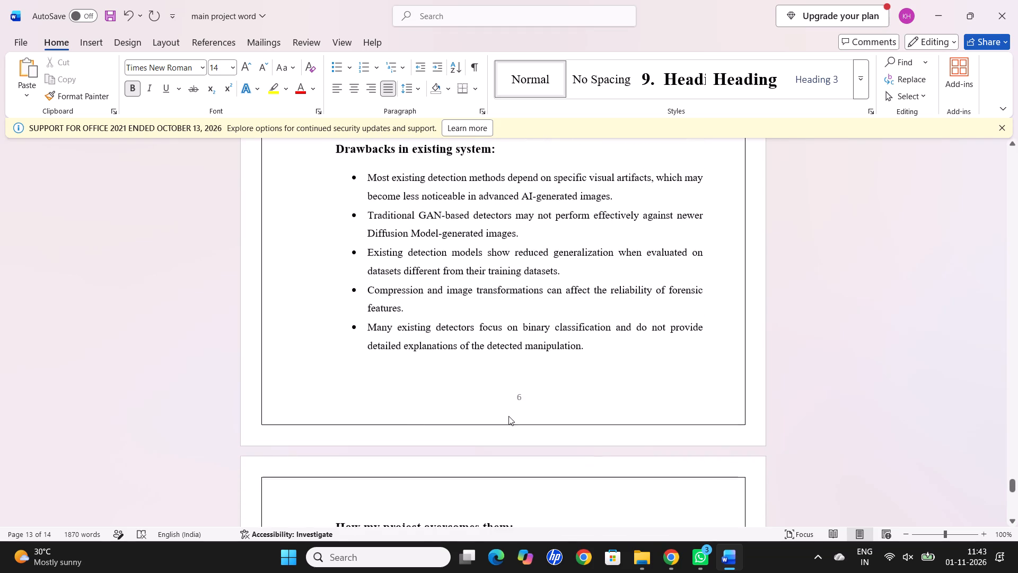
pyautogui.scroll(-1, 508, 416)
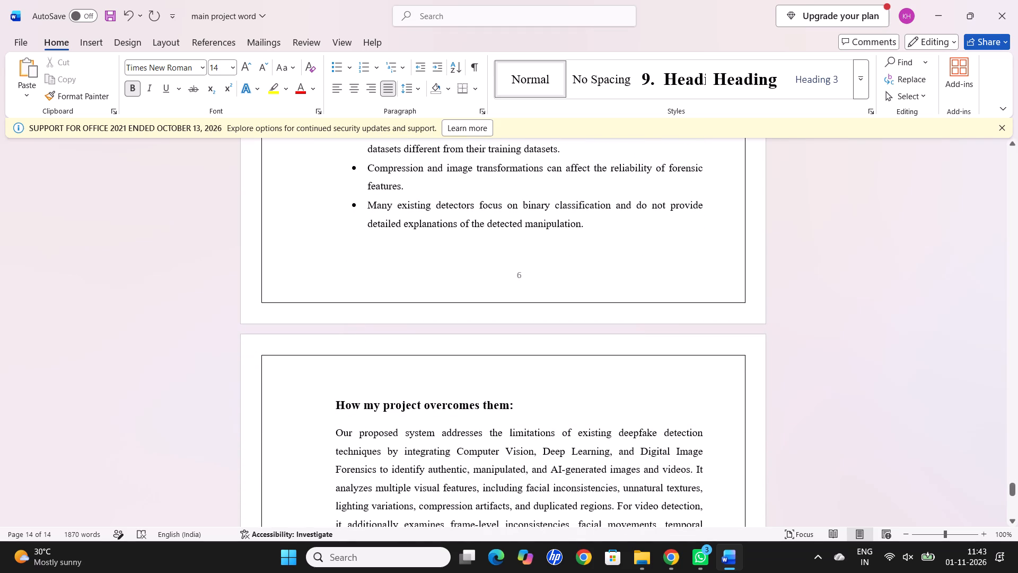
pyautogui.scroll(-1, 508, 416)
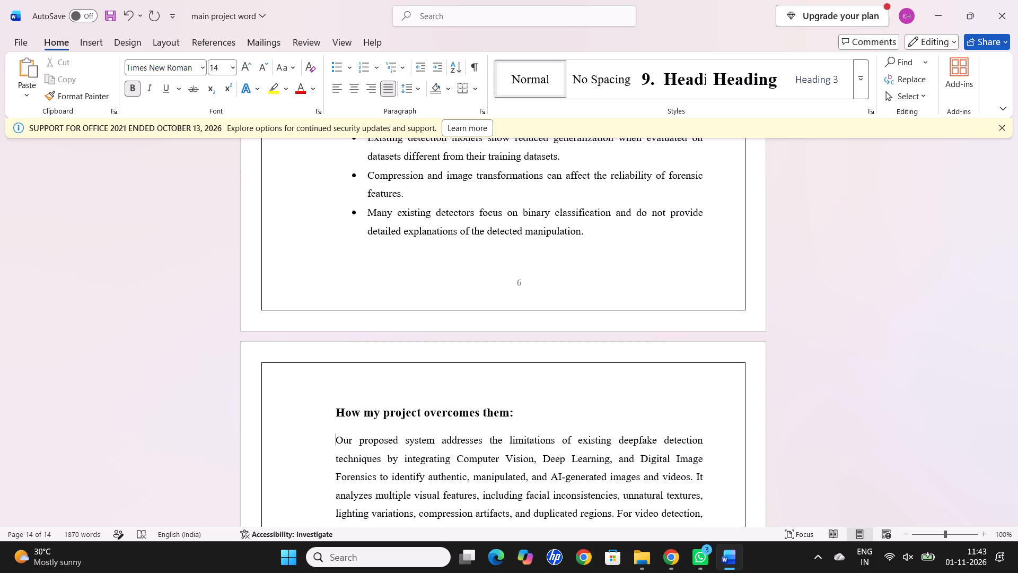
pyautogui.scroll(-2, 508, 416)
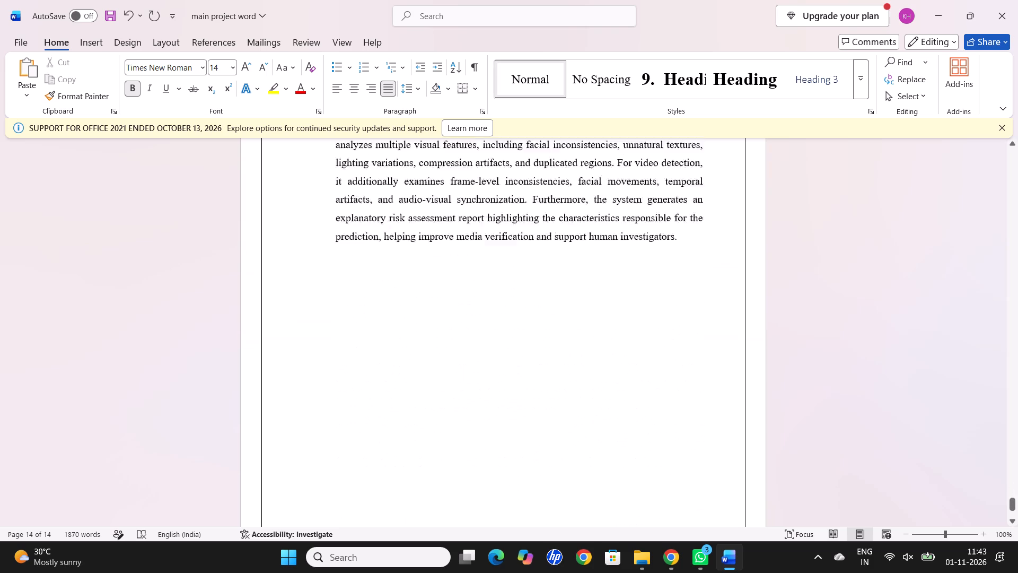
pyautogui.scroll(-2, 508, 416)
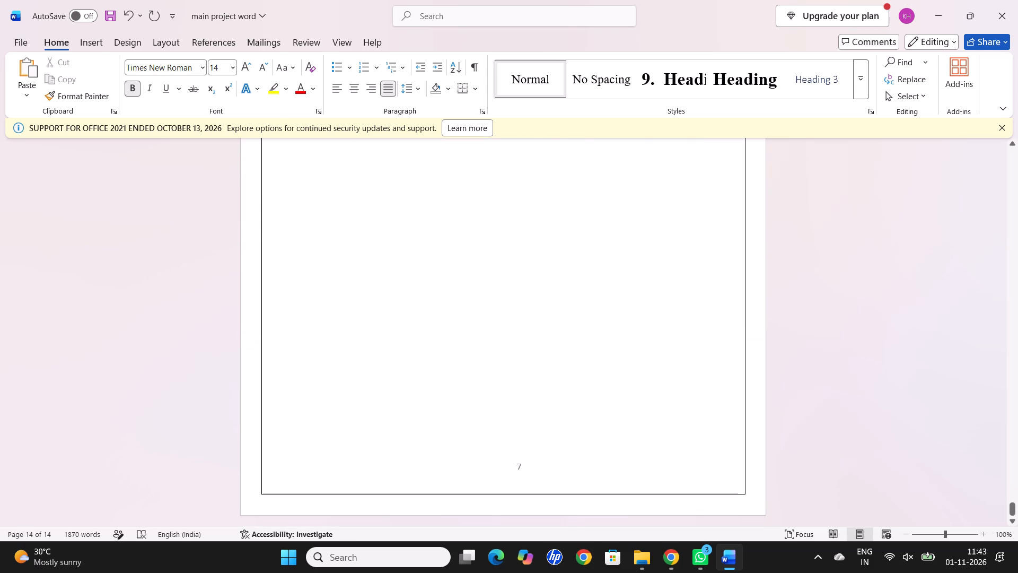
# Add blank lines after paper [2]'s last paragraph, continuing onto a new page and partway down it.
pyautogui.click(442, 409)
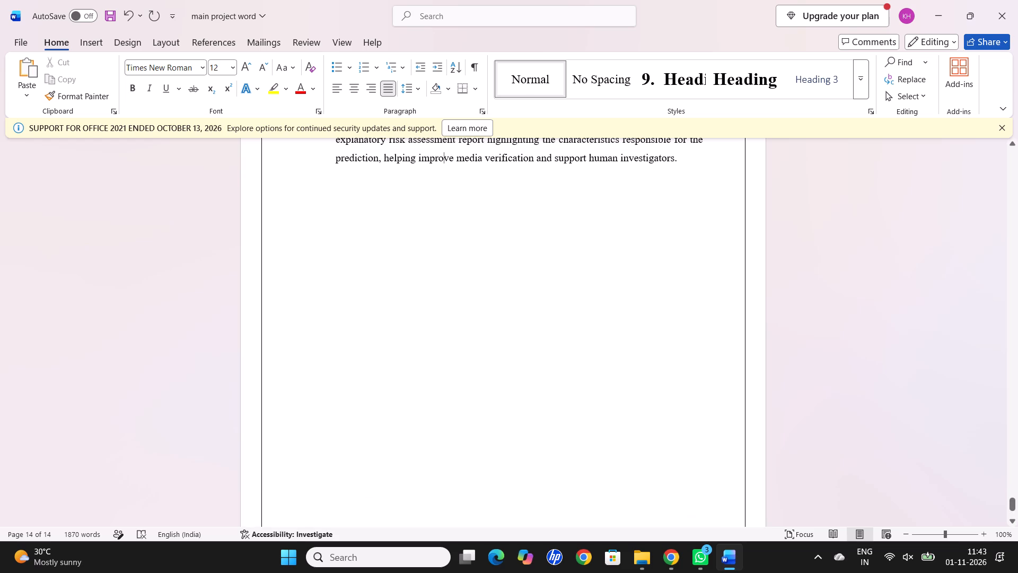
pyautogui.press('Left')
pyautogui.press('Down')
pyautogui.press('Right')
pyautogui.press('Right')
pyautogui.press('Right')
pyautogui.press('Right')
pyautogui.press('Right')
pyautogui.press('Right')
pyautogui.press('Right')
pyautogui.press('Right')
pyautogui.press('Right')
pyautogui.press('Right')
pyautogui.press('Right')
pyautogui.press('Right')
pyautogui.press('Right')
pyautogui.press('Right')
pyautogui.press('Right')
pyautogui.press('Right')
pyautogui.press('Right')
pyautogui.press('Right')
pyautogui.press('Right')
pyautogui.press('Right')
pyautogui.press('Right')
pyautogui.press('Right')
pyautogui.press('Right')
pyautogui.press('Right')
pyautogui.press('Right')
pyautogui.press('Right')
pyautogui.press('Right')
pyautogui.press('Return')
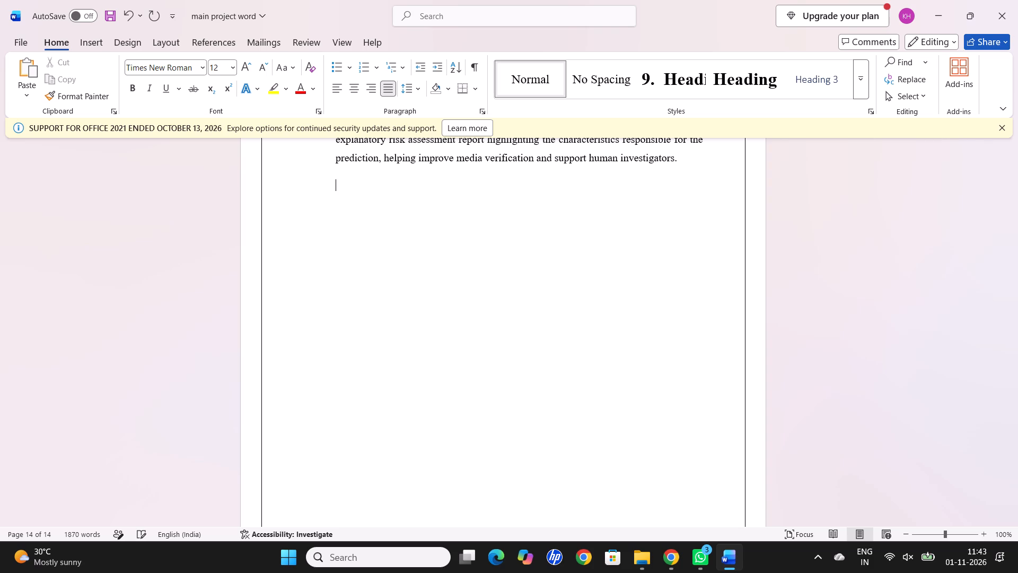
pyautogui.press('Return')
pyautogui.press('Return')
pyautogui.press('Return')
pyautogui.press('Return')
pyautogui.press('Return')
pyautogui.press('Return')
pyautogui.press('Return')
pyautogui.press('Return')
pyautogui.press('Return')
pyautogui.press('Return')
pyautogui.press('Return')
pyautogui.press('Return')
pyautogui.press('Return')
pyautogui.press('Return')
pyautogui.press('Return')
pyautogui.press('Return')
pyautogui.press('Return')
pyautogui.press('Return')
pyautogui.press('Return')
pyautogui.press('Return')
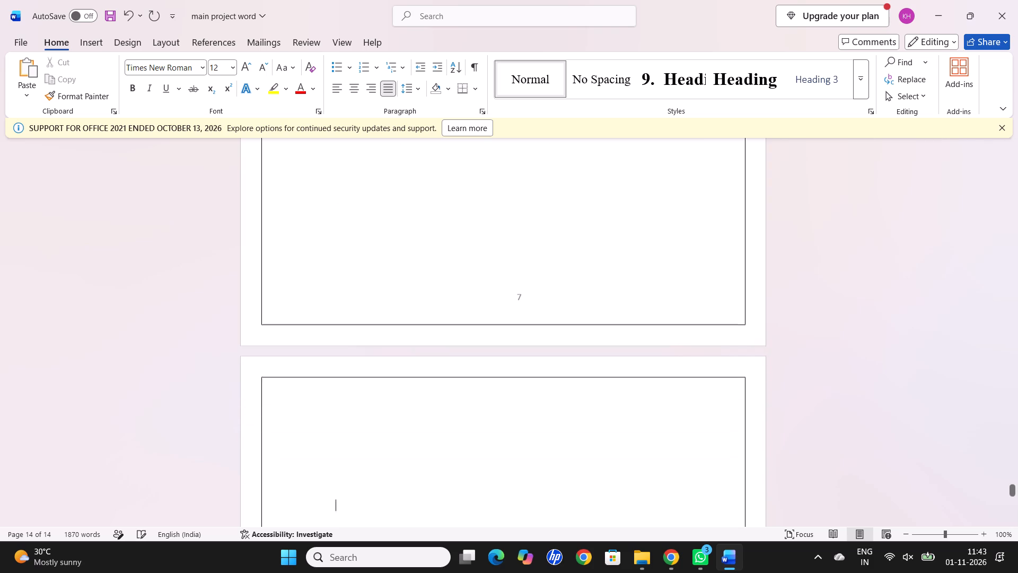
pyautogui.press('Return')
pyautogui.press('Return')
pyautogui.press('Return')
pyautogui.press('Return')
pyautogui.press('Return')
pyautogui.press('Return')
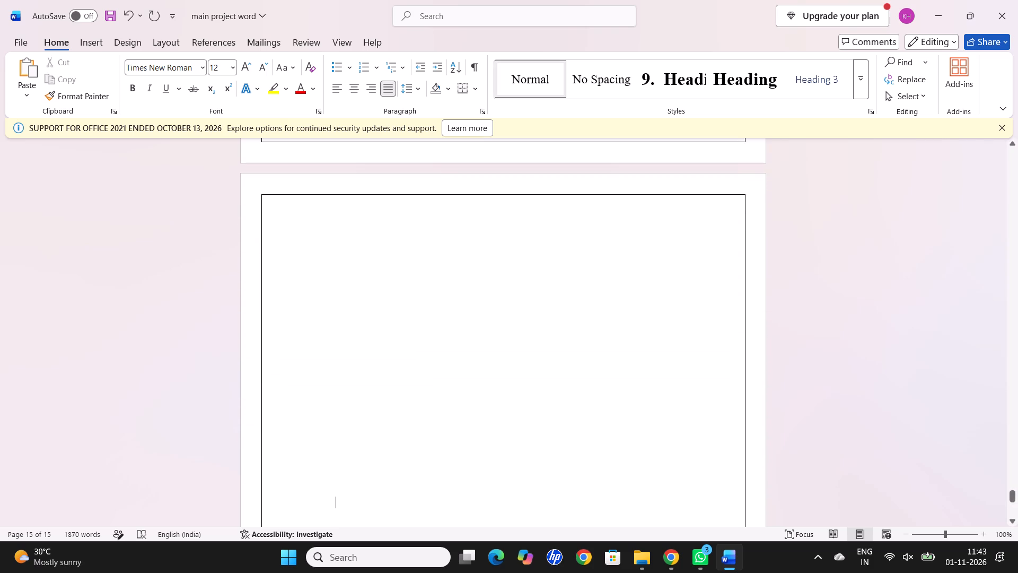
# Enter the chapter title "CHAPTER-3" on the new page.
pyautogui.write('CHAPTER')
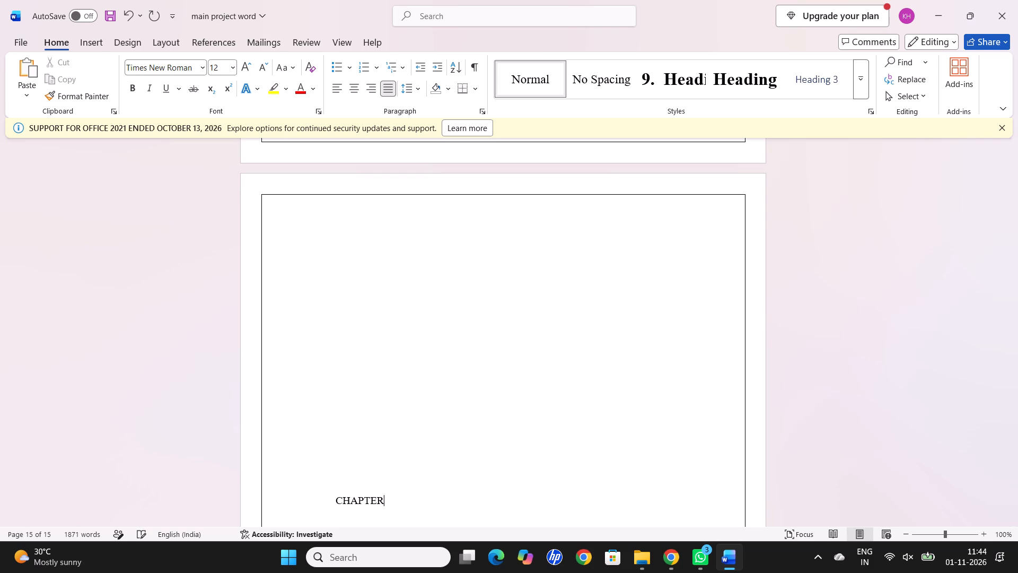
pyautogui.write('-3')
# Copy the formatted "CHAPTER-2" title from the Literature Survey title page and paste it two spaces after the plain "CHAPTER-3" text.
pyautogui.scroll(3, 499, 268)
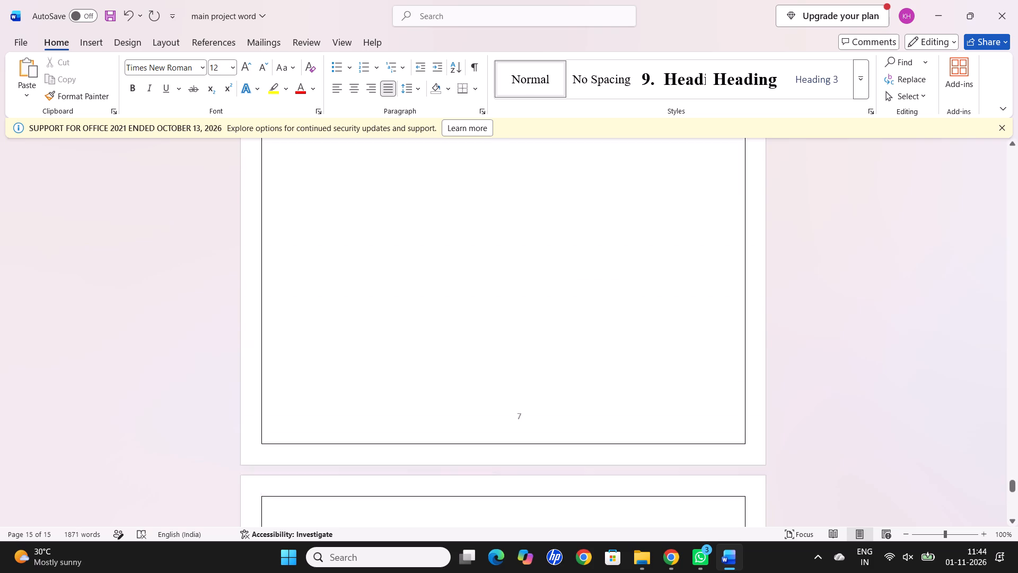
pyautogui.scroll(8, 499, 268)
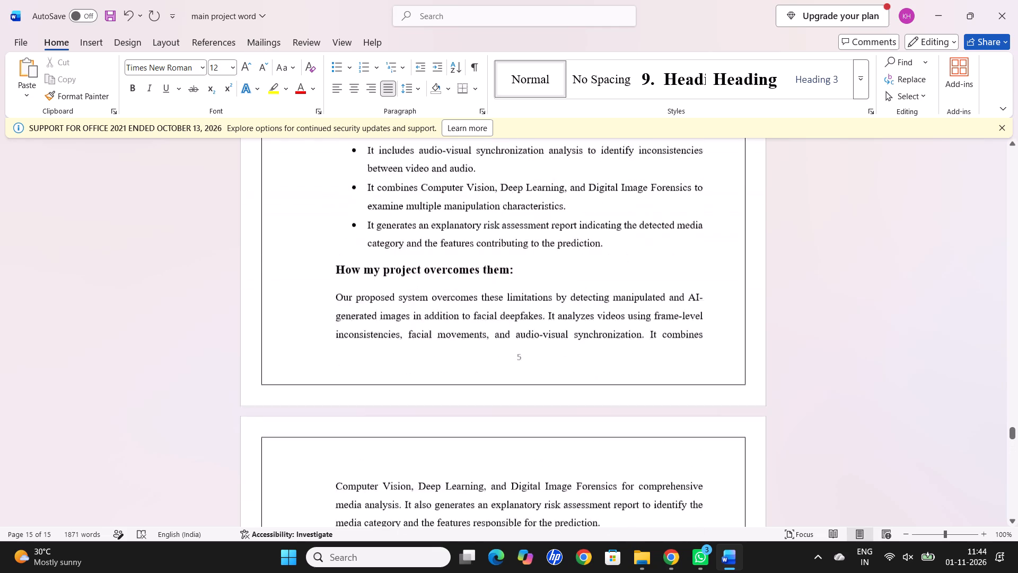
pyautogui.scroll(8, 499, 268)
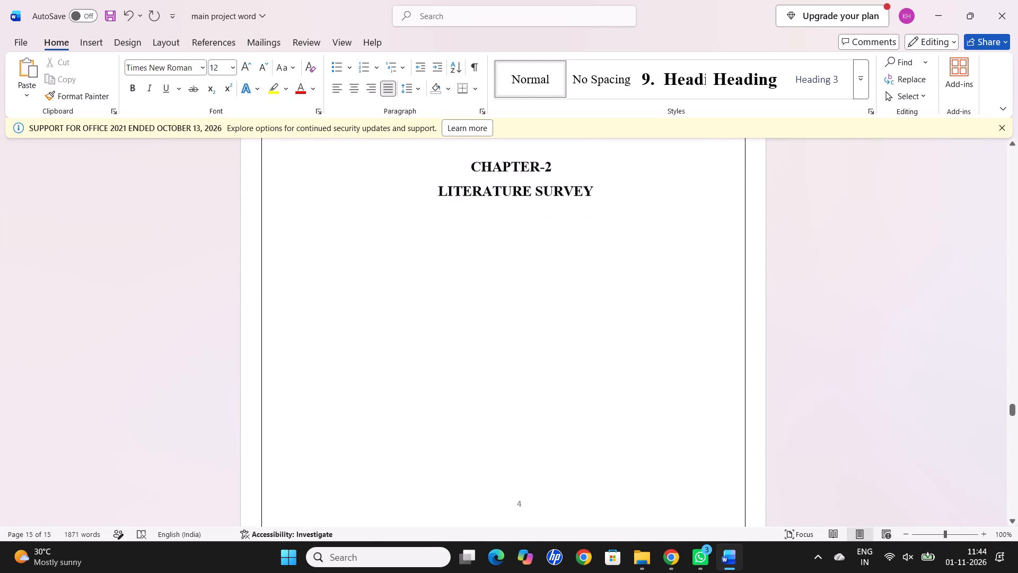
pyautogui.scroll(1, 499, 268)
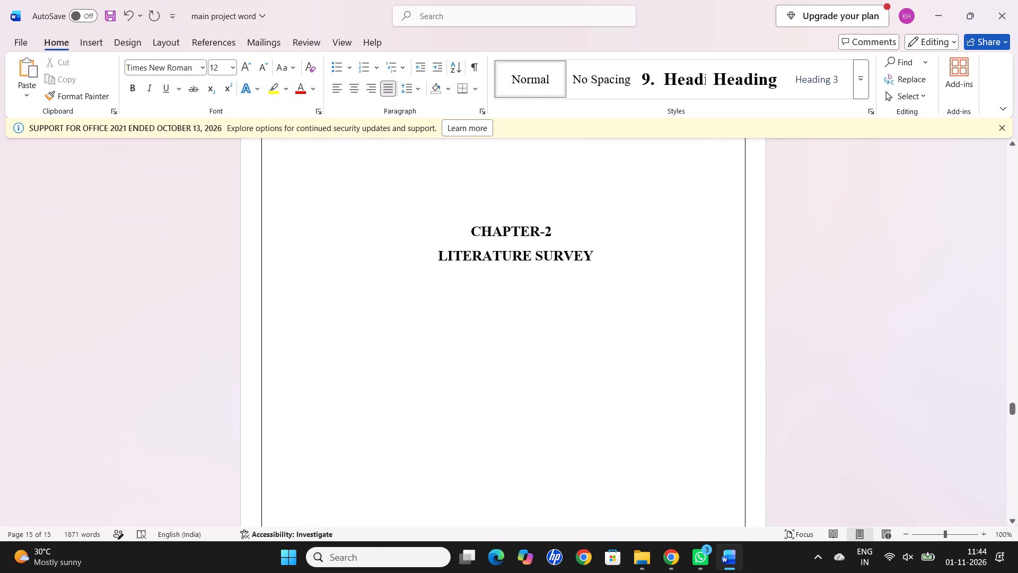
pyautogui.moveTo(471, 229); pyautogui.dragTo(573, 232)
pyautogui.hotkey('ctrl', 'c')
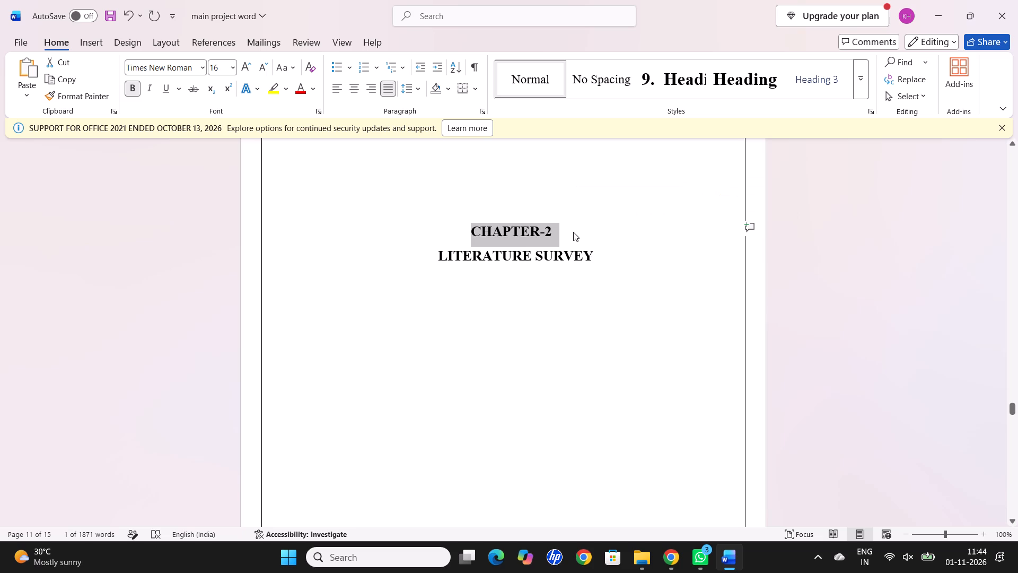
pyautogui.scroll(-17, 573, 232)
pyautogui.scroll(1, 573, 232)
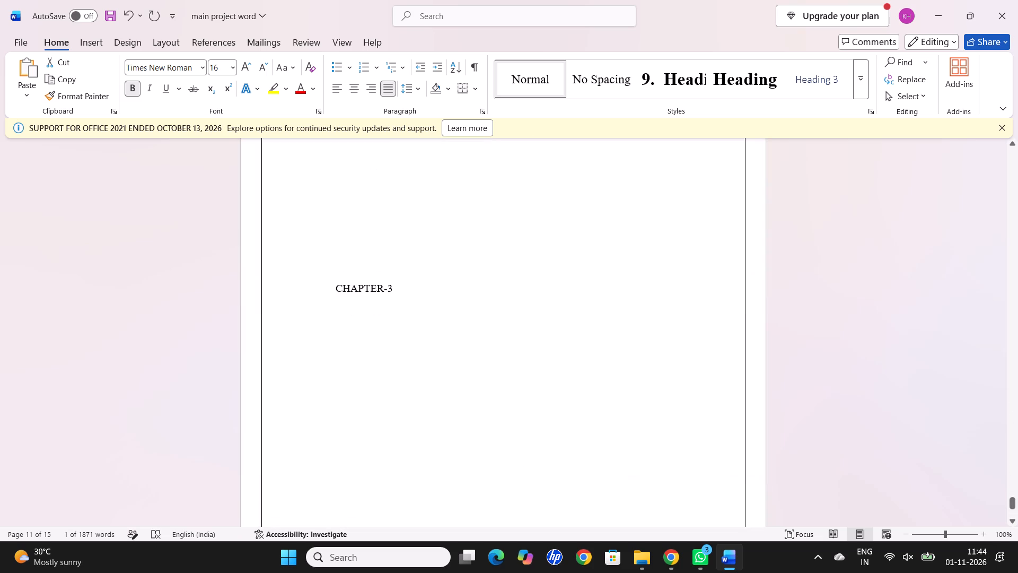
pyautogui.click(436, 292)
pyautogui.press('space')
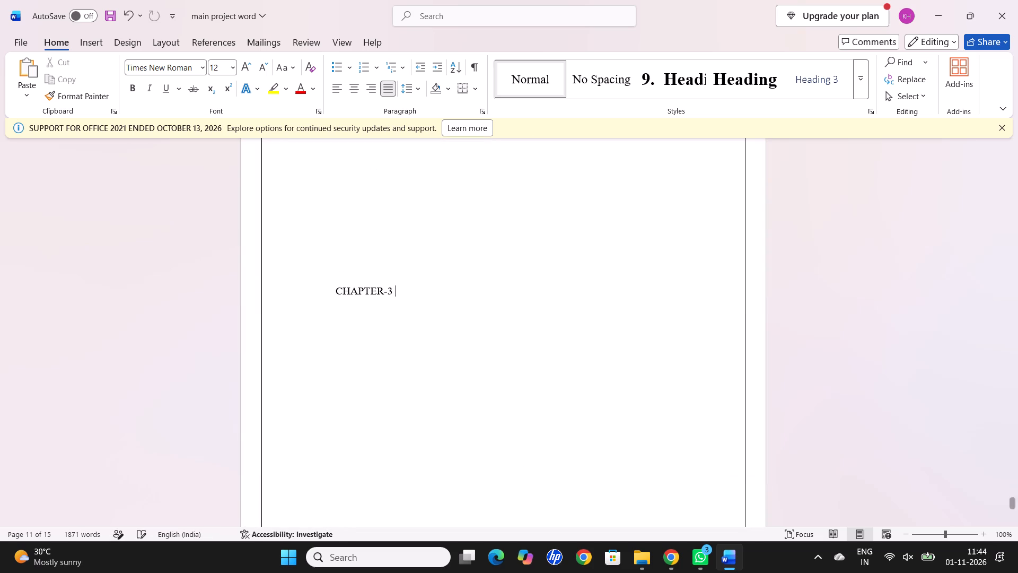
pyautogui.press('space')
pyautogui.hotkey('ctrl', 'v')
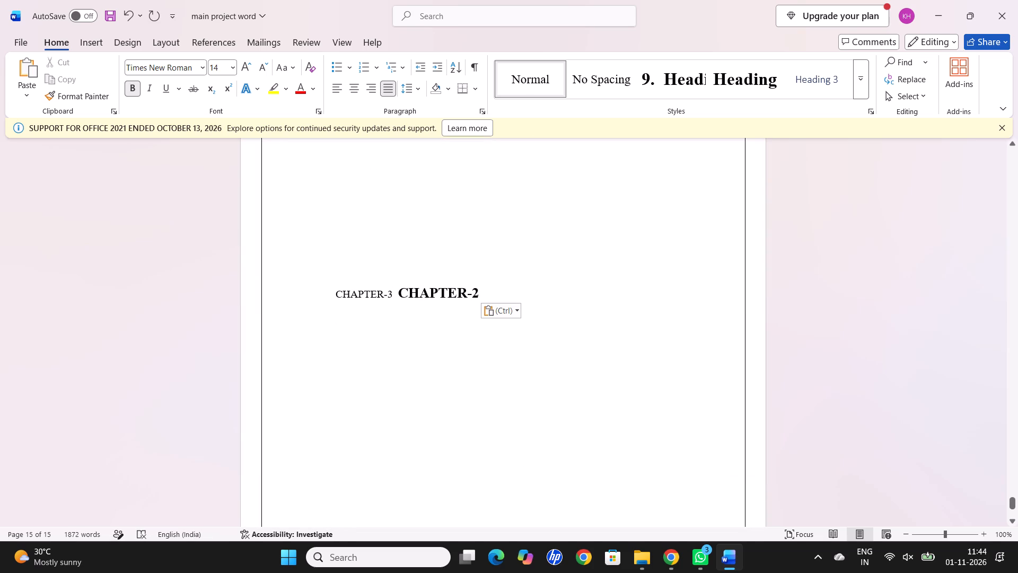
# Change the number in the pasted bold chapter title to 3 so it reads "CHAPTER-3".
pyautogui.click(488, 293)
pyautogui.press('BackSpace')
pyautogui.press('3')
# Delete the plain "CHAPTER-3" text in front of the bold "CHAPTER-3" title.
pyautogui.click(392, 296)
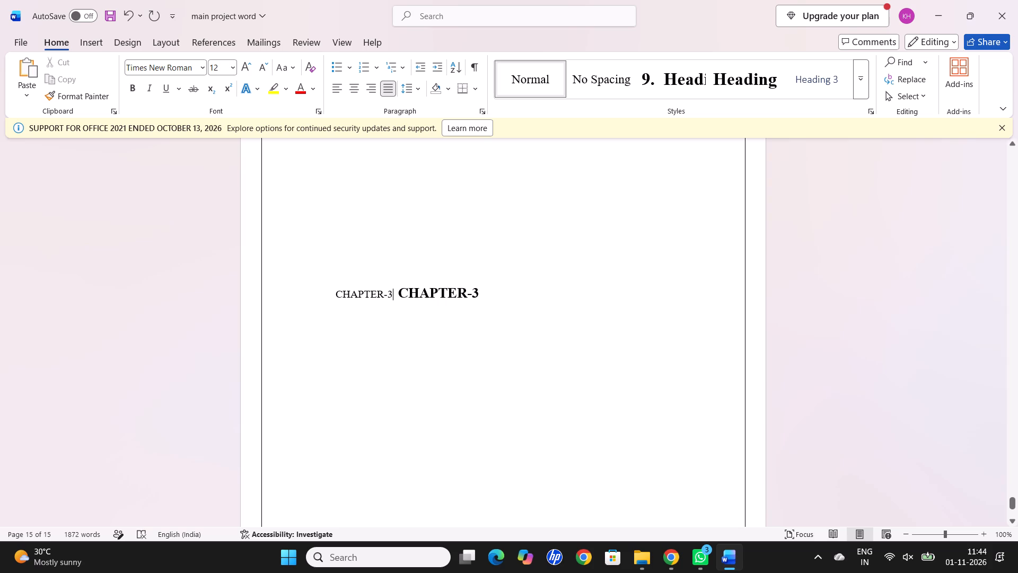
pyautogui.press('BackSpace')
pyautogui.press('BackSpace')
pyautogui.press('BackSpace')
pyautogui.press('BackSpace')
pyautogui.press('BackSpace')
pyautogui.press('BackSpace')
pyautogui.press('BackSpace')
pyautogui.press('BackSpace')
pyautogui.press('BackSpace')
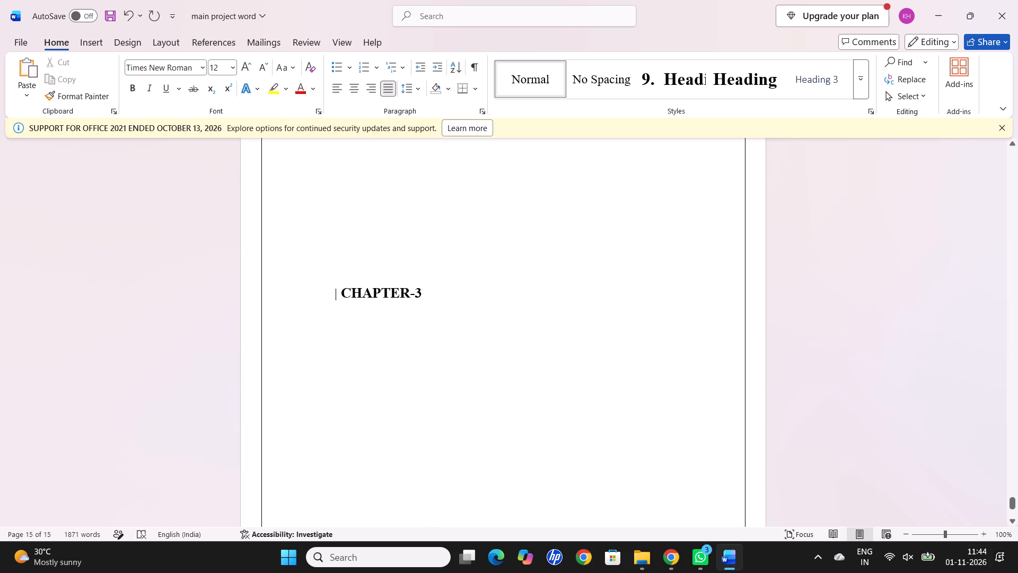
# Center the bold "CHAPTER-3" title horizontally on its page.
pyautogui.moveTo(322, 294); pyautogui.dragTo(530, 296)
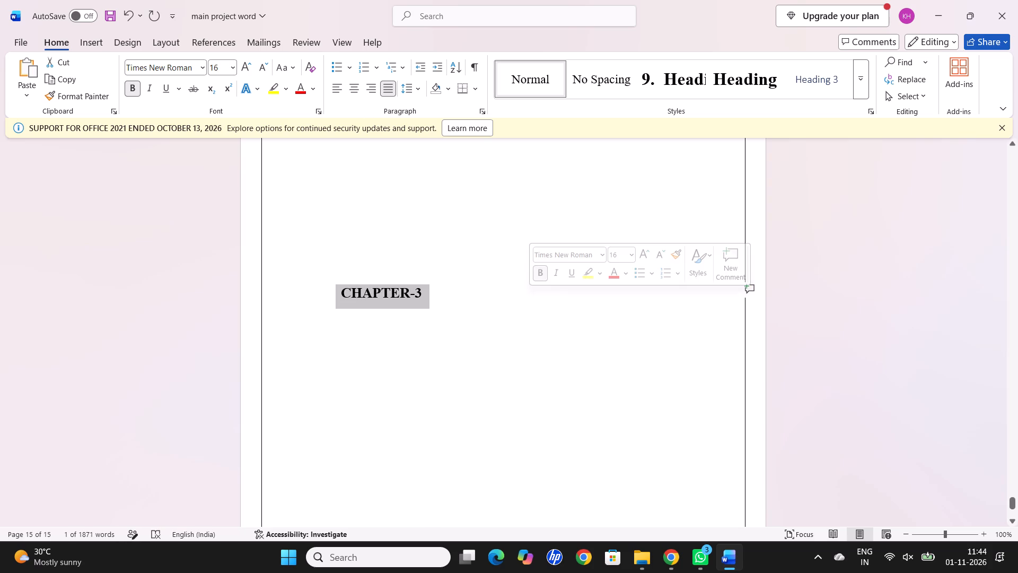
pyautogui.click(354, 92)
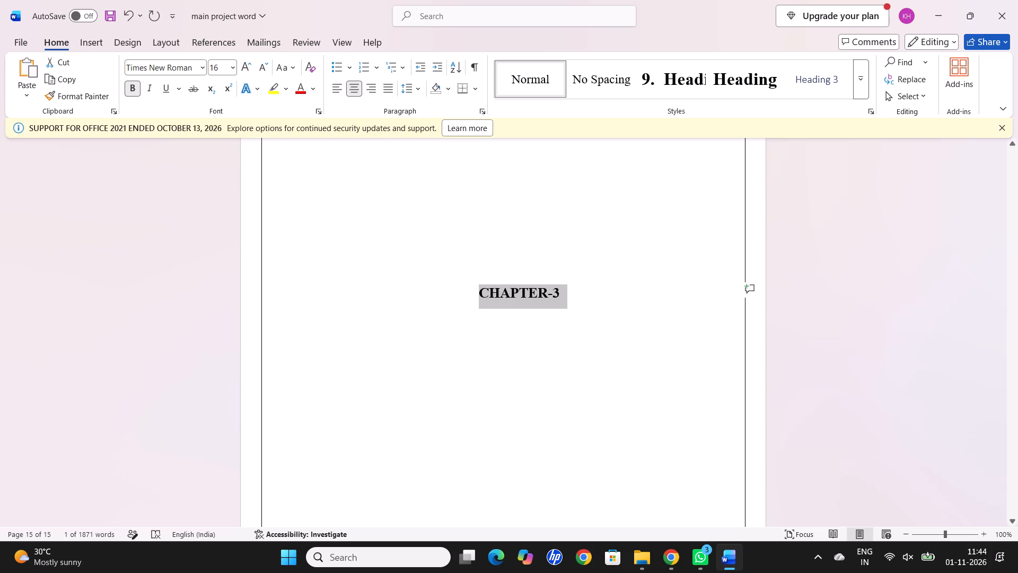
pyautogui.click(448, 324)
# Copy "SYSTEM STUDY AND ANALYSIS" from the table of contents and paste it on a new line below the "CHAPTER-3" title.
pyautogui.scroll(1, 539, 325)
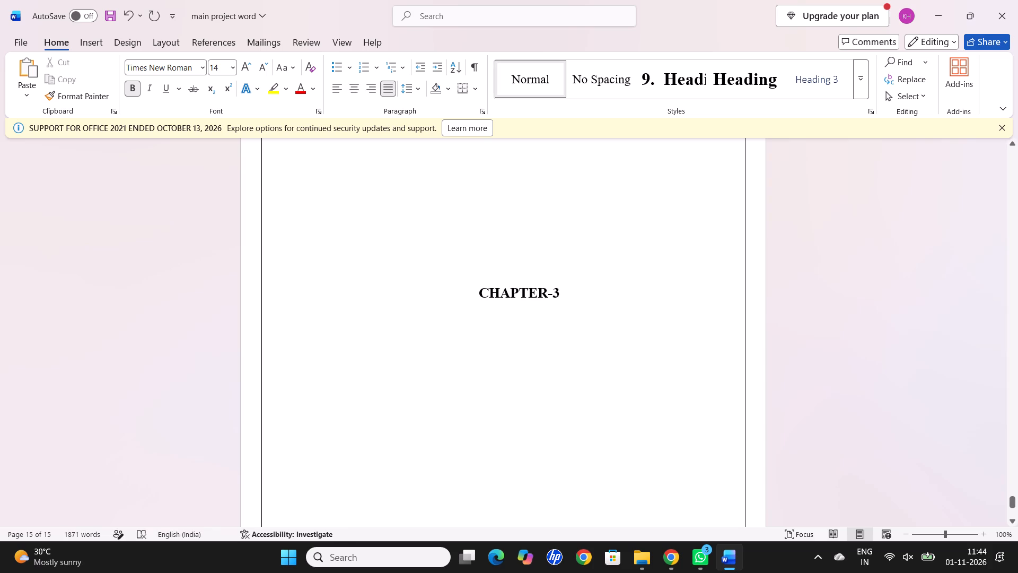
pyautogui.scroll(2, 539, 325)
pyautogui.scroll(-10, 540, 318)
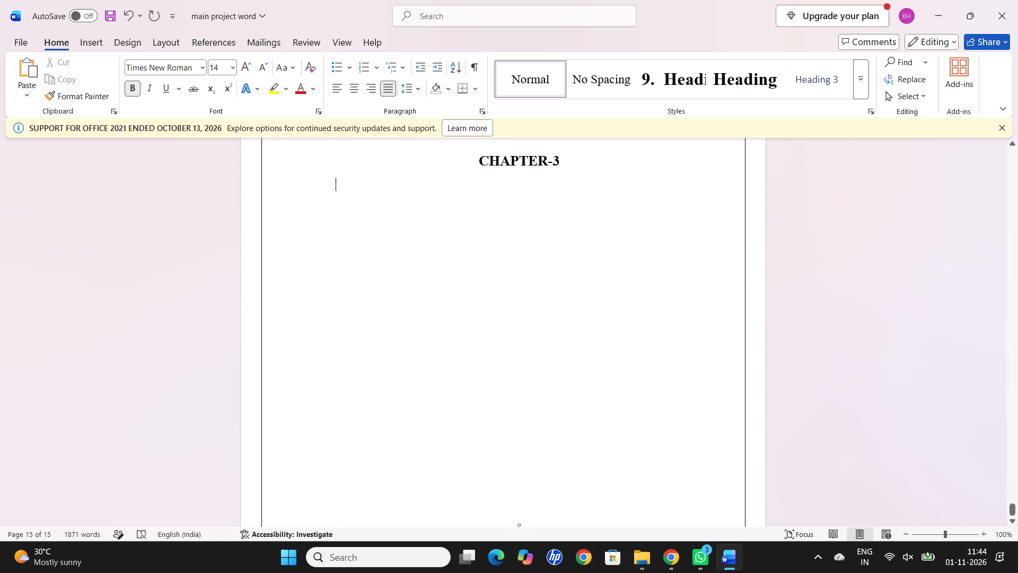
pyautogui.scroll(1, 540, 318)
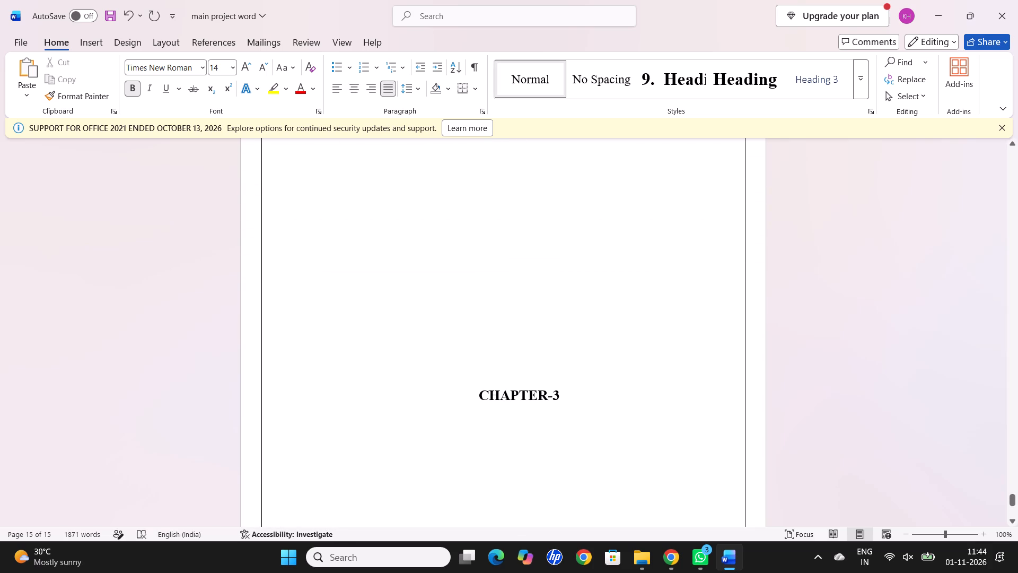
pyautogui.scroll(16, 451, 280)
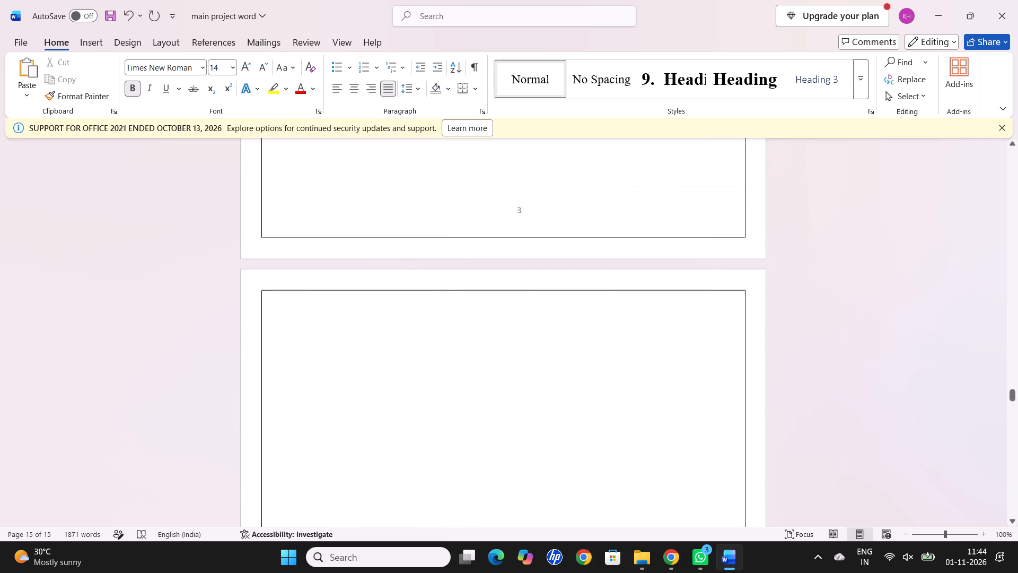
pyautogui.scroll(4, 451, 280)
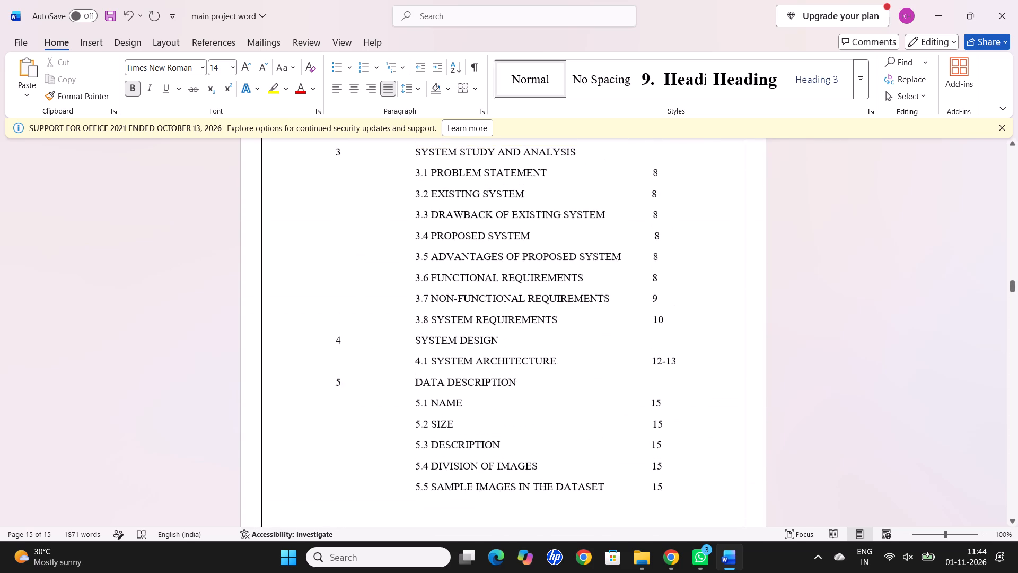
pyautogui.scroll(2, 451, 280)
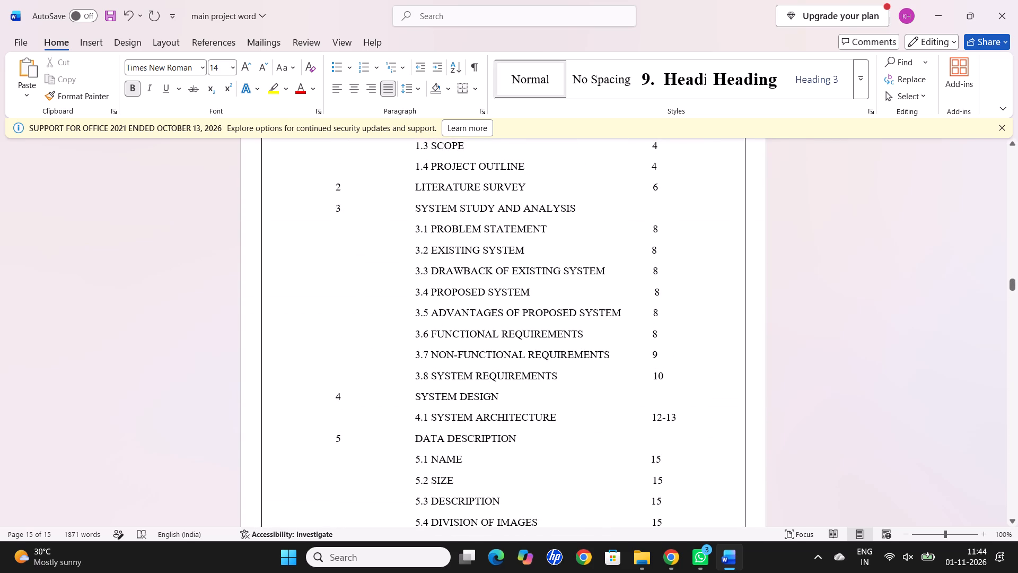
pyautogui.moveTo(411, 209); pyautogui.dragTo(578, 202)
pyautogui.click(578, 202)
pyautogui.moveTo(576, 210); pyautogui.dragTo(469, 211)
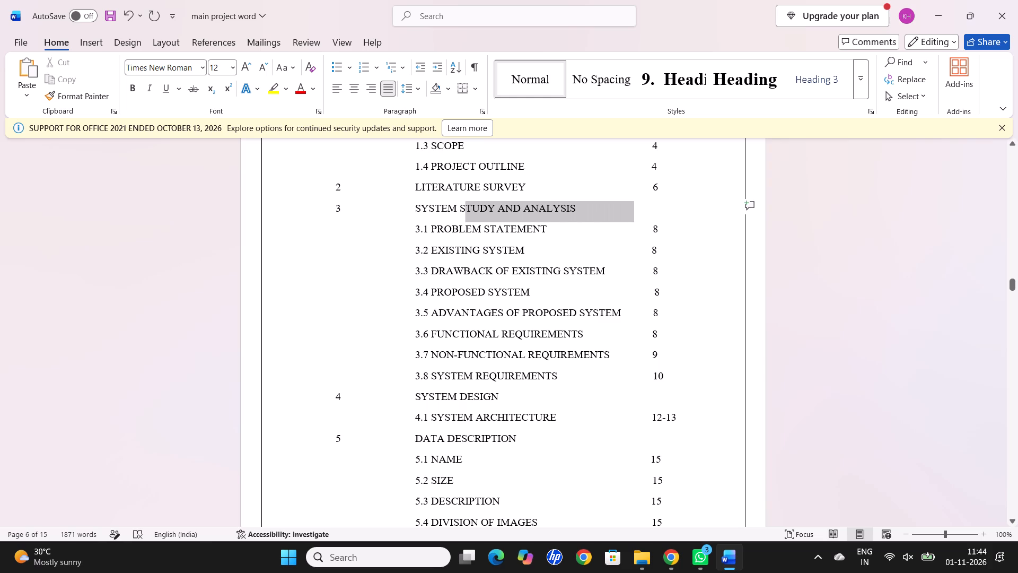
pyautogui.moveTo(469, 211); pyautogui.dragTo(423, 205)
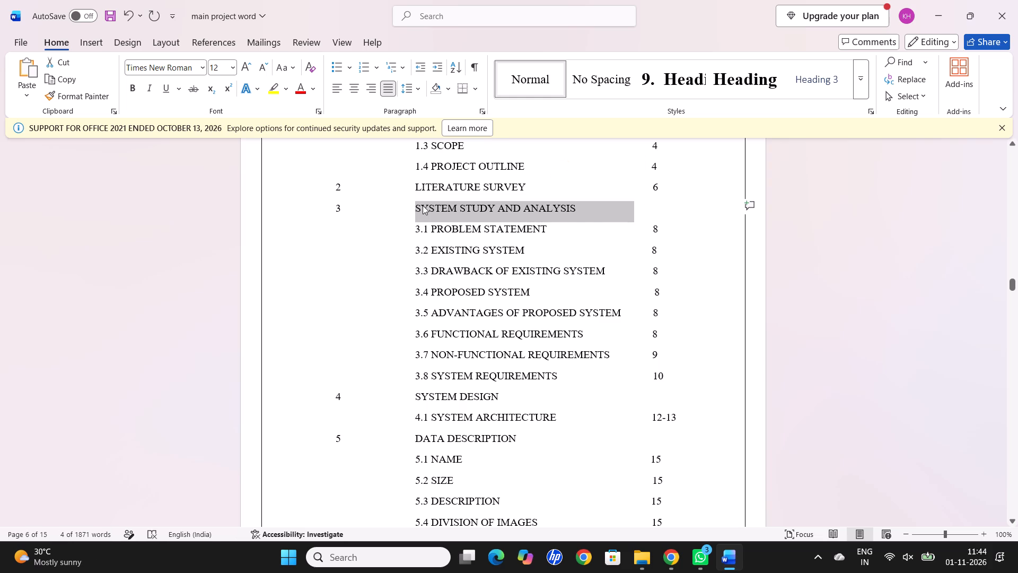
pyautogui.hotkey('ctrl', 'c')
pyautogui.scroll(-14, 423, 205)
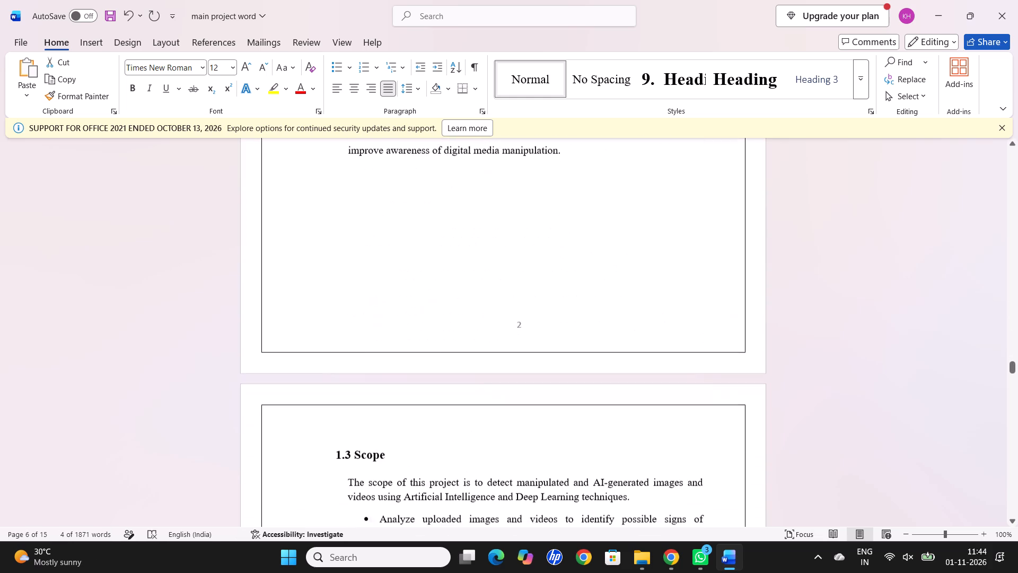
pyautogui.scroll(-12, 423, 205)
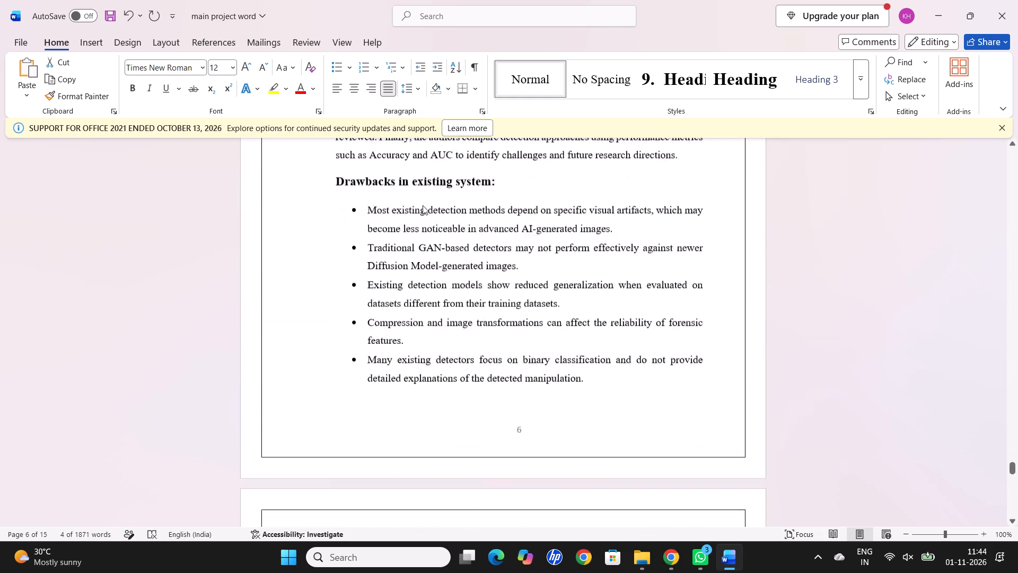
pyautogui.scroll(-7, 423, 205)
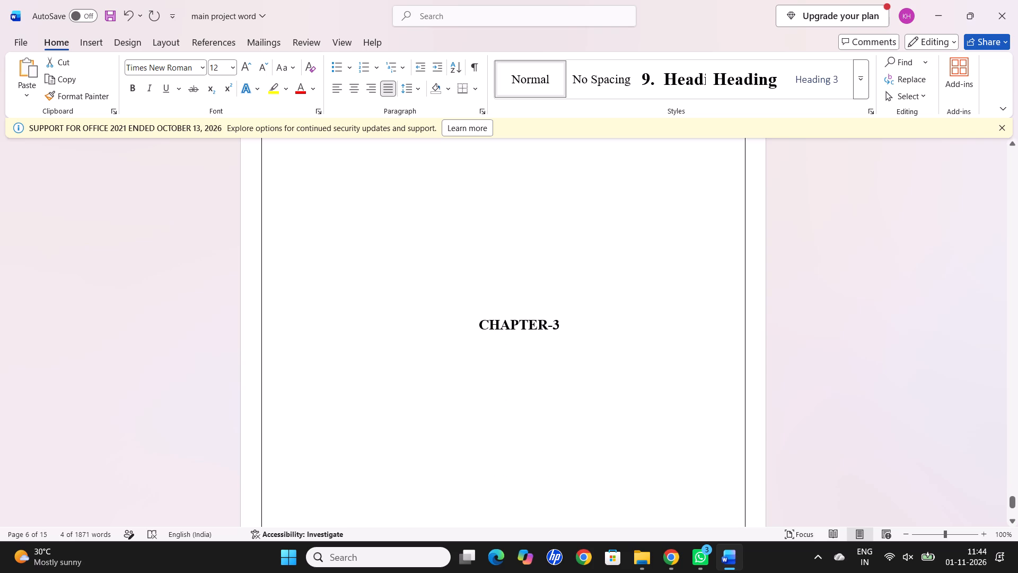
pyautogui.click(564, 326)
pyautogui.press('Return')
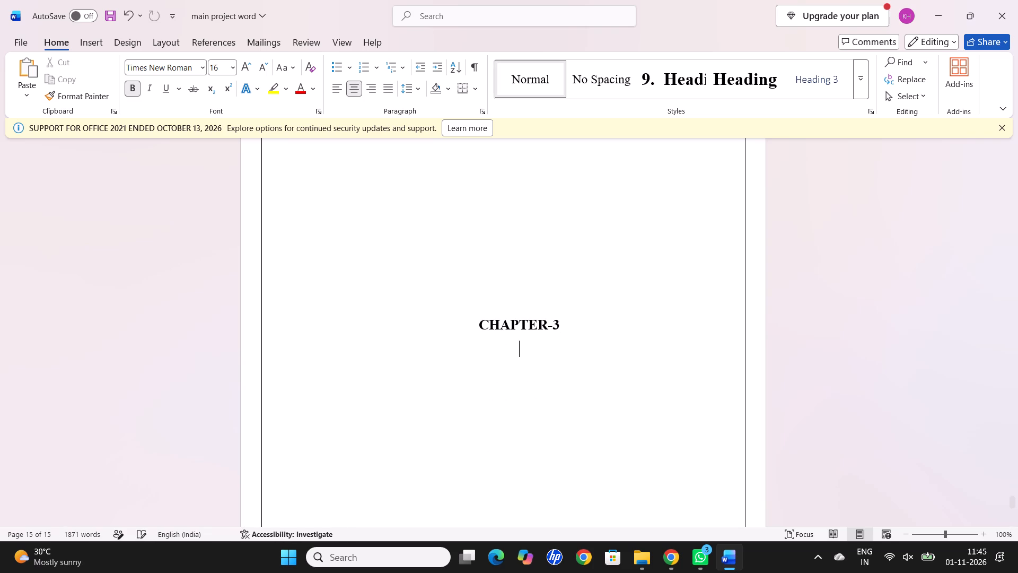
pyautogui.hotkey('ctrl', 'v')
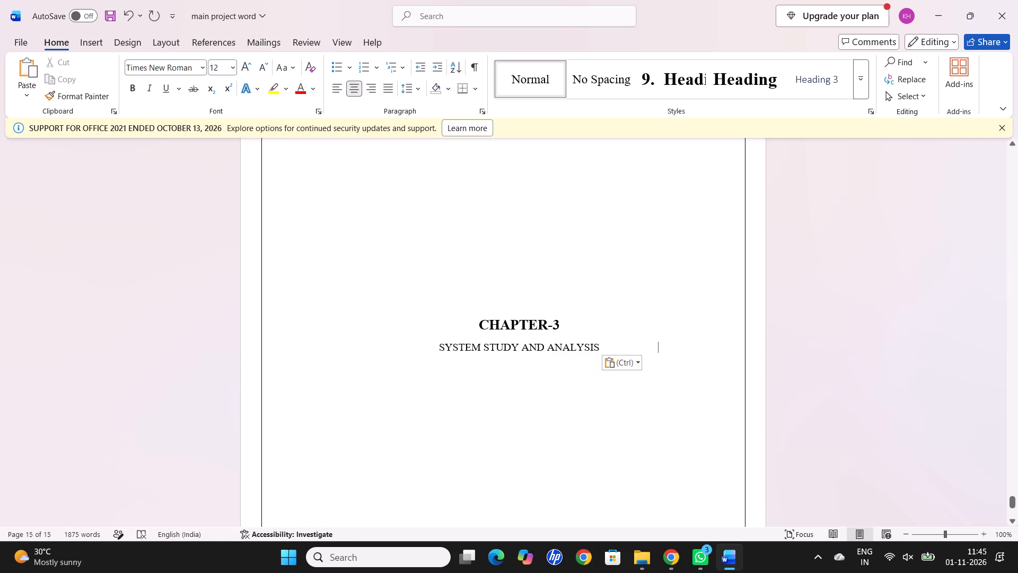
# Format the "SYSTEM STUDY AND ANALYSIS" line below the chapter title as 16 pt bold.
pyautogui.moveTo(475, 324); pyautogui.dragTo(560, 319)
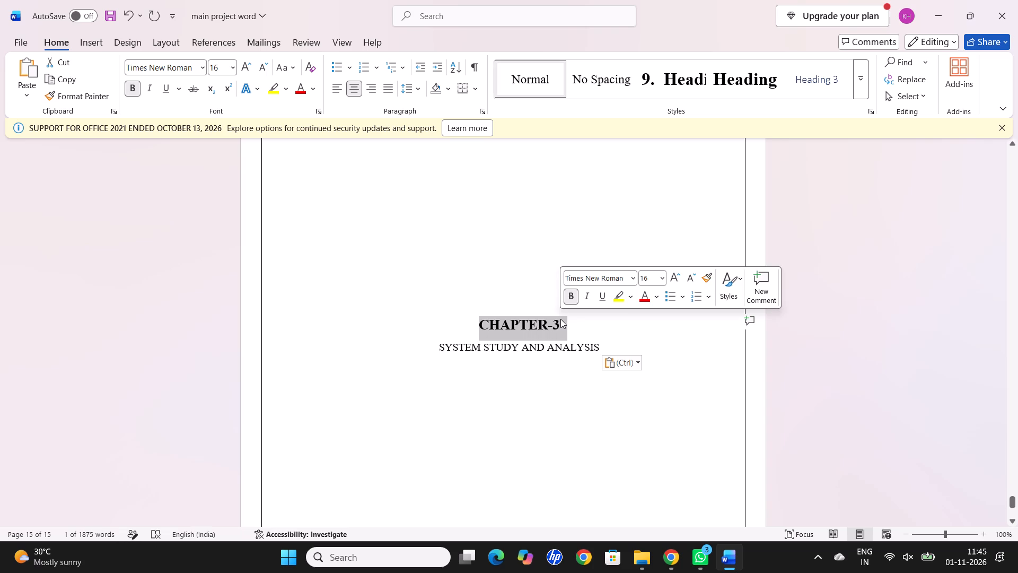
pyautogui.moveTo(436, 349); pyautogui.dragTo(600, 352)
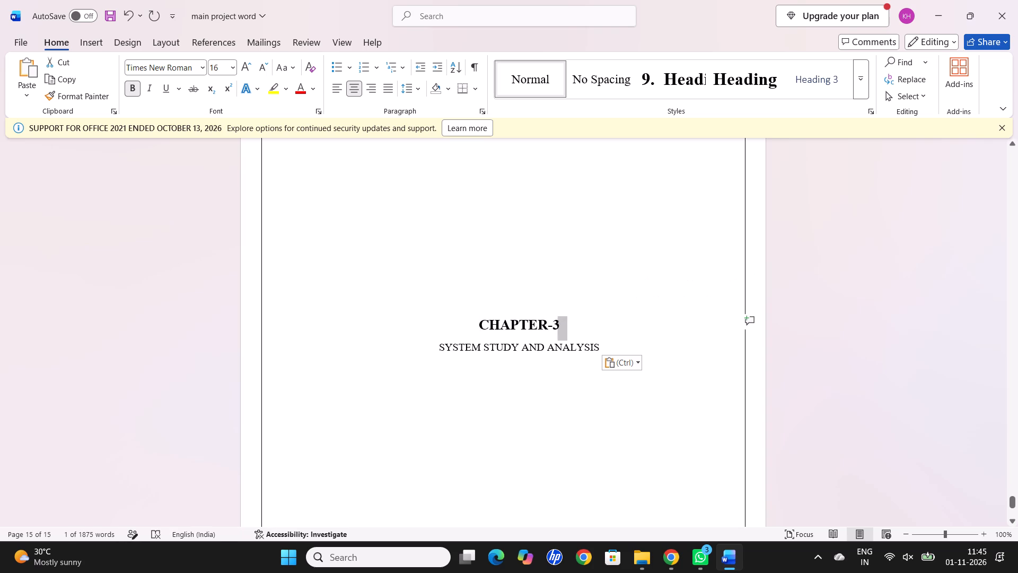
pyautogui.moveTo(600, 352); pyautogui.dragTo(580, 358)
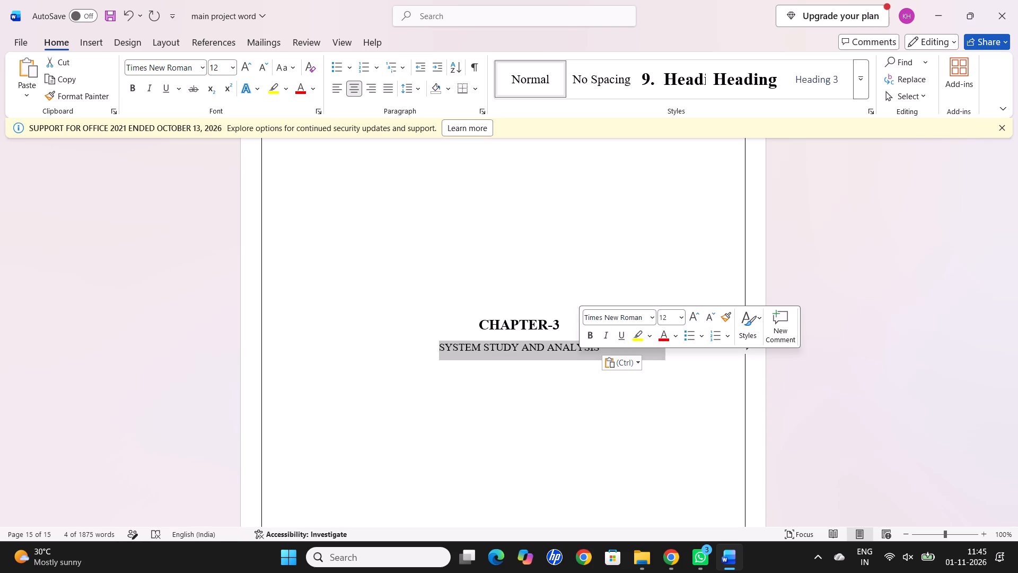
pyautogui.click(678, 314)
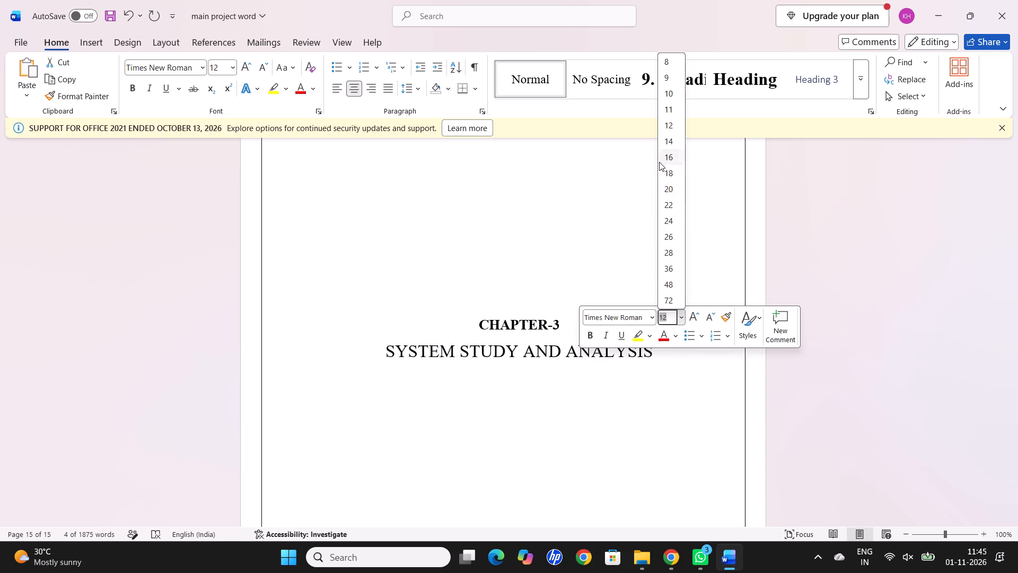
pyautogui.click(659, 161)
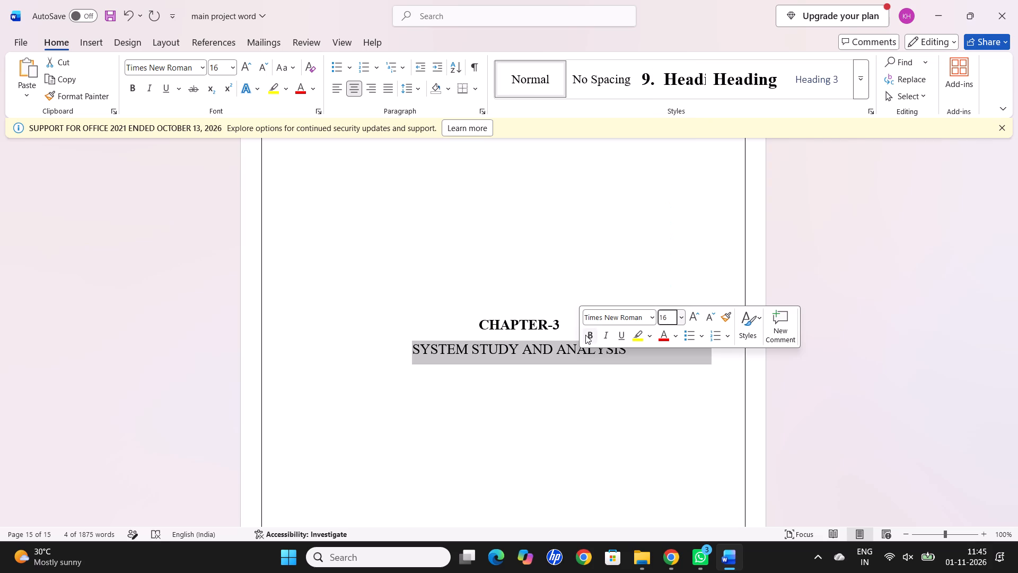
pyautogui.click(585, 335)
pyautogui.click(563, 450)
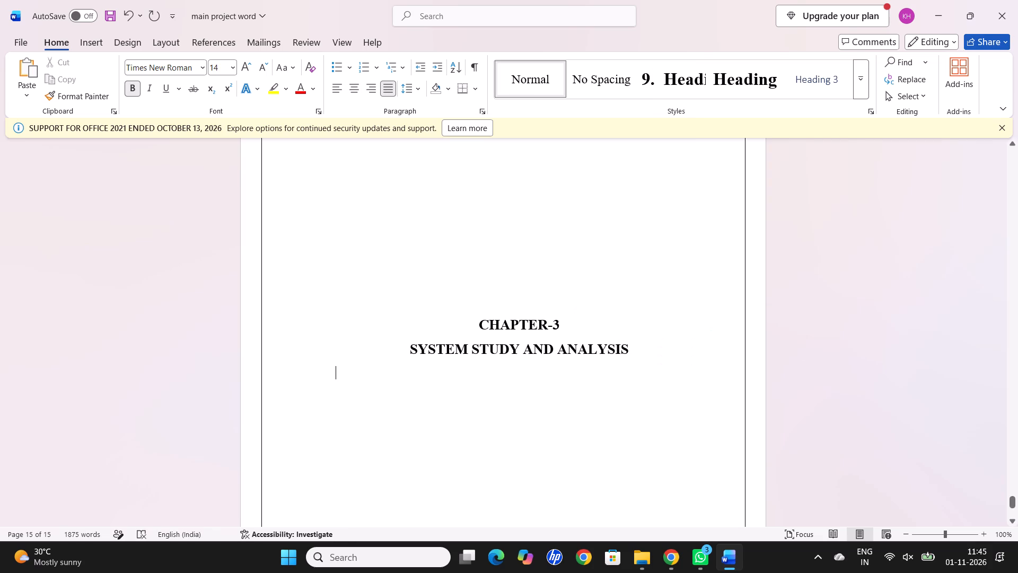
# Review the Chapter 3 section entries, 3.1 to 3.8, in the table of contents.
pyautogui.scroll(-4, 563, 450)
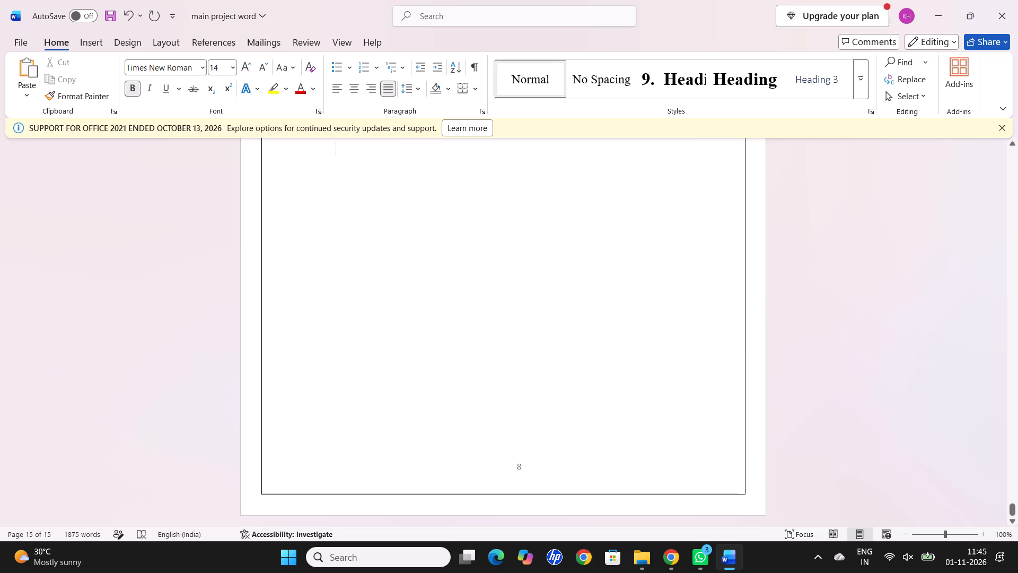
pyautogui.scroll(-1, 563, 450)
pyautogui.scroll(11, 563, 450)
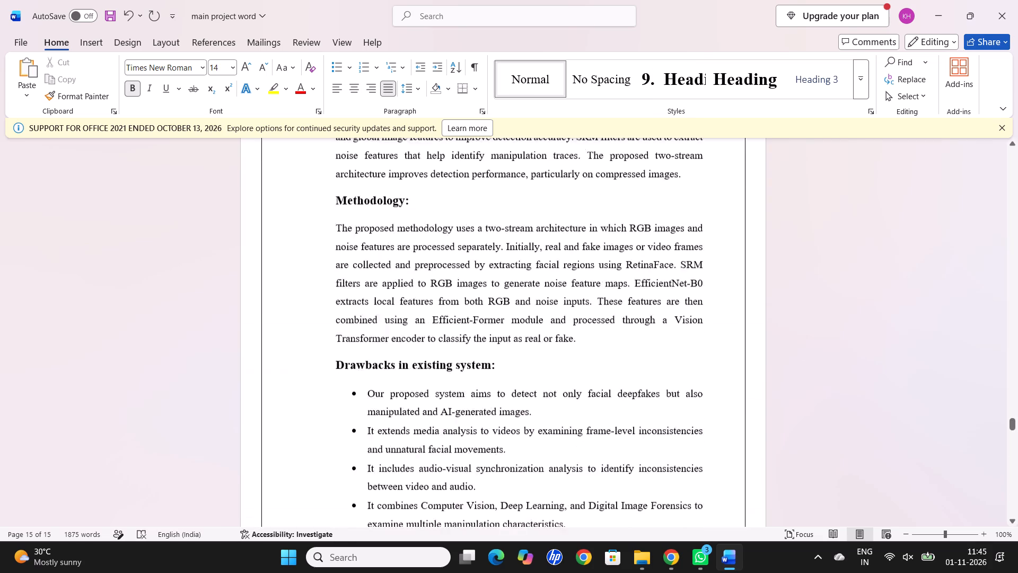
pyautogui.scroll(9, 563, 450)
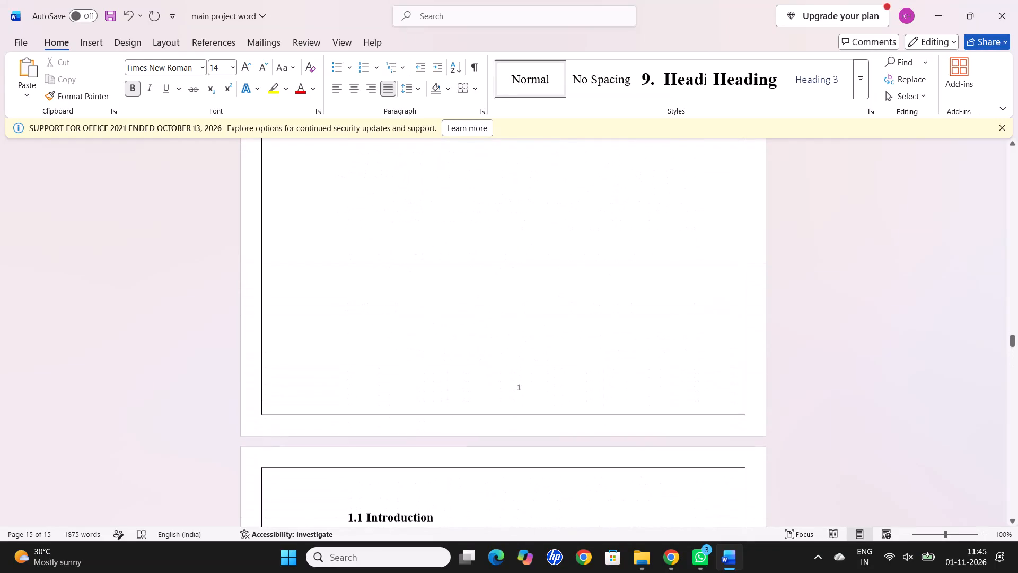
pyautogui.scroll(9, 563, 450)
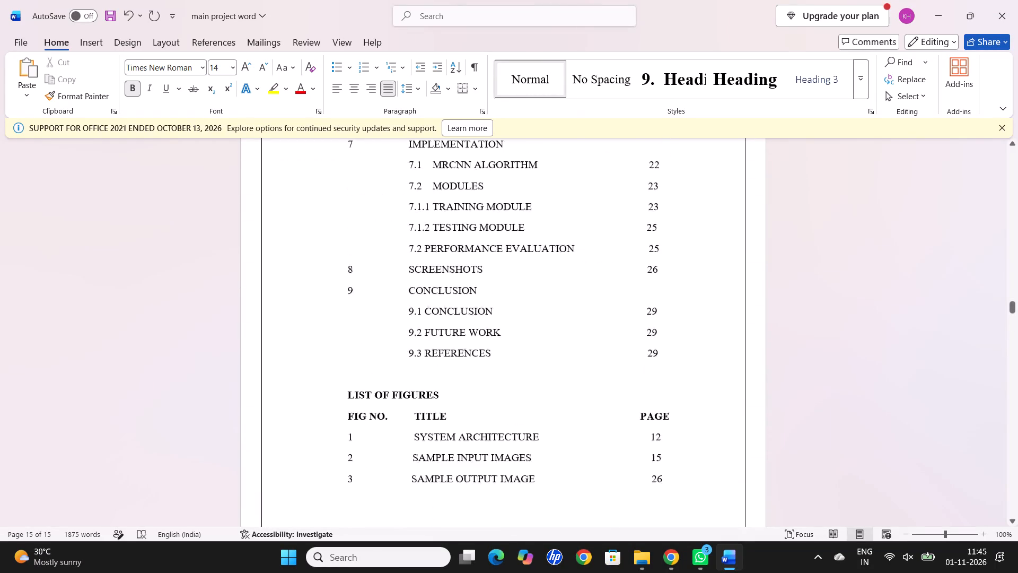
pyautogui.scroll(5, 563, 450)
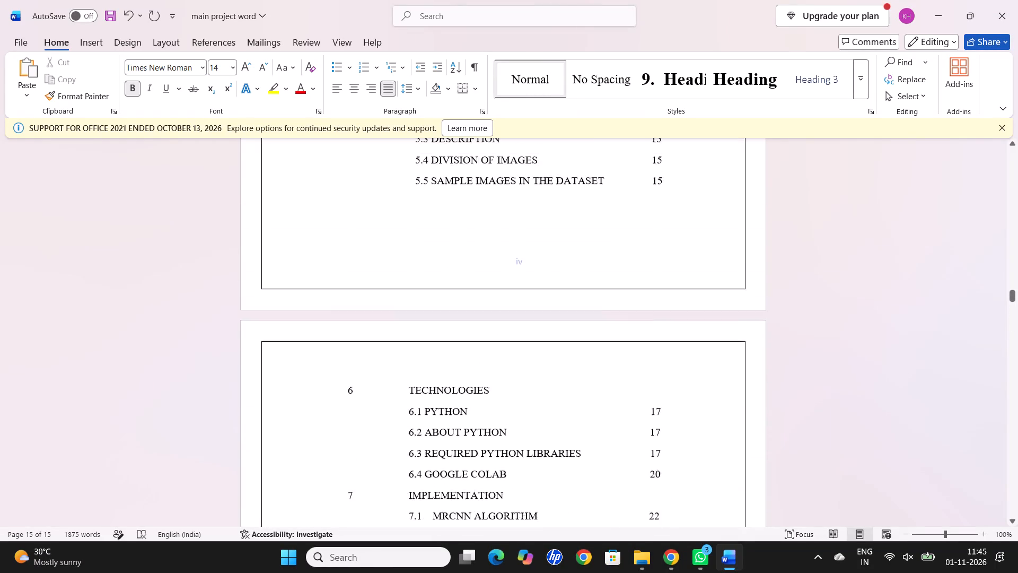
pyautogui.scroll(4, 563, 450)
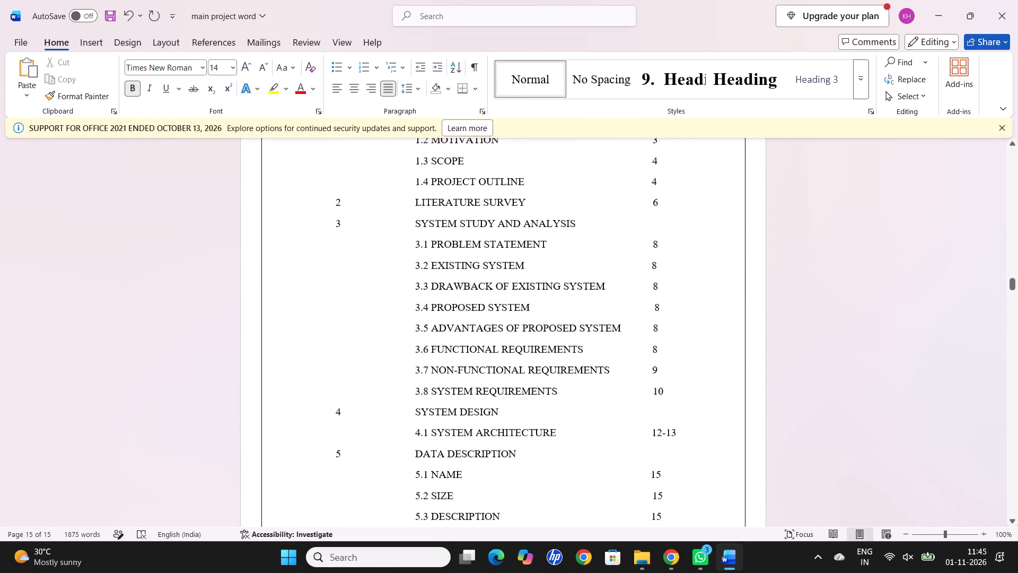
pyautogui.scroll(1, 563, 450)
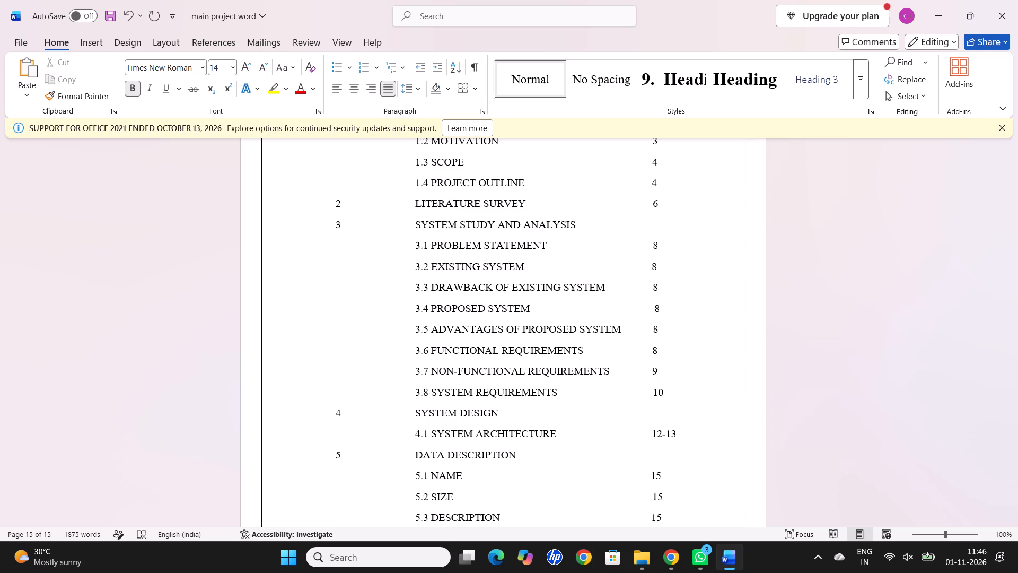
pyautogui.click(671, 558)
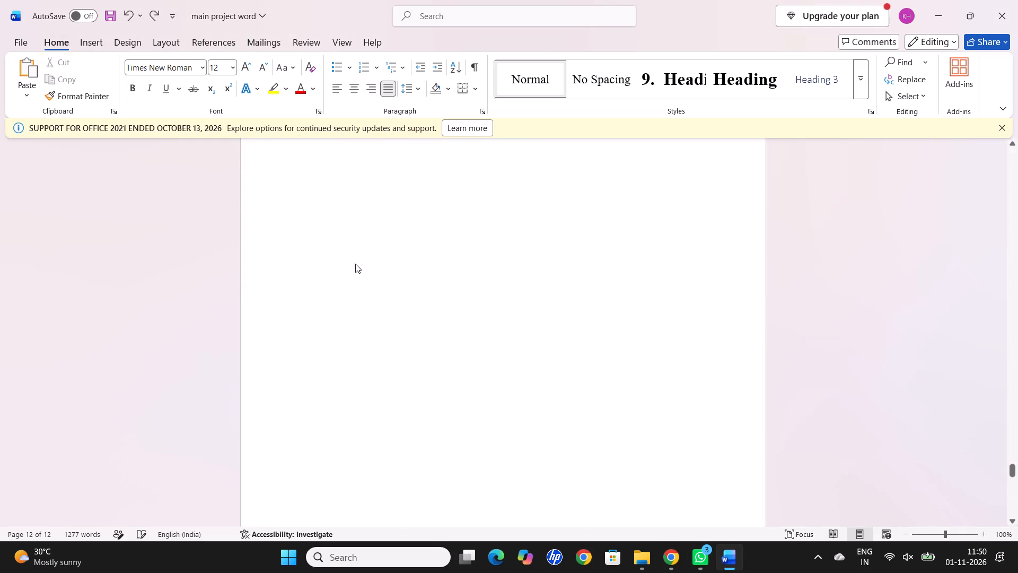
# Delete the numbered "LITERATURE SURVEY" heading above the pasted text, along with the gap separating it from the Chapter 2 title page.
pyautogui.scroll(5, 426, 276)
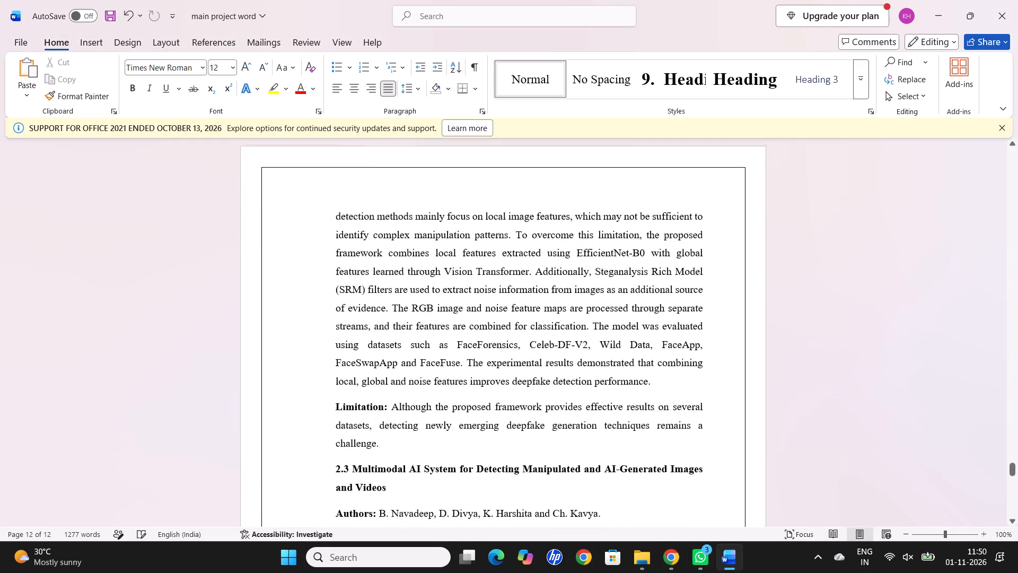
pyautogui.scroll(7, 426, 276)
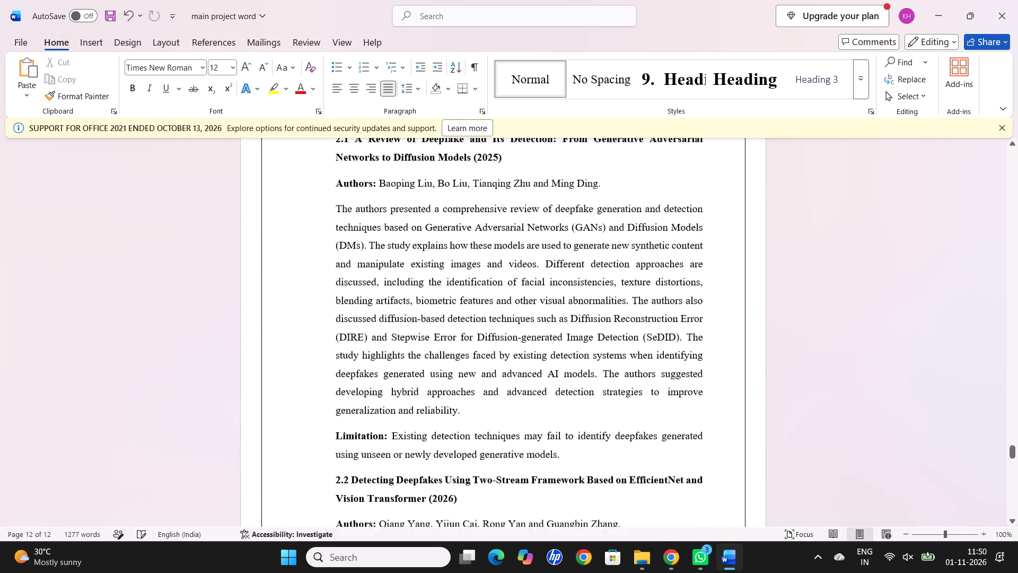
pyautogui.scroll(3, 426, 276)
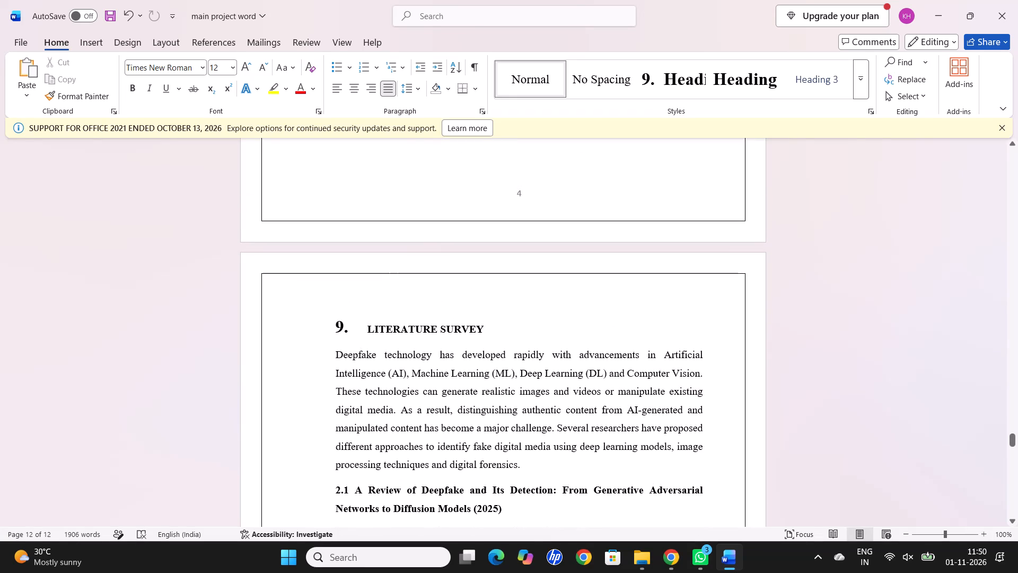
pyautogui.scroll(4, 426, 276)
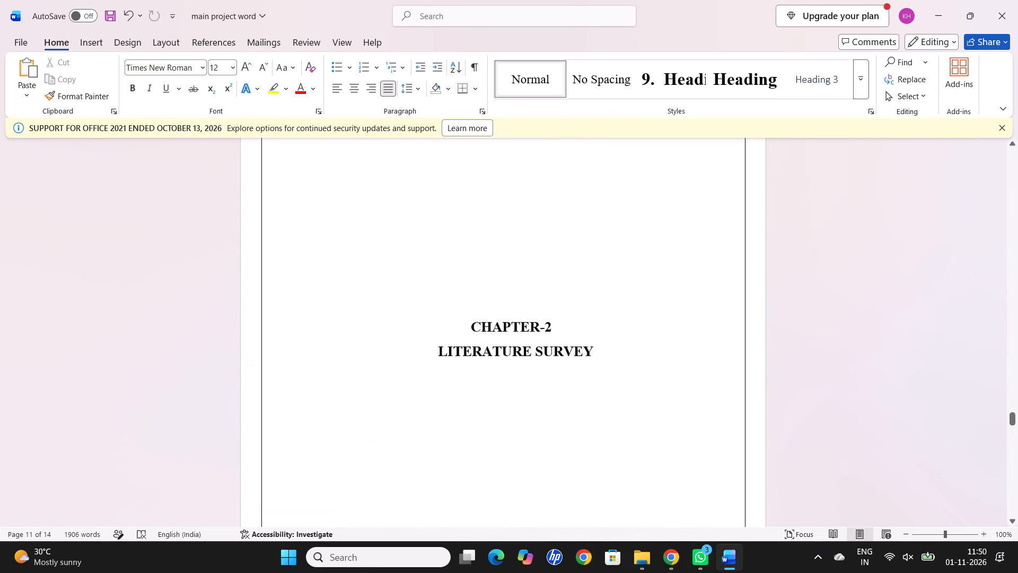
pyautogui.scroll(1, 426, 276)
pyautogui.scroll(-4, 426, 276)
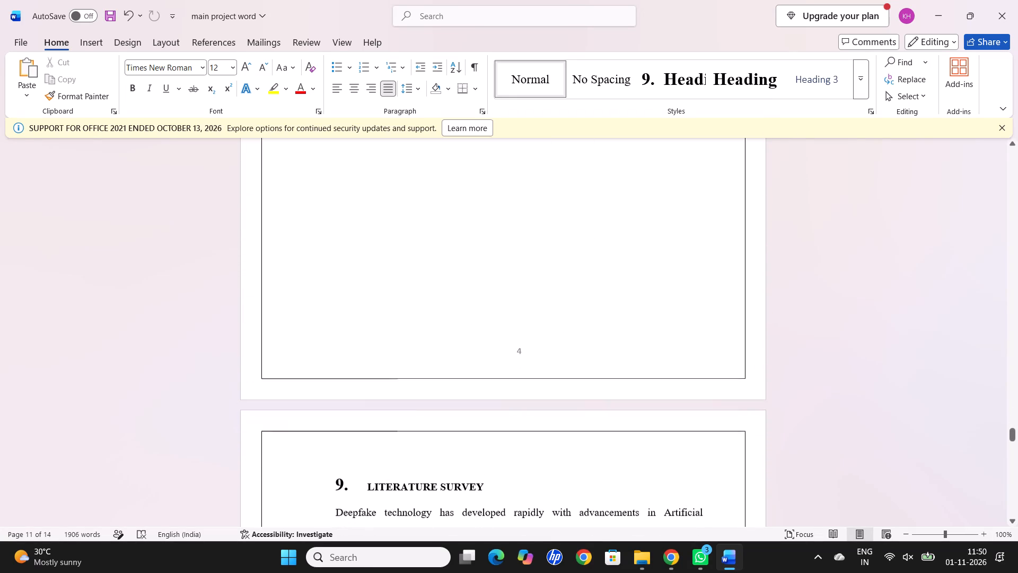
pyautogui.scroll(-1, 426, 276)
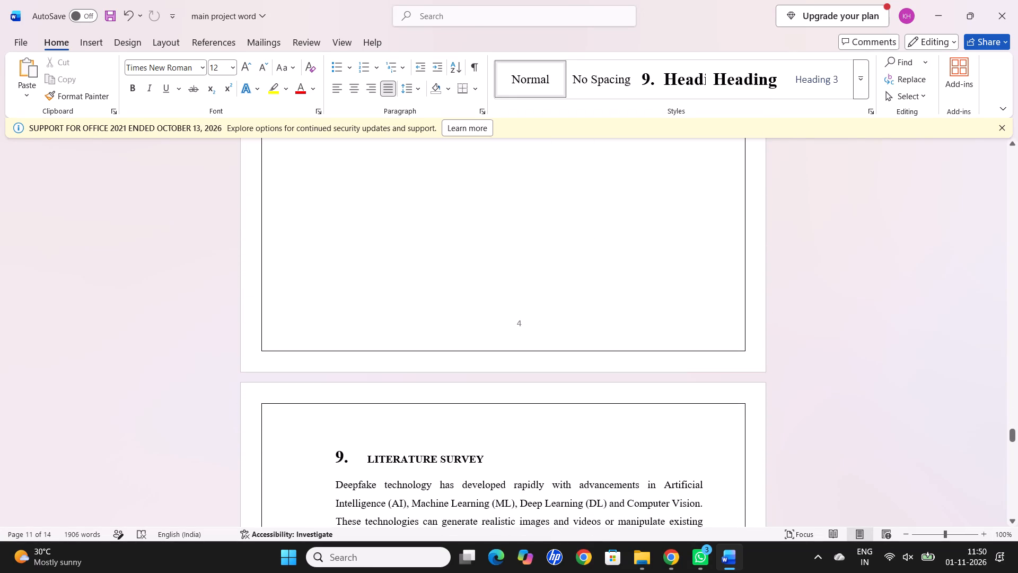
pyautogui.click(492, 456)
pyautogui.press('BackSpace')
pyautogui.press('BackSpace')
pyautogui.press('BackSpace')
pyautogui.press('BackSpace')
pyautogui.press('BackSpace')
pyautogui.press('BackSpace')
pyautogui.press('BackSpace')
pyautogui.press('BackSpace')
pyautogui.press('BackSpace')
pyautogui.press('BackSpace')
pyautogui.press('BackSpace')
pyautogui.press('BackSpace')
pyautogui.press('BackSpace')
pyautogui.press('BackSpace')
pyautogui.press('BackSpace')
pyautogui.press('BackSpace')
pyautogui.press('BackSpace')
pyautogui.press('BackSpace')
pyautogui.press('BackSpace')
pyautogui.press('BackSpace')
pyautogui.press('BackSpace')
pyautogui.press('BackSpace')
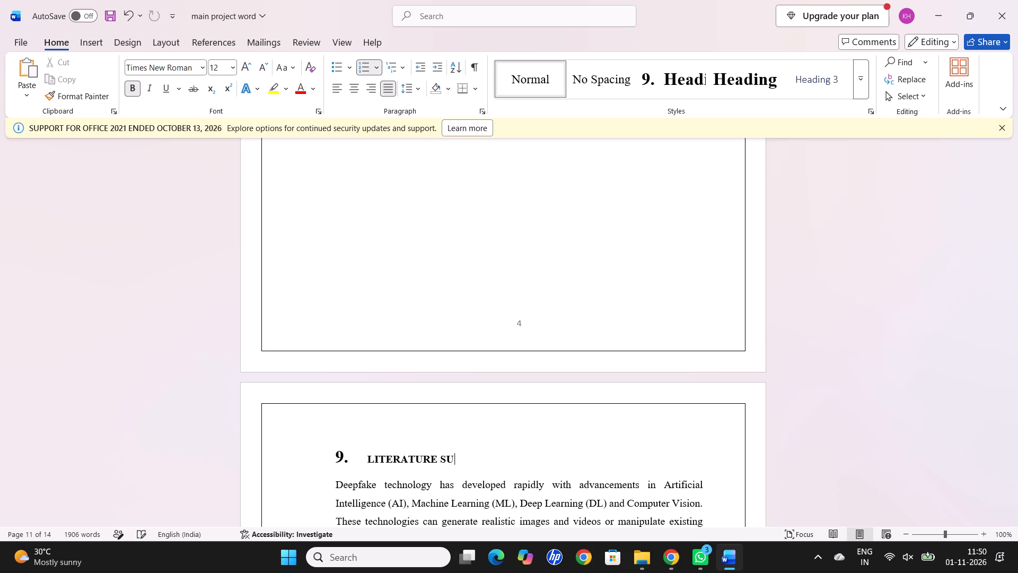
# Insert three blank lines before the "Deepfake technology has developed rapidly" paragraph to push it onto the page after page 4.
pyautogui.press('Return')
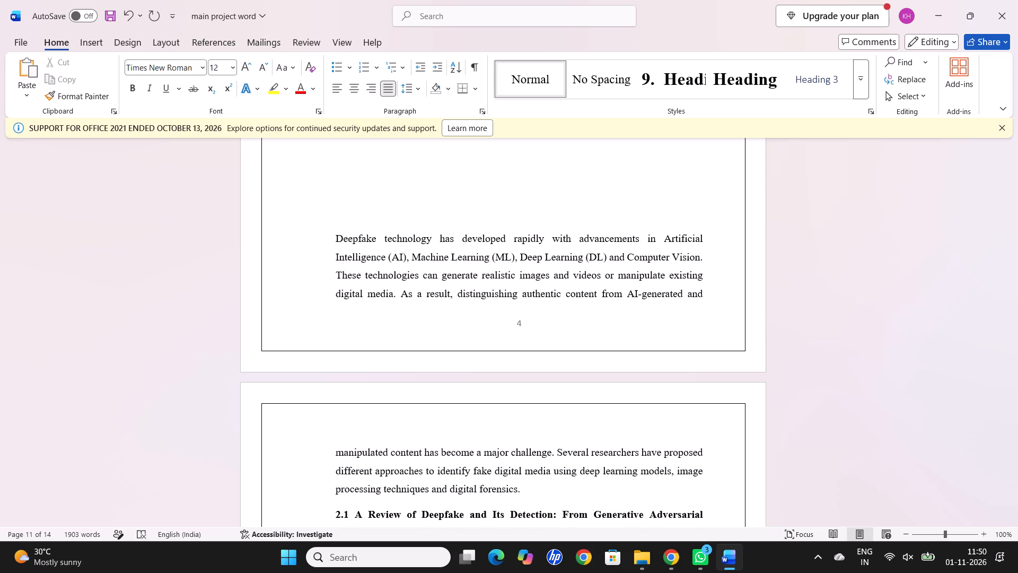
pyautogui.press('Return')
pyautogui.press('Return')
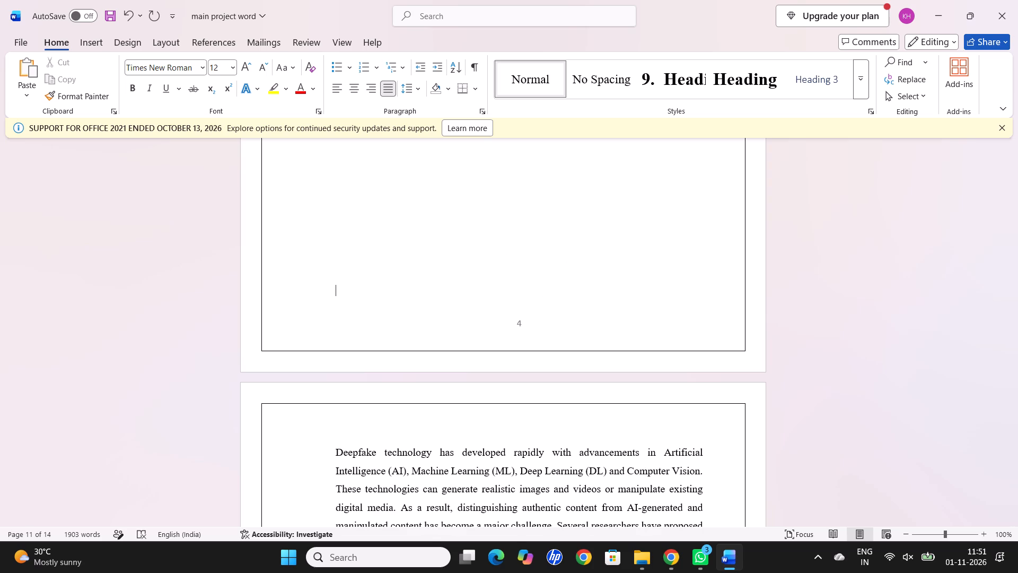
pyautogui.hscroll(1, 438, 486)
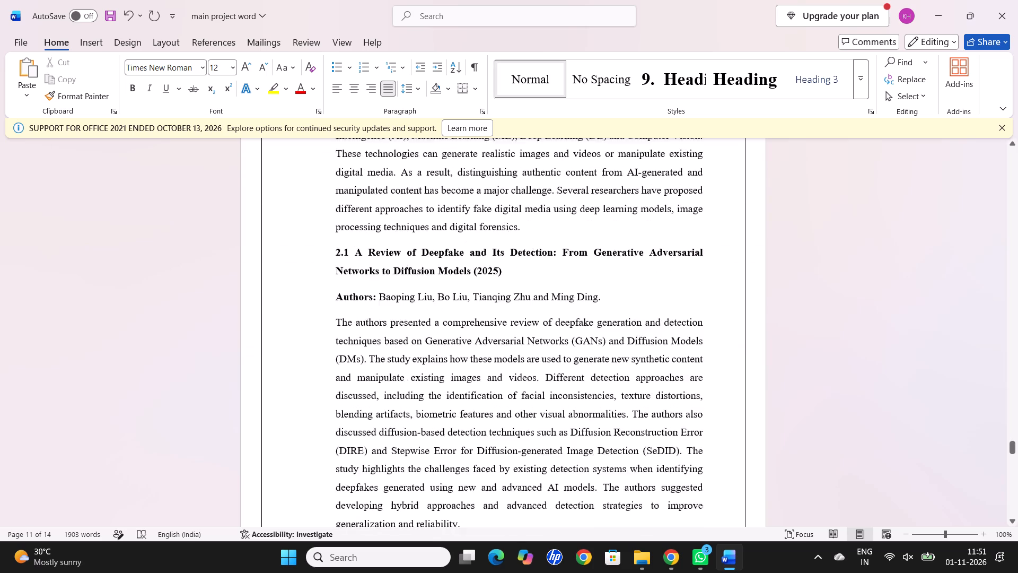
# Replace the number "2.1" with "[1]." at the start of the "A Review of Deepfake and Its Detection" heading.
pyautogui.hscroll(1, 438, 486)
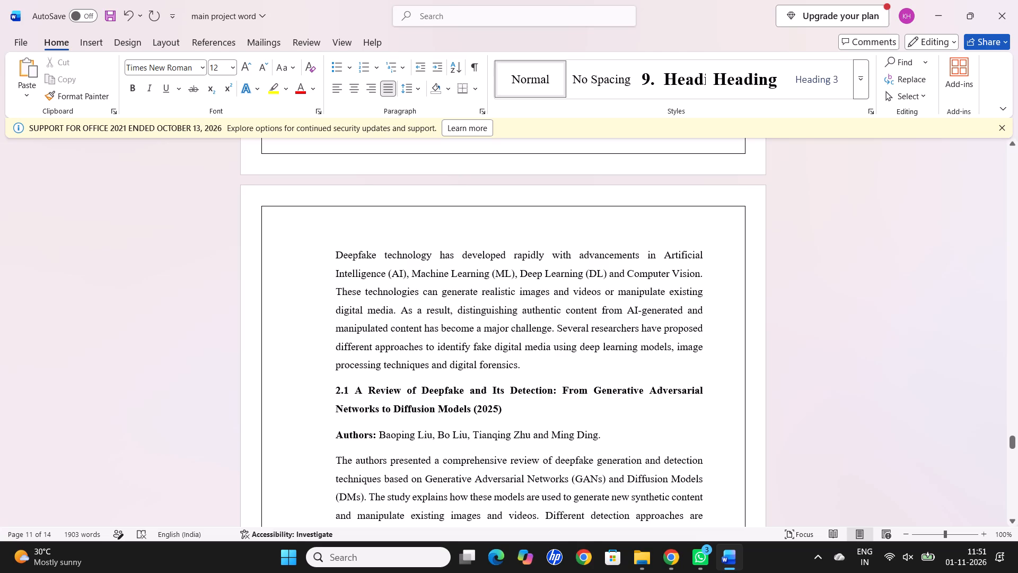
pyautogui.moveTo(336, 253); pyautogui.dragTo(530, 372)
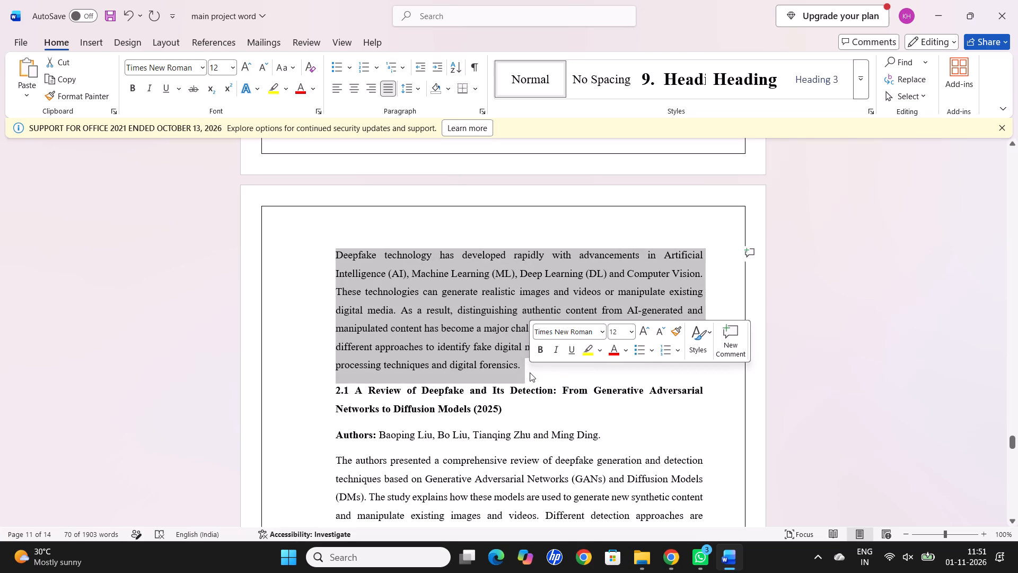
pyautogui.click(540, 371)
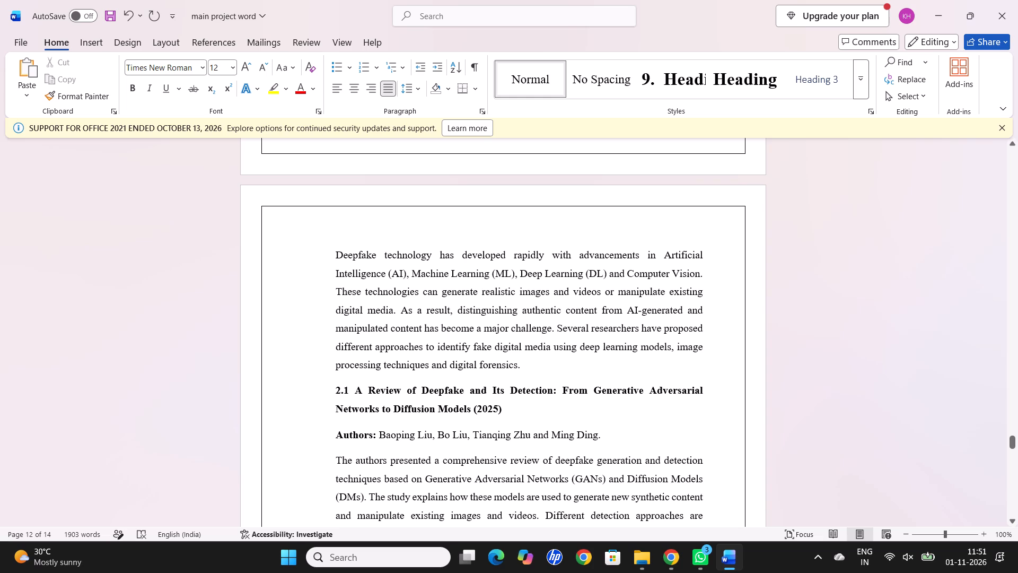
pyautogui.moveTo(335, 386); pyautogui.dragTo(514, 424)
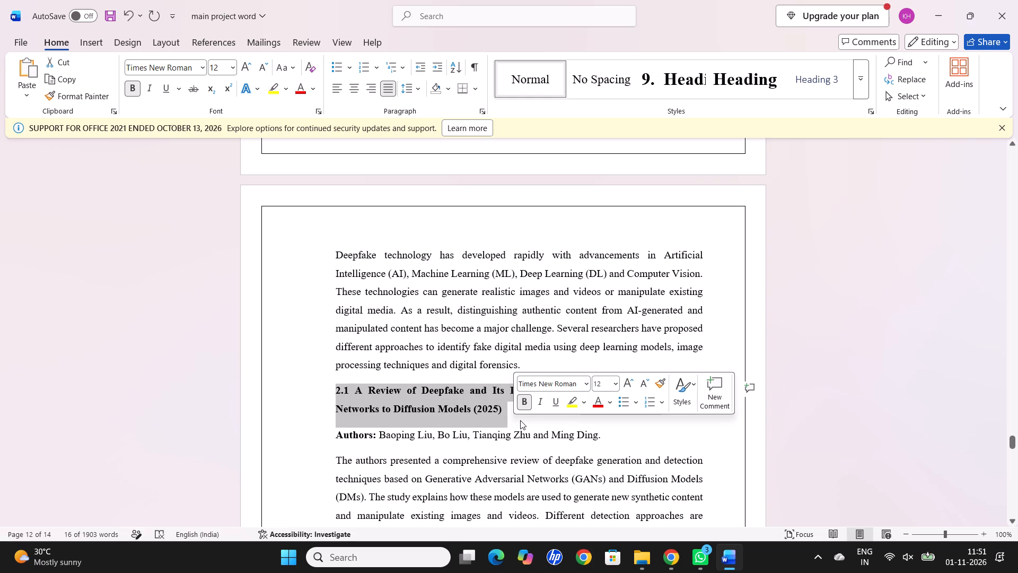
pyautogui.click(353, 390)
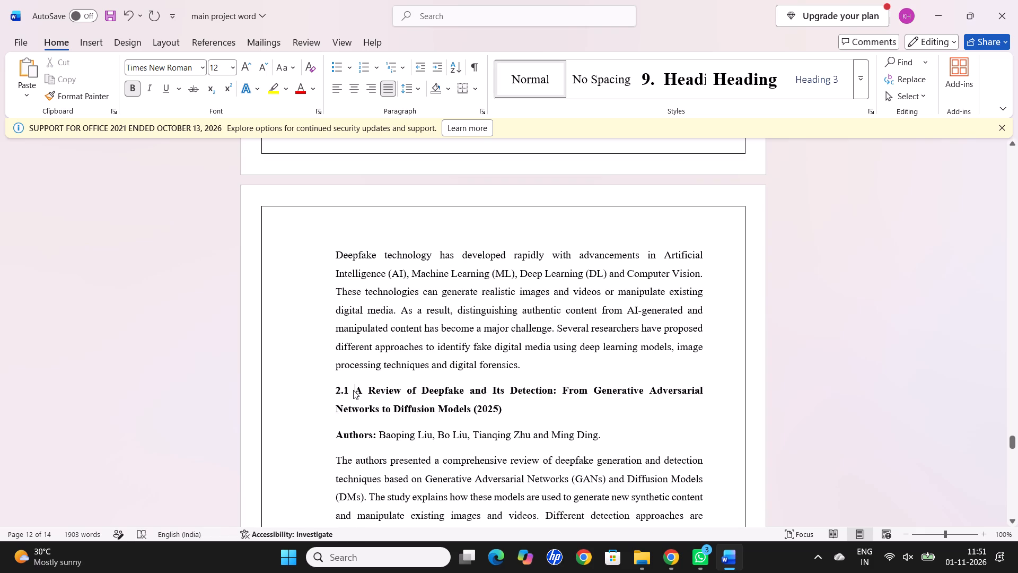
pyautogui.press('BackSpace')
pyautogui.press('BackSpace')
pyautogui.press('BackSpace')
pyautogui.press('BackSpace')
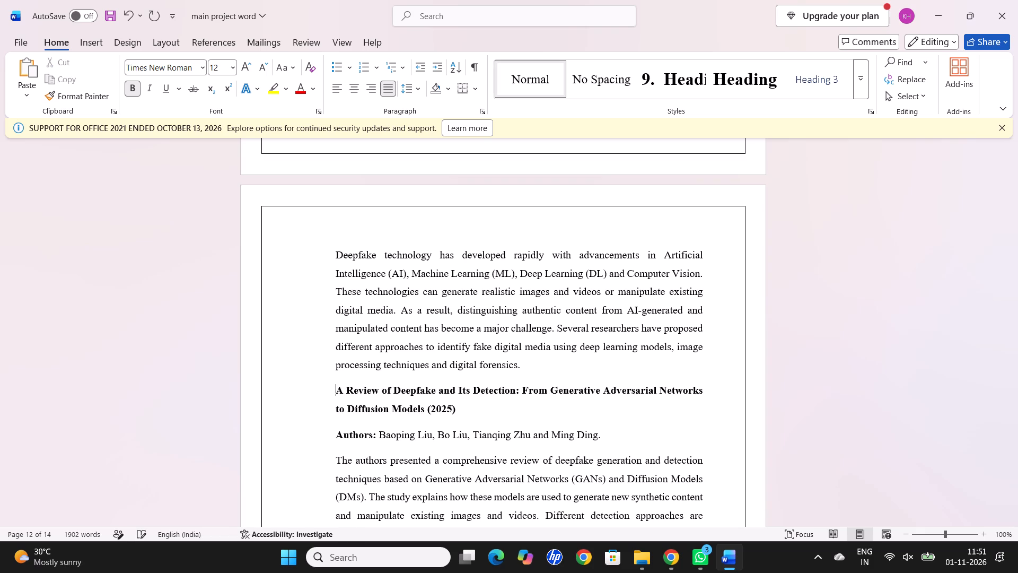
pyautogui.write('[1')
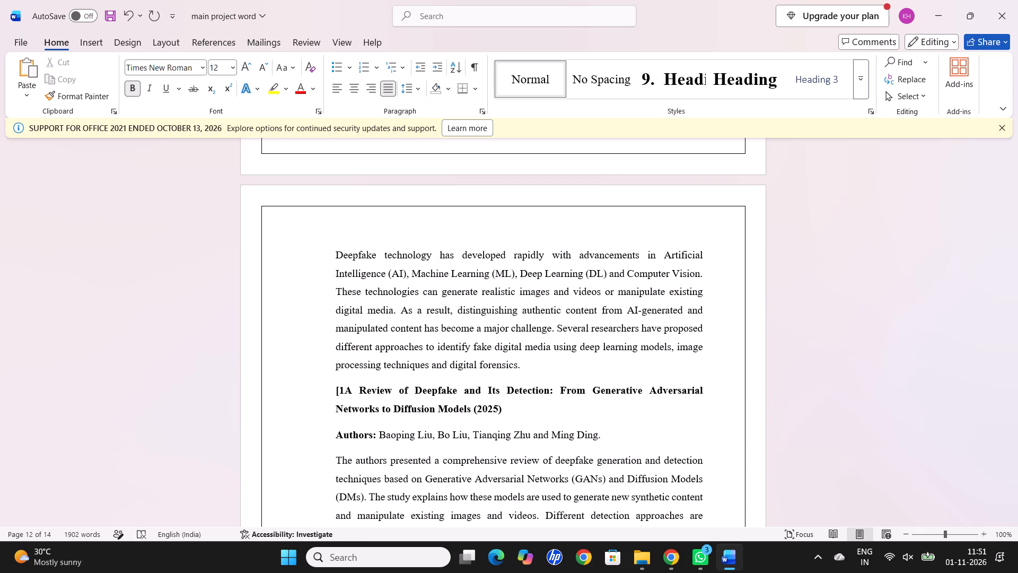
pyautogui.press(']')
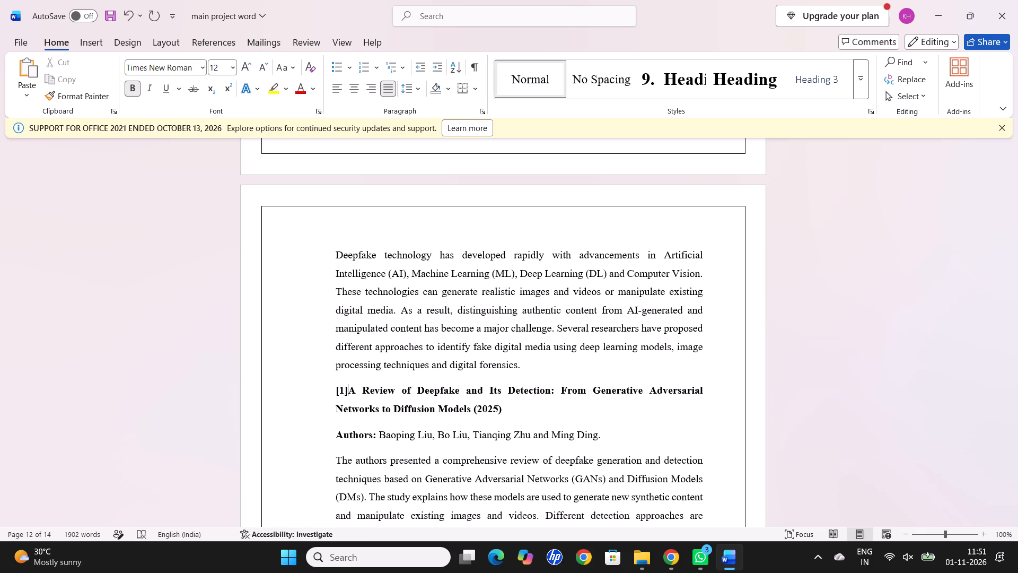
pyautogui.press('.')
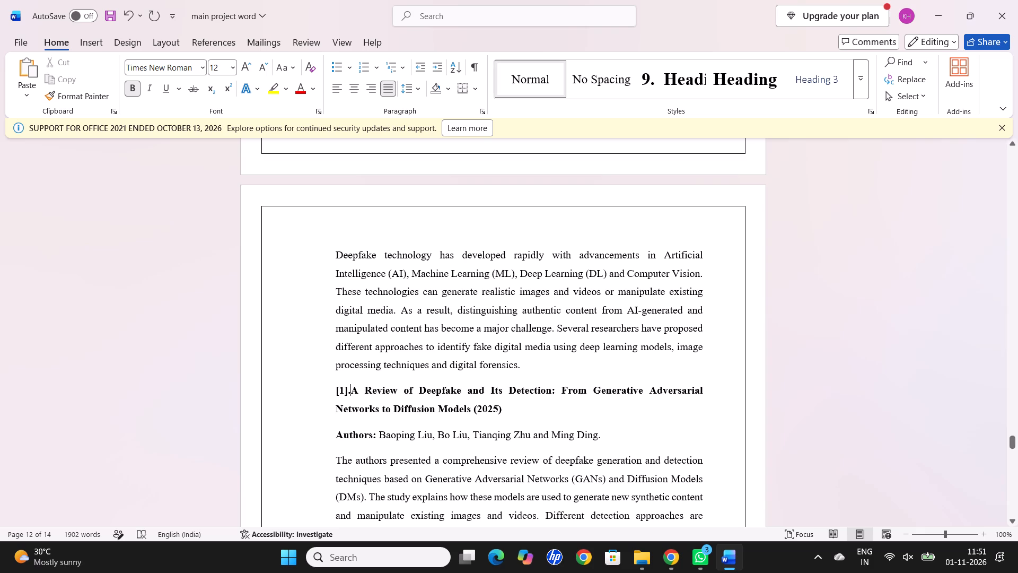
# Set the font size of the whole two-line "[1]." heading to 14.
pyautogui.moveTo(336, 392); pyautogui.dragTo(514, 412)
pyautogui.click(617, 371)
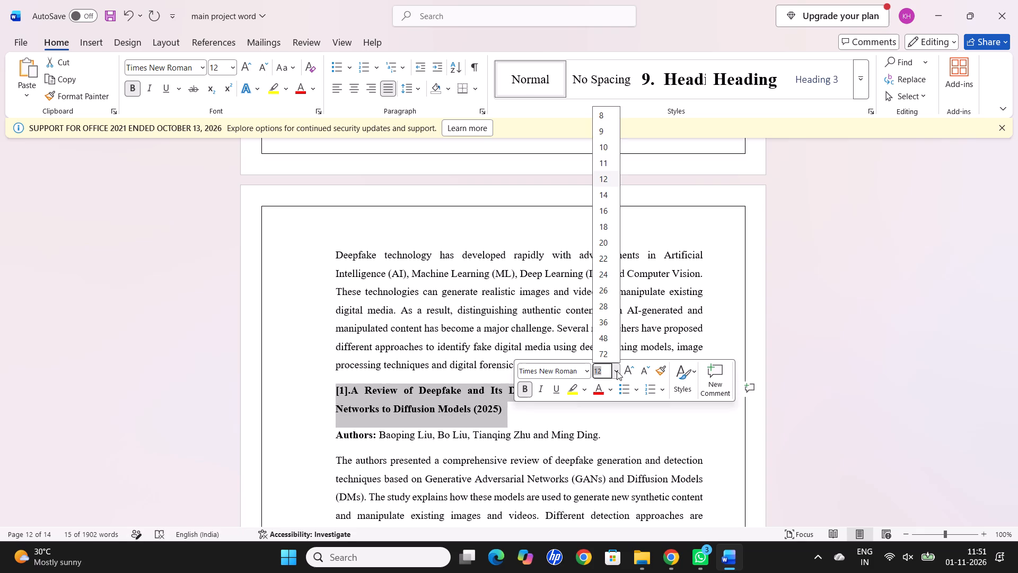
pyautogui.click(599, 197)
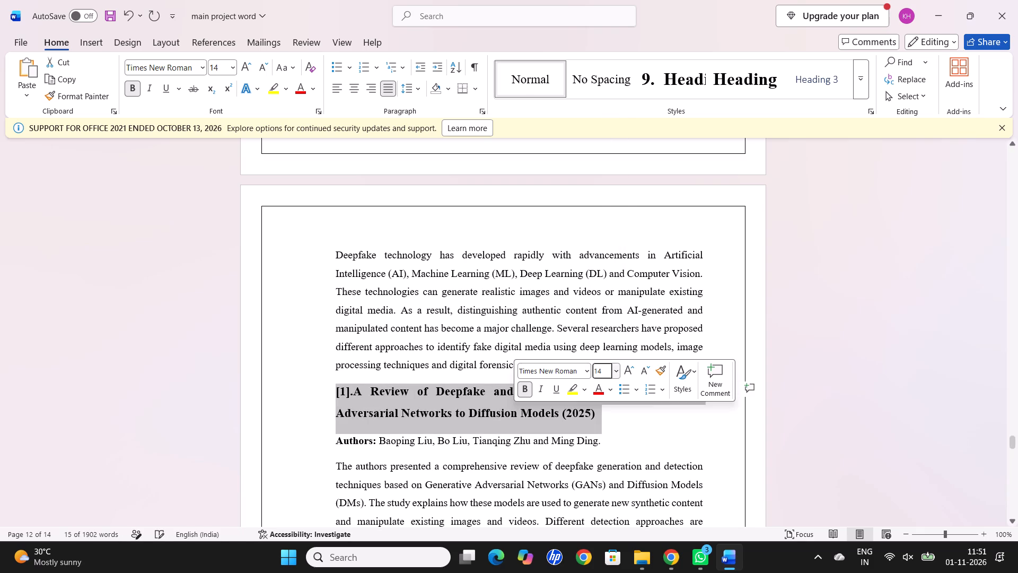
pyautogui.click(436, 398)
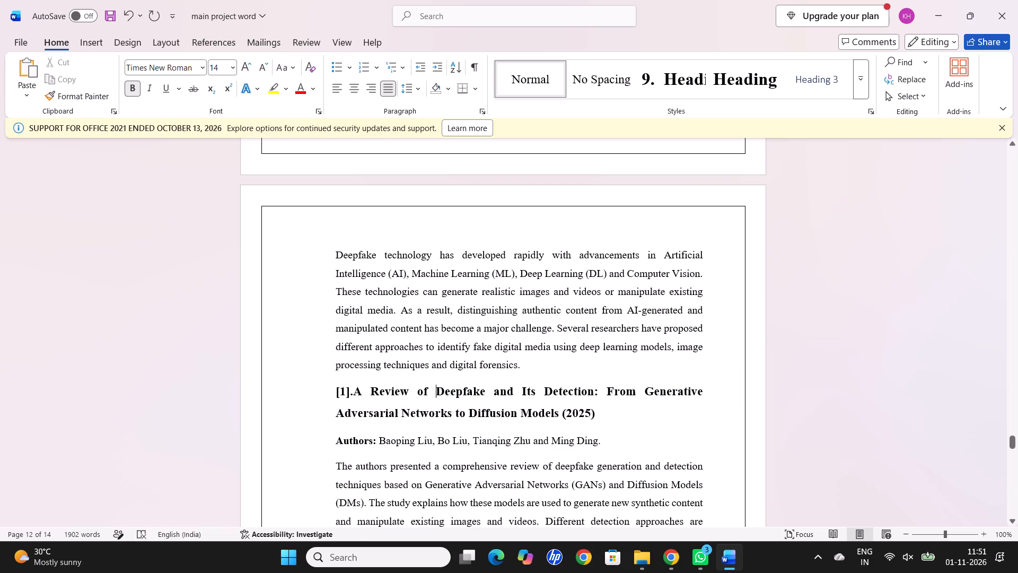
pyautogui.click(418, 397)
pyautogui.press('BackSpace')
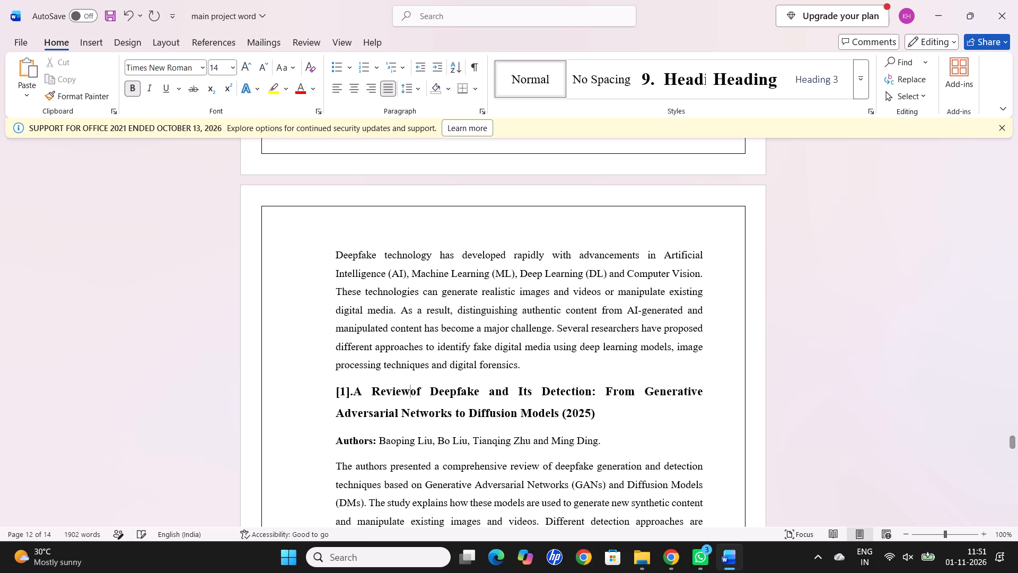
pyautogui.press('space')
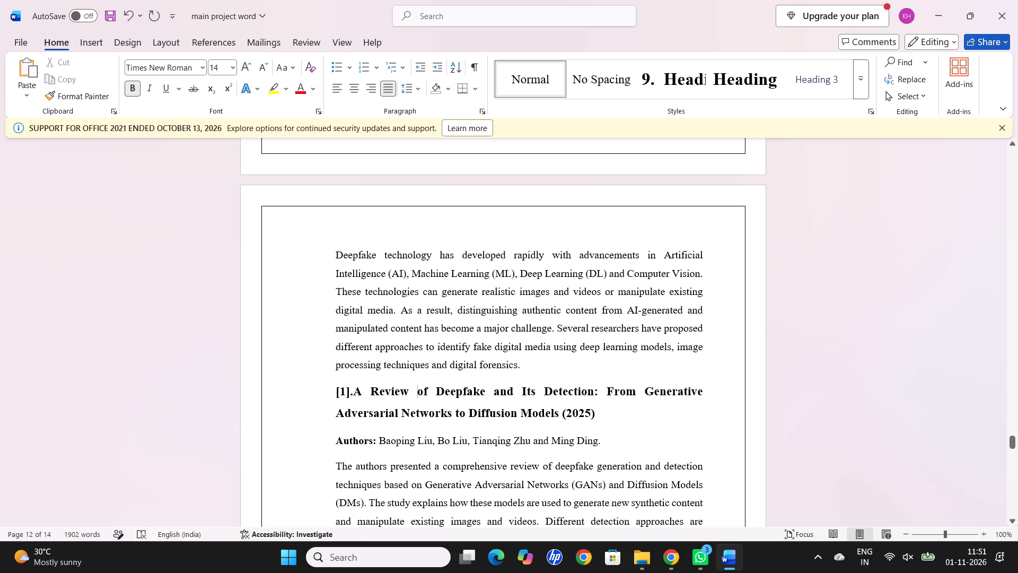
pyautogui.click(670, 562)
pyautogui.scroll(2, 536, 205)
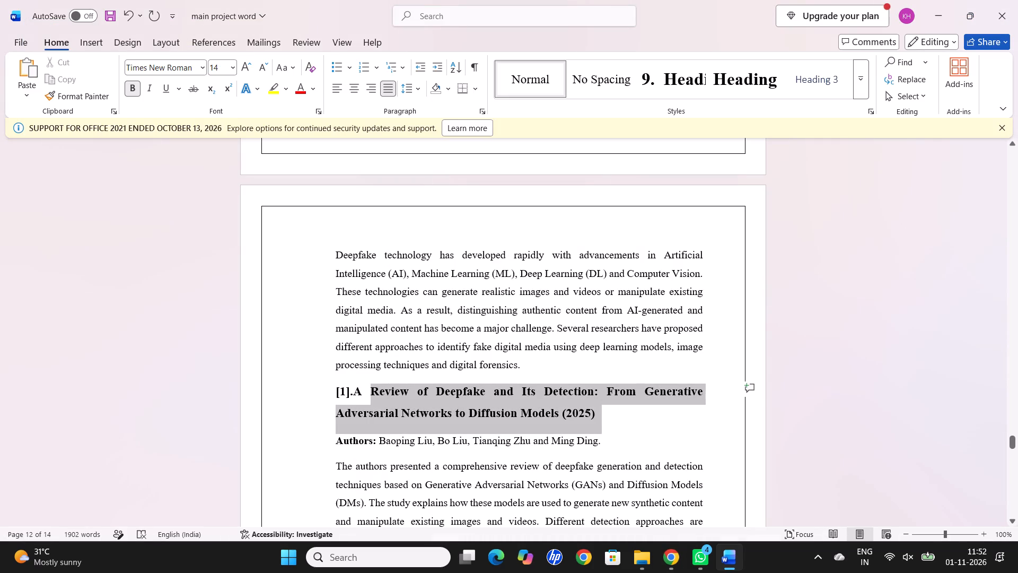
pyautogui.moveTo(366, 396); pyautogui.dragTo(353, 393)
pyautogui.press('BackSpace')
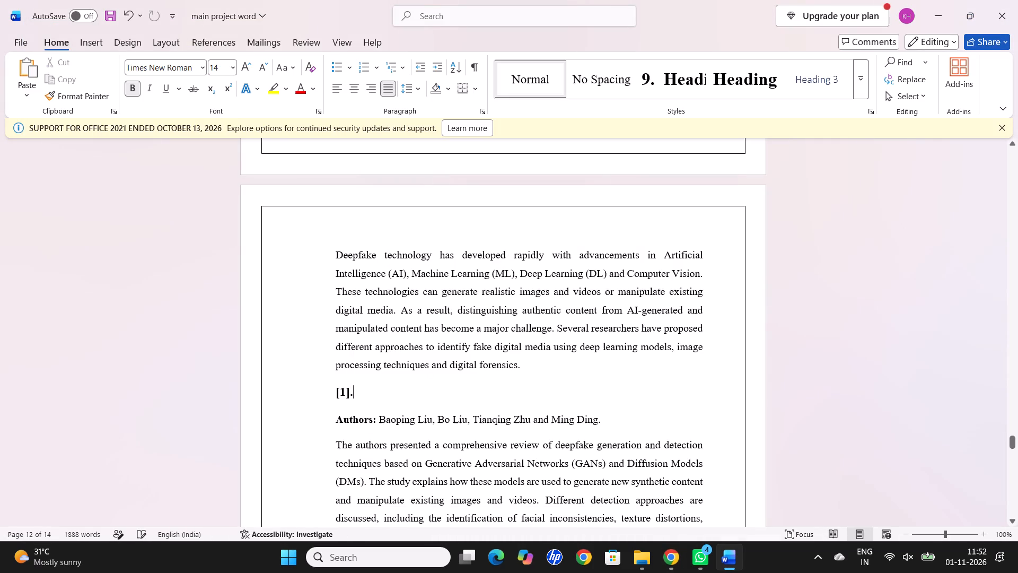
pyautogui.hotkey('ctrl', 'v')
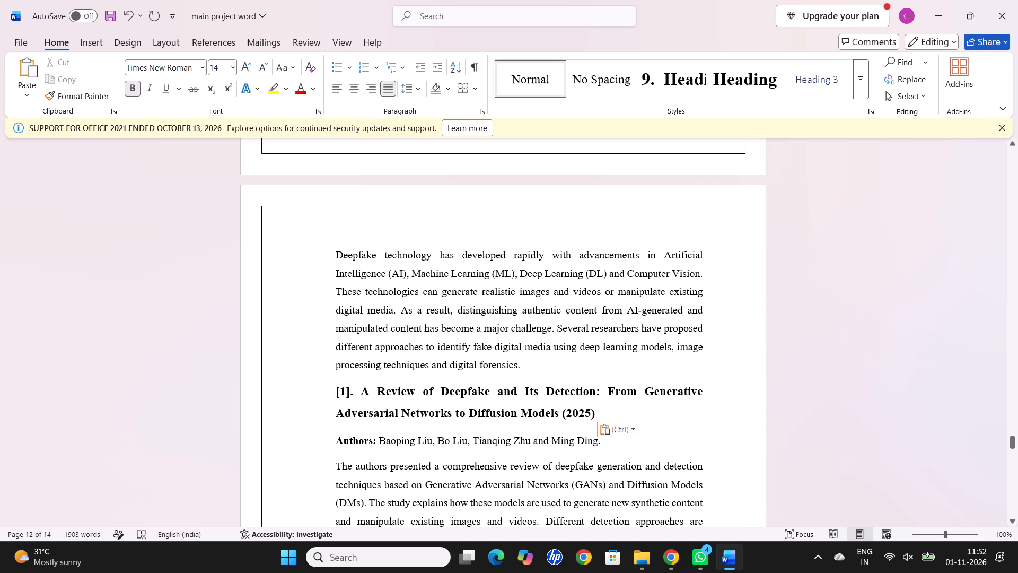
pyautogui.click(637, 417)
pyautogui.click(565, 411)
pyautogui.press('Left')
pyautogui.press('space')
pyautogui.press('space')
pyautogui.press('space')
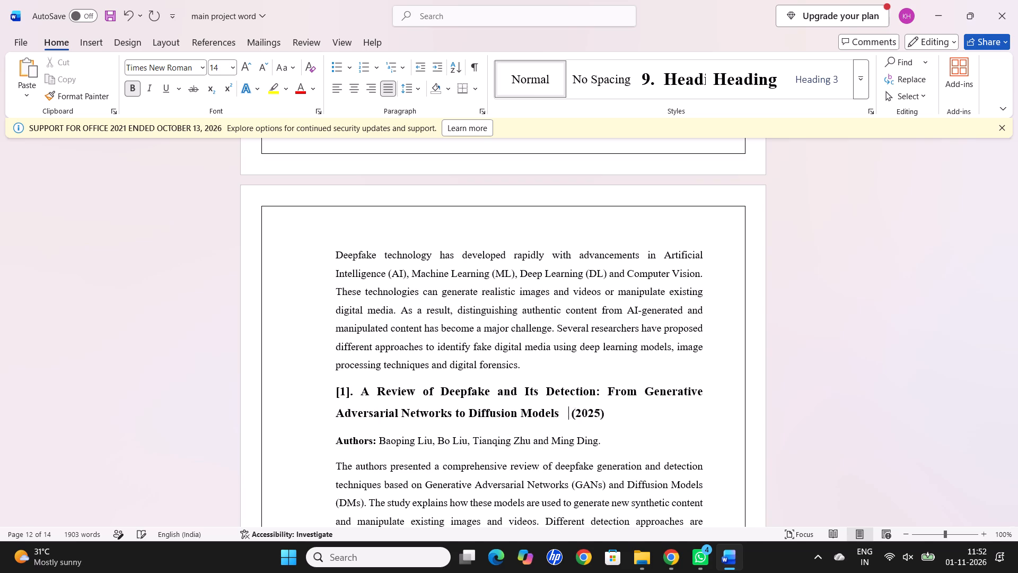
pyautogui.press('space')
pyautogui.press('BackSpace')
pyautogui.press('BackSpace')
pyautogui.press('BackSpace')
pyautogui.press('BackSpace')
# Delete "A Review of Deepfake and Its Detection: From" from the [1] heading so the title starts at "Generative Adversarial Networks".
pyautogui.click(646, 384)
pyautogui.press('BackSpace')
pyautogui.press('BackSpace')
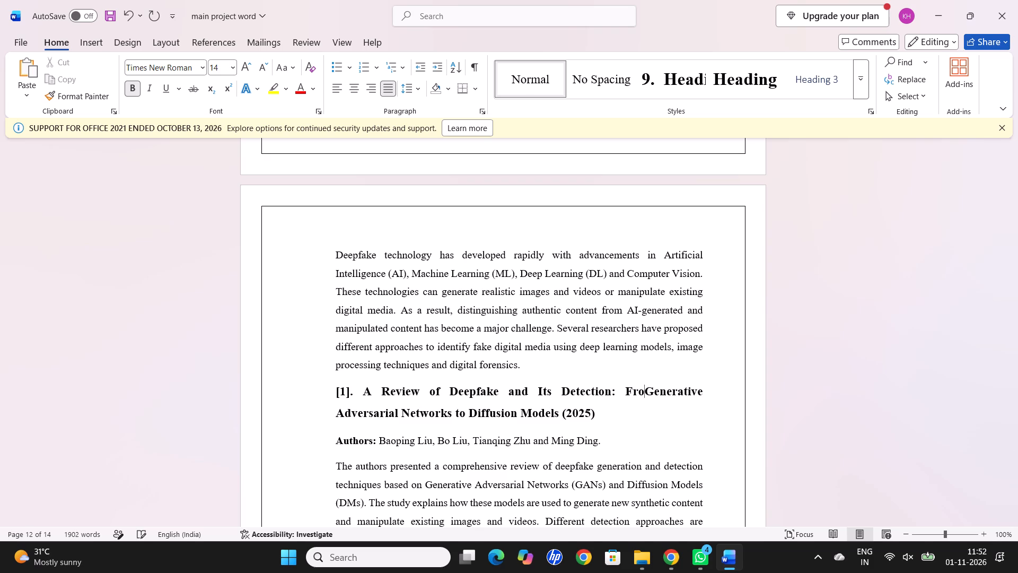
pyautogui.press('BackSpace')
pyautogui.press('BackSpace')
pyautogui.press('BackSpace')
pyautogui.press('BackSpace')
pyautogui.press('BackSpace')
pyautogui.press('BackSpace')
pyautogui.press('BackSpace')
pyautogui.press('BackSpace')
pyautogui.press('BackSpace')
pyautogui.press('BackSpace')
pyautogui.press('BackSpace')
pyautogui.press('BackSpace')
pyautogui.press('BackSpace')
pyautogui.press('BackSpace')
pyautogui.press('BackSpace')
pyautogui.press('BackSpace')
pyautogui.press('BackSpace')
pyautogui.press('BackSpace')
pyautogui.press('BackSpace')
pyautogui.press('BackSpace')
pyautogui.press('BackSpace')
pyautogui.press('BackSpace')
pyautogui.press('BackSpace')
pyautogui.press('BackSpace')
pyautogui.press('BackSpace')
pyautogui.press('BackSpace')
pyautogui.press('BackSpace')
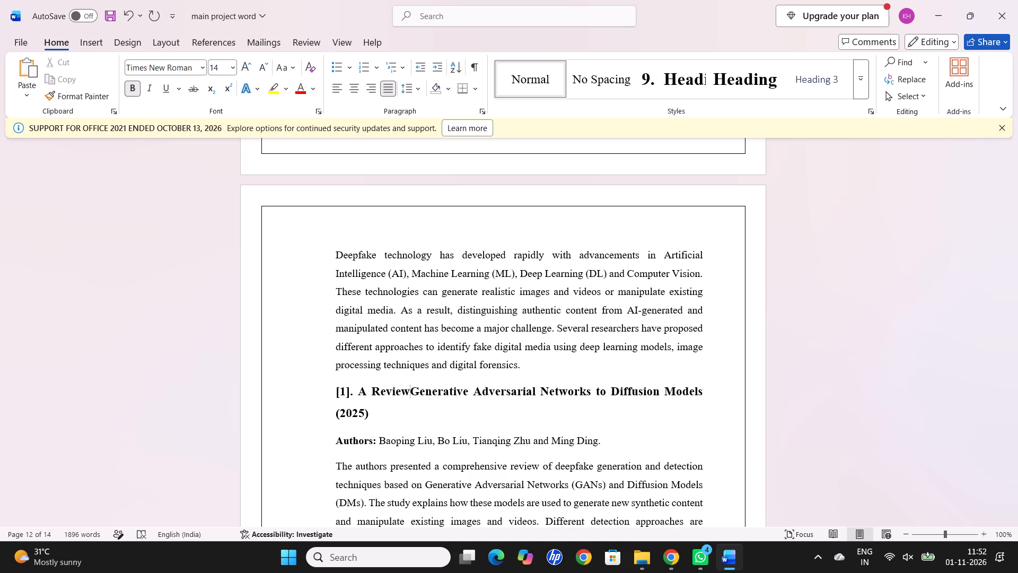
pyautogui.press('BackSpace')
pyautogui.press('BackSpace')
pyautogui.press('BackSpace')
pyautogui.press('BackSpace')
pyautogui.press('BackSpace')
pyautogui.press('BackSpace')
pyautogui.press('BackSpace')
pyautogui.press('BackSpace')
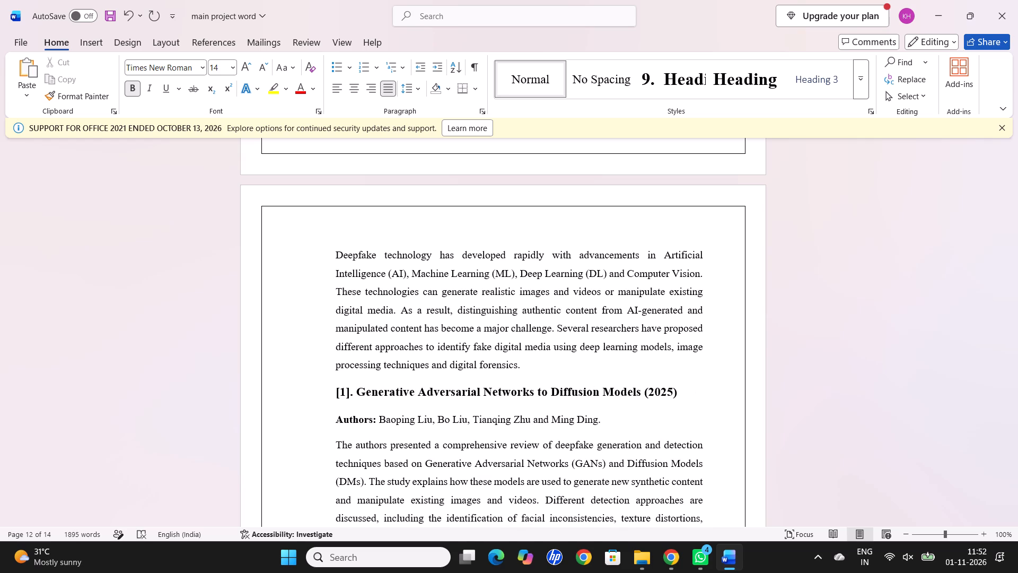
# Delete the closing words of the [1] heading, working backwards from "Diffusion Models (2025)".
pyautogui.click(682, 398)
pyautogui.press('BackSpace')
pyautogui.press('BackSpace')
pyautogui.press('BackSpace')
pyautogui.press('BackSpace')
pyautogui.press('BackSpace')
pyautogui.press('BackSpace')
pyautogui.press('BackSpace')
pyautogui.press('BackSpace')
pyautogui.press('BackSpace')
pyautogui.press('BackSpace')
pyautogui.press('BackSpace')
pyautogui.press('BackSpace')
pyautogui.press('BackSpace')
pyautogui.press('BackSpace')
pyautogui.press('BackSpace')
pyautogui.press('BackSpace')
pyautogui.press('BackSpace')
pyautogui.press('BackSpace')
pyautogui.press('BackSpace')
pyautogui.press('BackSpace')
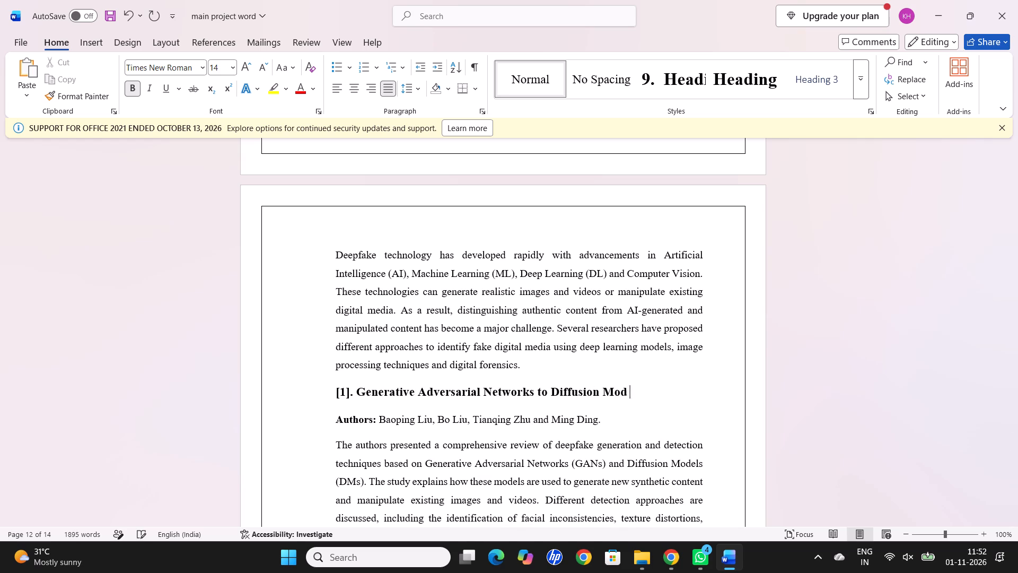
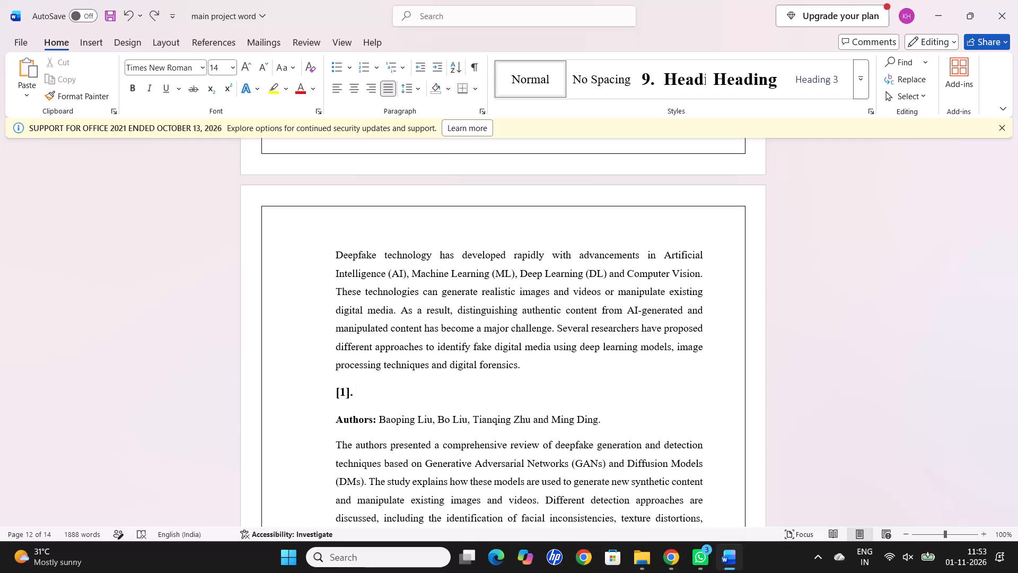
# Undo the deletions in the [1] heading until "Generative Adversarial Networks to Diffusion Models (2025)" is restored.
pyautogui.hotkey('ctrl', 'z')
pyautogui.hotkey('ctrl', 'z')
pyautogui.hotkey('ctrl', 'z')
pyautogui.hotkey('ctrl', 'z')
pyautogui.hotkey('ctrl', 'z')
pyautogui.hotkey('ctrl', 'z')
pyautogui.hotkey('ctrl', 'z')
pyautogui.hotkey('ctrl', 'z')
pyautogui.hotkey('ctrl', 'z')
pyautogui.hotkey('ctrl', 'z')
pyautogui.hotkey('ctrl', 'z')
pyautogui.hotkey('ctrl', 'z')
pyautogui.hotkey('ctrl', 'z')
pyautogui.hotkey('ctrl', 'z')
pyautogui.hotkey('ctrl', 'z')
pyautogui.hotkey('ctrl', 'z')
pyautogui.hotkey('ctrl', 'z')
pyautogui.hotkey('ctrl', 'z')
pyautogui.hotkey('ctrl', 'z')
pyautogui.hotkey('ctrl', 'z')
pyautogui.hotkey('ctrl', 'z')
pyautogui.hotkey('ctrl', 'z')
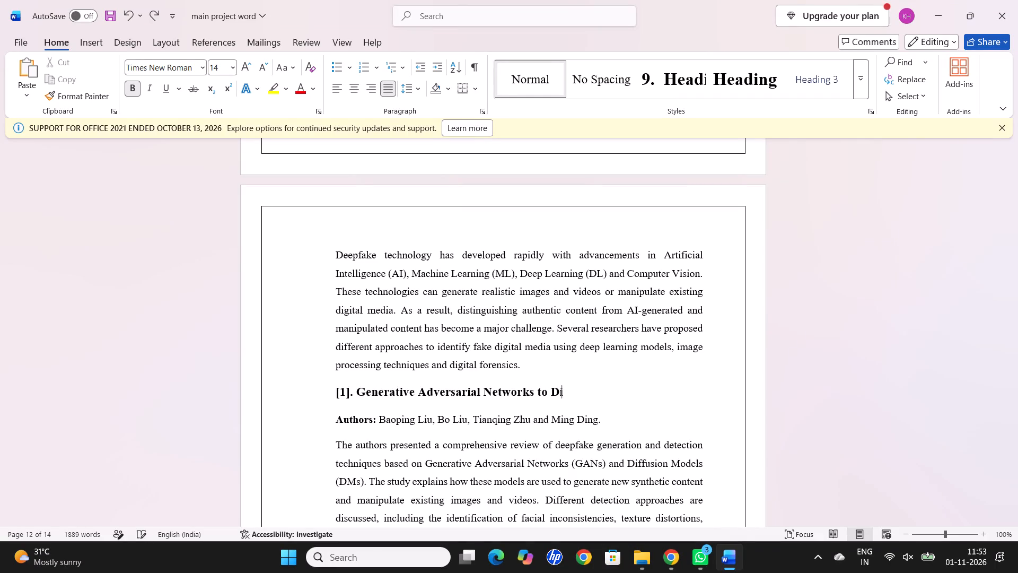
pyautogui.hotkey('ctrl', 'z')
pyautogui.hotkey('ctrl', 'z')
pyautogui.hotkey('ctrl', 'z')
pyautogui.hotkey('ctrl', 'z')
pyautogui.hotkey('ctrl', 'z')
pyautogui.hotkey('ctrl', 'z')
pyautogui.hotkey('ctrl', 'z')
pyautogui.hotkey('ctrl', 'z')
pyautogui.hotkey('ctrl', 'z')
pyautogui.hotkey('ctrl', 'z')
pyautogui.hotkey('ctrl', 'z')
pyautogui.hotkey('ctrl', 'z')
pyautogui.hotkey('ctrl', 'z')
pyautogui.hotkey('ctrl', 'z')
pyautogui.hotkey('ctrl', 'z')
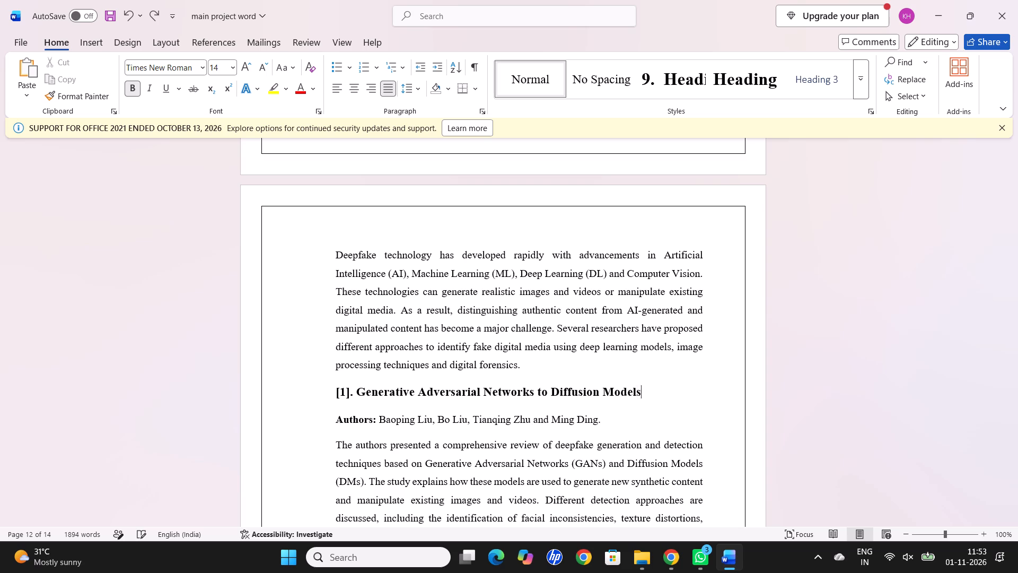
pyautogui.hotkey('ctrl', 'z')
pyautogui.hotkey('ctrl', 'z')
pyautogui.hotkey('ctrl', 'z')
pyautogui.hotkey('ctrl', 'z')
pyautogui.hotkey('ctrl', 'z')
pyautogui.hotkey('ctrl', 'z')
# Undo the deletion of the [1] heading's opening words, "A Review of Deepfake and Its Detection: From".
pyautogui.hotkey('ctrl', 'z')
pyautogui.hotkey('ctrl', 'z')
pyautogui.hotkey('ctrl', 'z')
pyautogui.hotkey('ctrl', 'z')
pyautogui.hotkey('ctrl', 'z')
pyautogui.hotkey('ctrl', 'z')
pyautogui.hotkey('ctrl', 'z')
pyautogui.hotkey('ctrl', 'z')
pyautogui.hotkey('ctrl', 'z')
pyautogui.hotkey('ctrl', 'z')
pyautogui.hotkey('ctrl', 'z')
pyautogui.hotkey('ctrl', 'z')
pyautogui.hotkey('ctrl', 'z')
pyautogui.hotkey('ctrl', 'z')
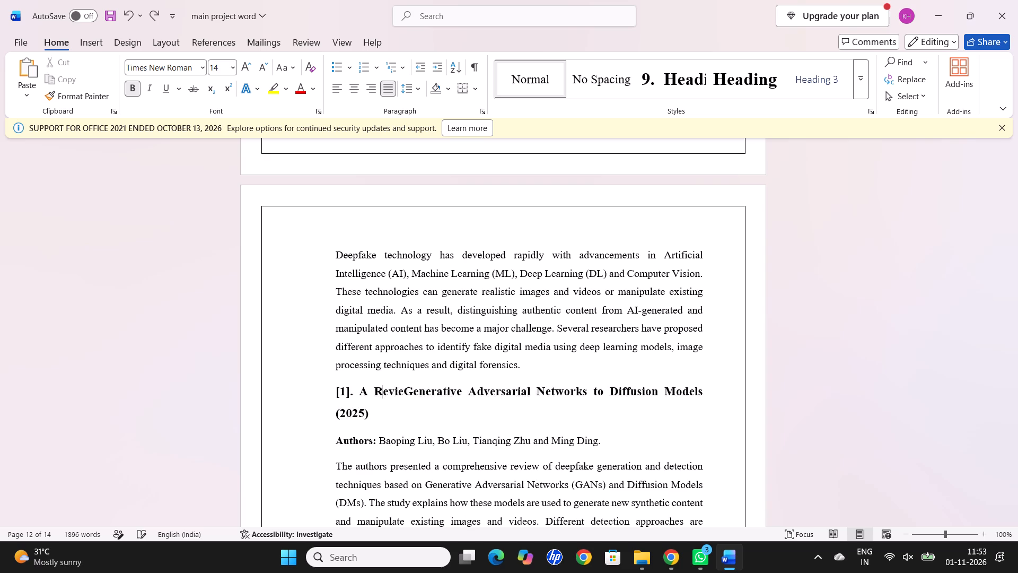
pyautogui.hotkey('ctrl', 'z')
pyautogui.hotkey('ctrl', 'z')
pyautogui.hotkey('ctrl', 'z')
pyautogui.hotkey('ctrl', 'z')
pyautogui.hotkey('ctrl', 'z')
pyautogui.hotkey('ctrl', 'z')
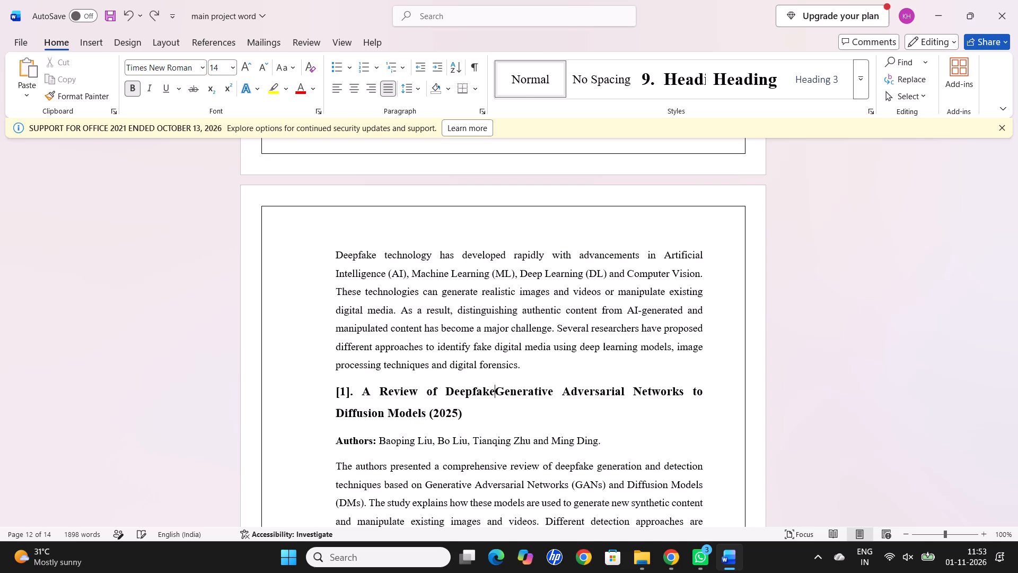
pyautogui.hotkey('ctrl', 'z')
pyautogui.hotkey('ctrl', 'z')
pyautogui.hotkey('ctrl', 'z')
pyautogui.hotkey('ctrl', 'z')
pyautogui.hotkey('ctrl', 'z')
pyautogui.hotkey('ctrl', 'z')
pyautogui.hotkey('ctrl', 'z')
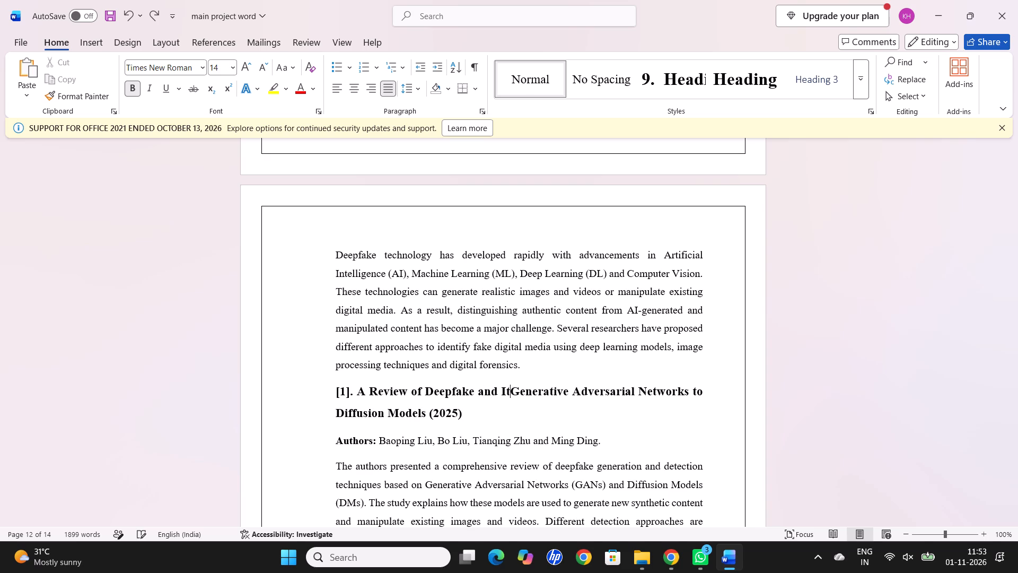
pyautogui.hotkey('ctrl', 'z')
pyautogui.hotkey('ctrl', 'z')
pyautogui.hotkey('ctrl', 'z')
pyautogui.hotkey('ctrl', 'z')
pyautogui.hotkey('ctrl', 'z')
pyautogui.hotkey('ctrl', 'z')
pyautogui.hotkey('ctrl', 'z')
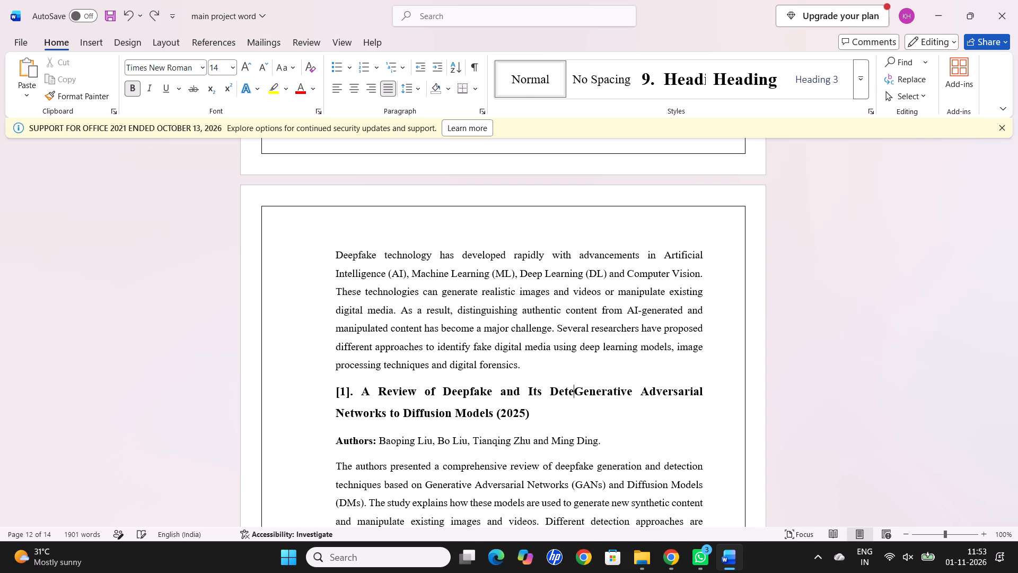
pyautogui.hotkey('ctrl', 'z')
pyautogui.hotkey('ctrl', 'z')
pyautogui.hotkey('ctrl', 'z')
pyautogui.hotkey('ctrl', 'z')
pyautogui.hotkey('ctrl', 'z')
pyautogui.hotkey('ctrl', 'z')
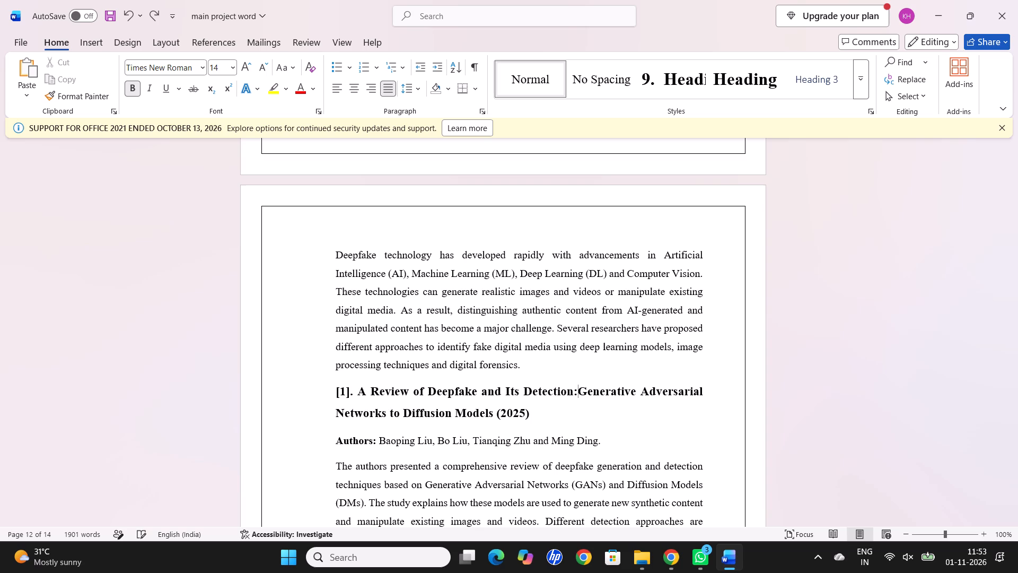
pyautogui.hotkey('ctrl', 'z')
pyautogui.hotkey('ctrl', 'z')
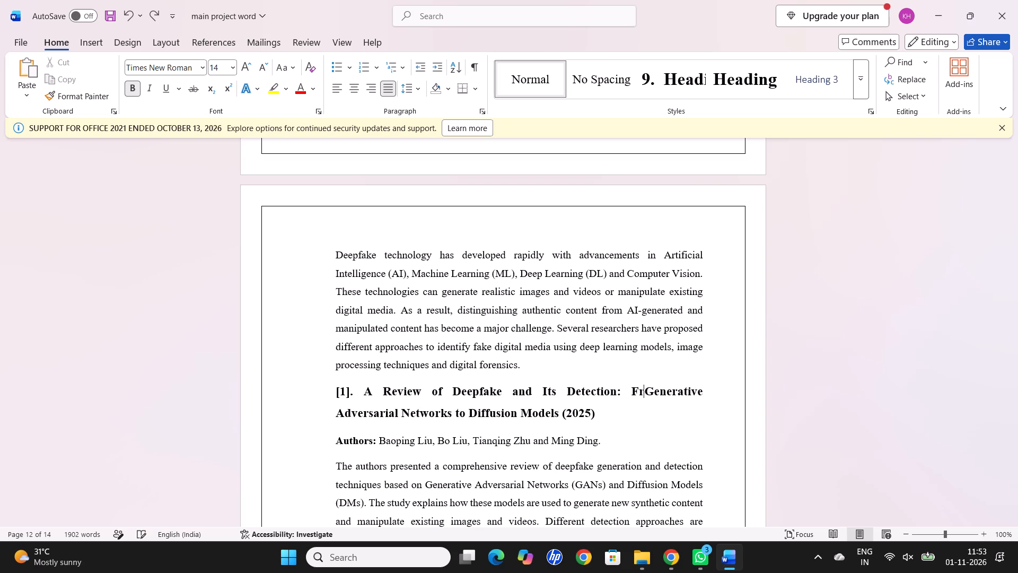
pyautogui.hotkey('ctrl', 'z')
pyautogui.hotkey('ctrl', 'z')
pyautogui.hotkey('ctrl', 'z')
pyautogui.hotkey('ctrl', 'z')
pyautogui.hotkey('ctrl', 'z')
pyautogui.hotkey('ctrl', 'z')
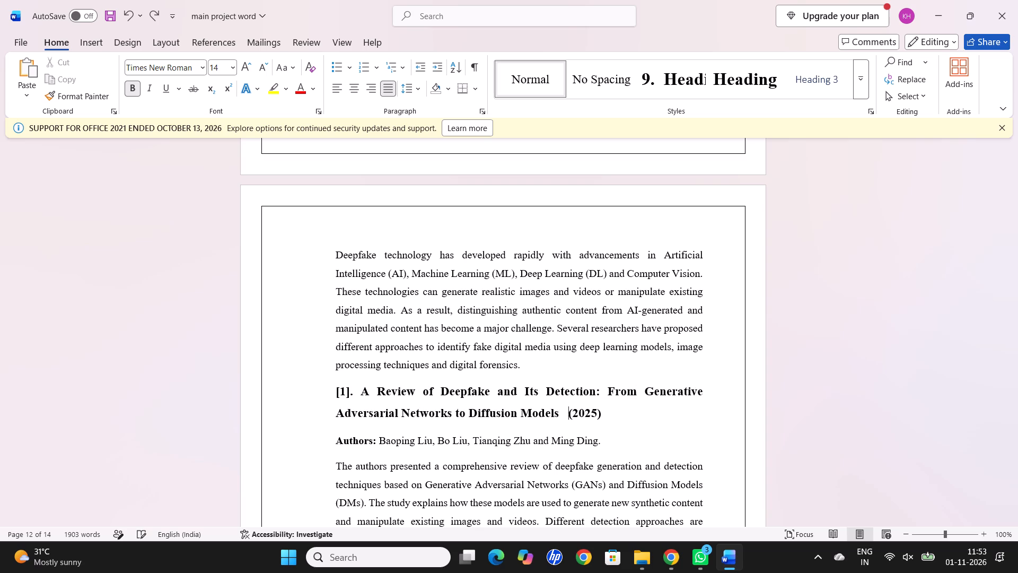
# Undo the replacement of the [1] heading text with the pasted title, restoring the original heading, and clear the selection.
pyautogui.hotkey('ctrl', 'z')
pyautogui.hotkey('ctrl', 'z')
pyautogui.hotkey('ctrl', 'z')
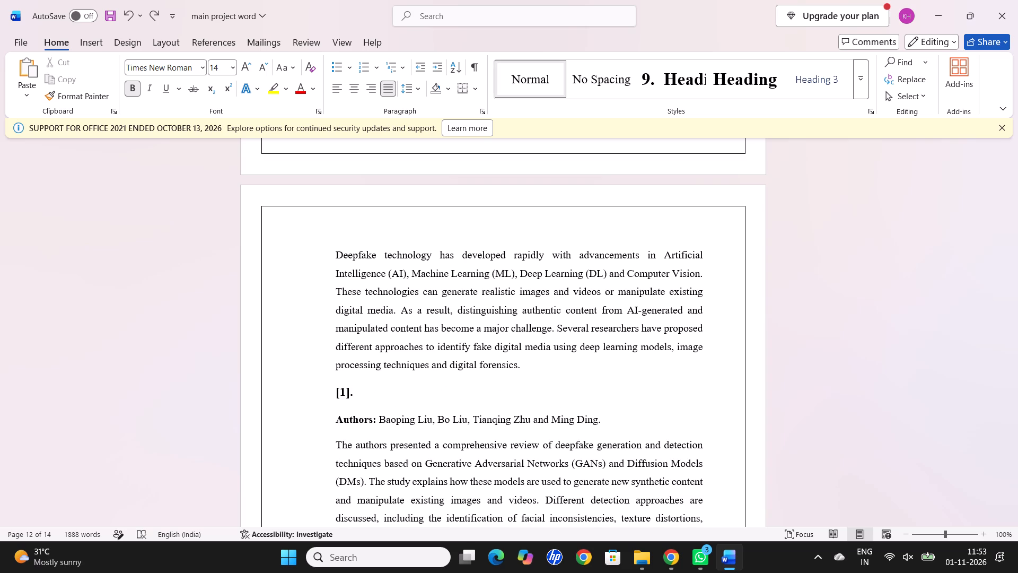
pyautogui.hotkey('ctrl', 'z')
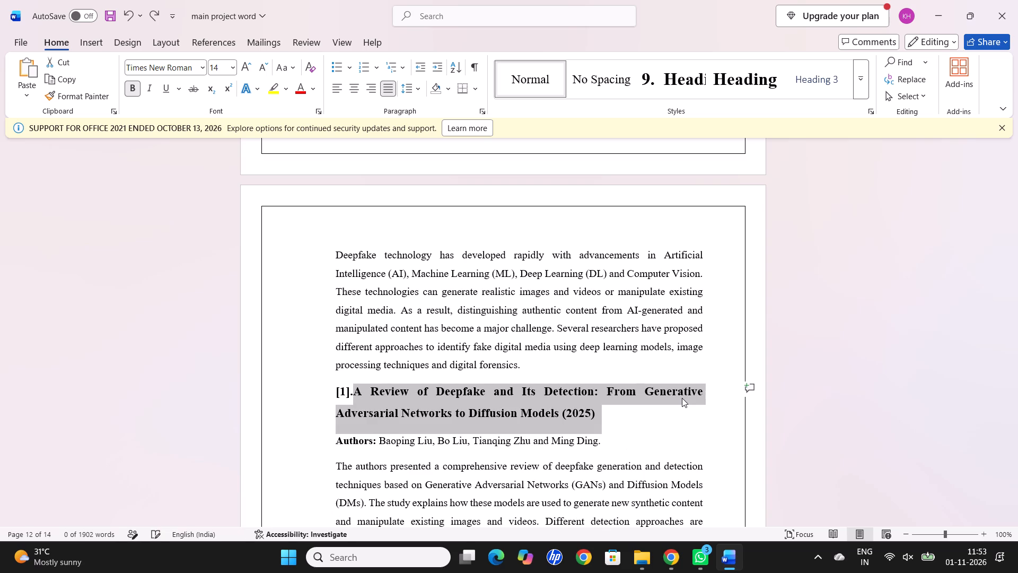
pyautogui.click(643, 415)
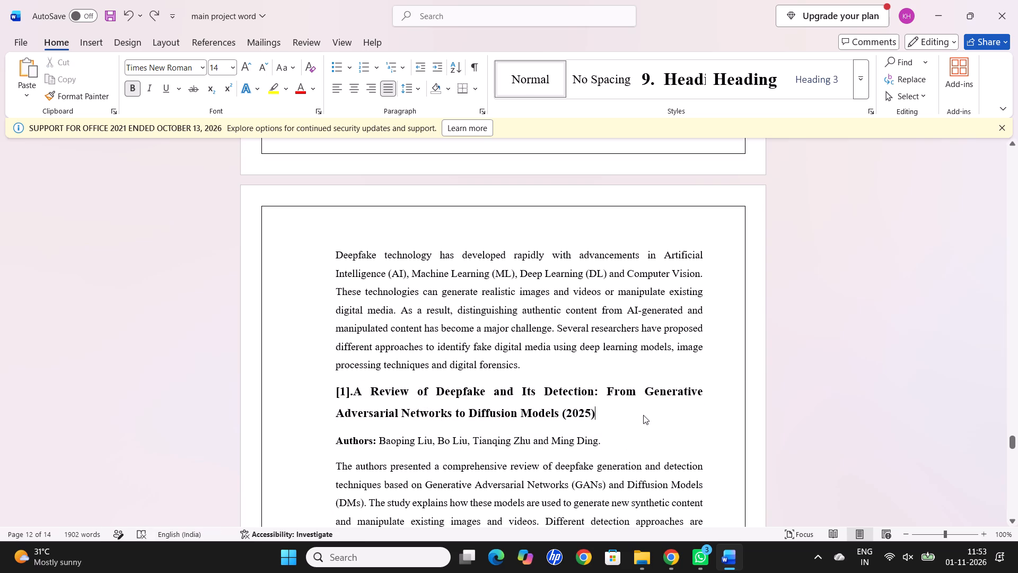
# Break the Paper 1 heading directly after "[1]" so the rest of the title starts on a new line.
pyautogui.scroll(-1, 563, 415)
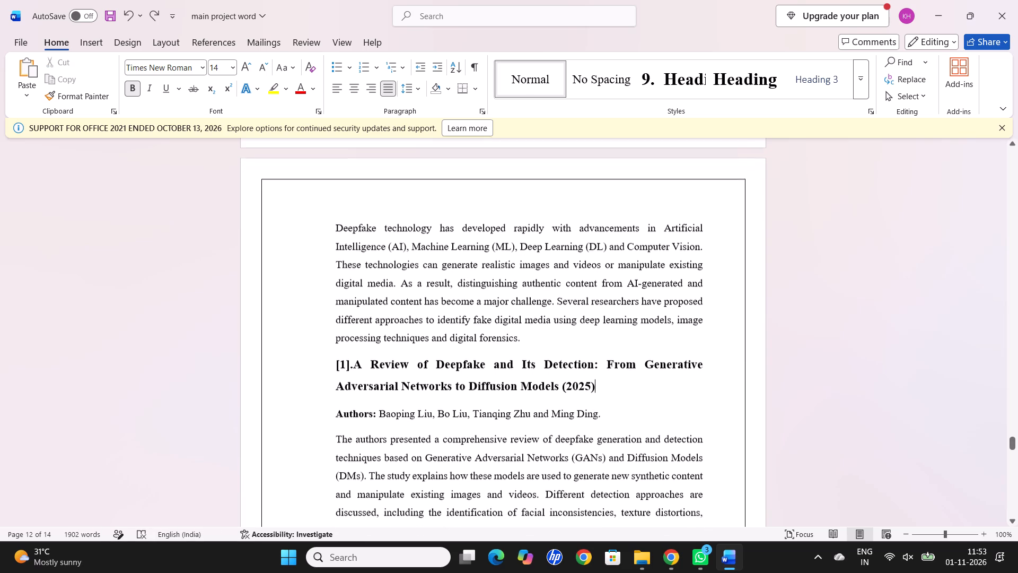
pyautogui.scroll(-2, 563, 415)
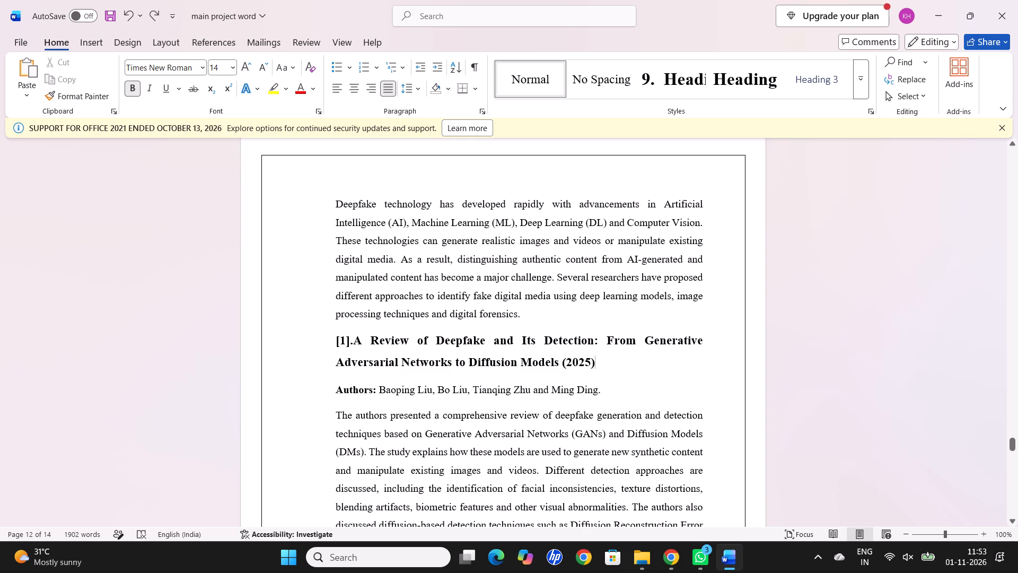
pyautogui.click(351, 342)
pyautogui.press('Return')
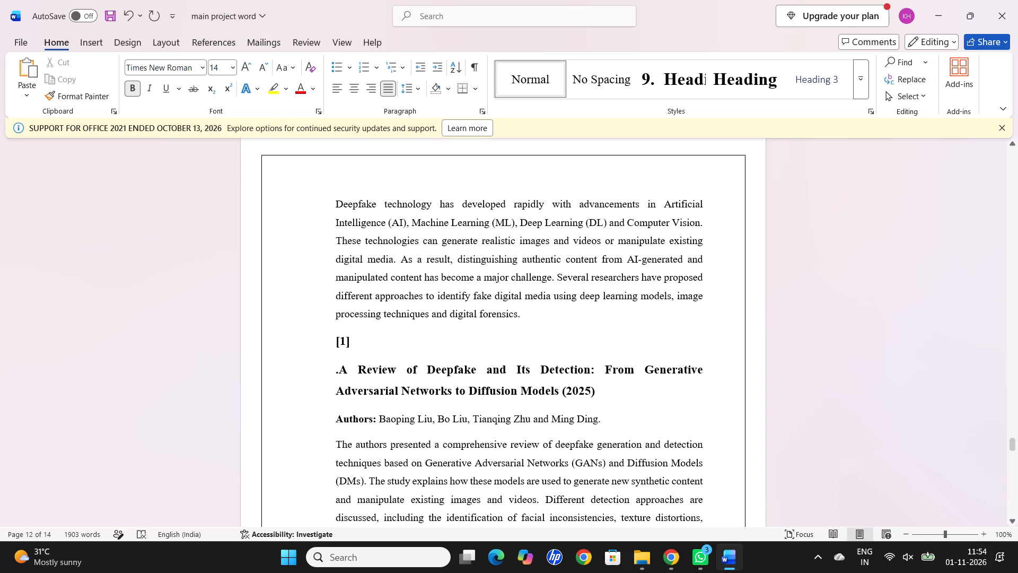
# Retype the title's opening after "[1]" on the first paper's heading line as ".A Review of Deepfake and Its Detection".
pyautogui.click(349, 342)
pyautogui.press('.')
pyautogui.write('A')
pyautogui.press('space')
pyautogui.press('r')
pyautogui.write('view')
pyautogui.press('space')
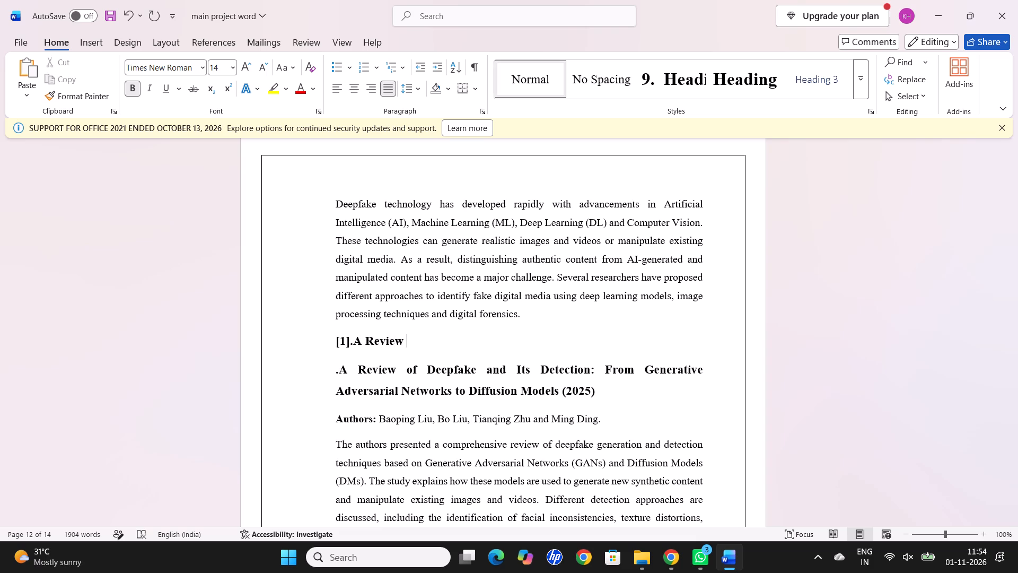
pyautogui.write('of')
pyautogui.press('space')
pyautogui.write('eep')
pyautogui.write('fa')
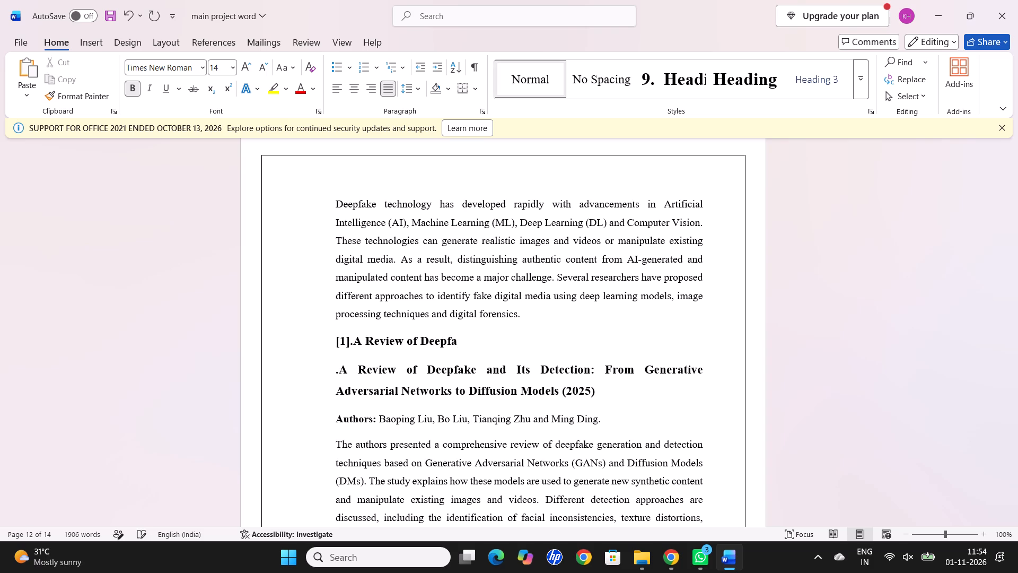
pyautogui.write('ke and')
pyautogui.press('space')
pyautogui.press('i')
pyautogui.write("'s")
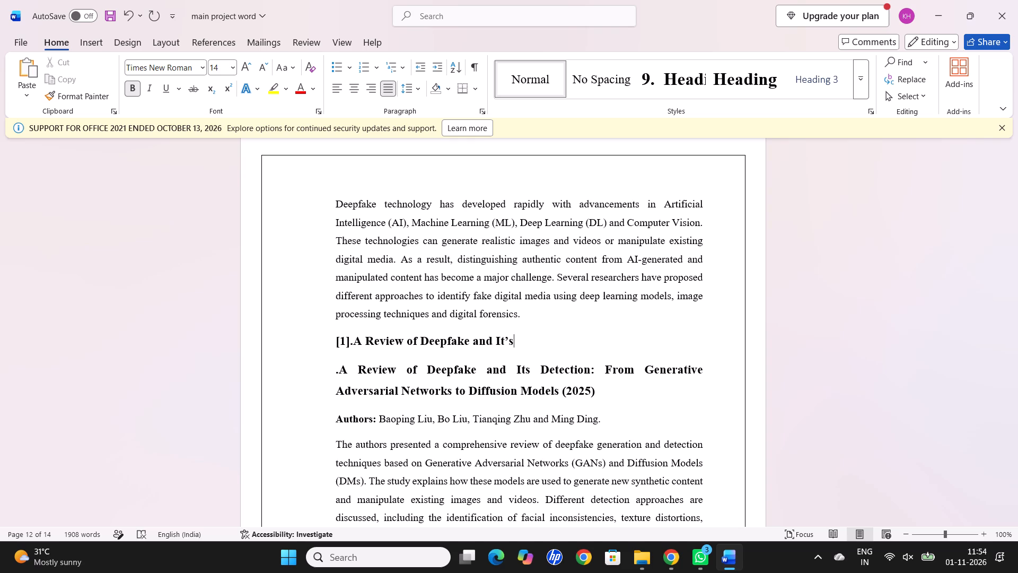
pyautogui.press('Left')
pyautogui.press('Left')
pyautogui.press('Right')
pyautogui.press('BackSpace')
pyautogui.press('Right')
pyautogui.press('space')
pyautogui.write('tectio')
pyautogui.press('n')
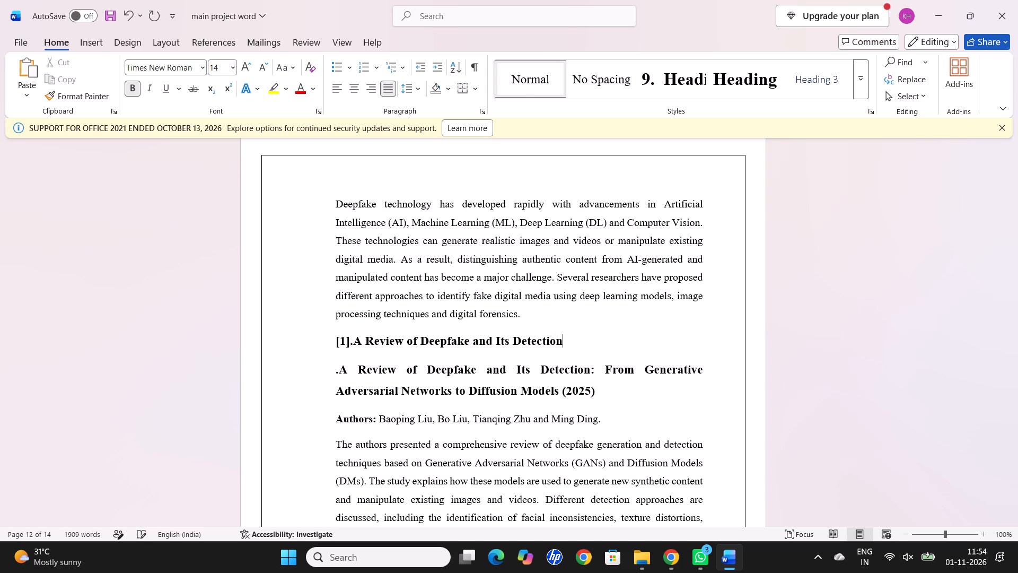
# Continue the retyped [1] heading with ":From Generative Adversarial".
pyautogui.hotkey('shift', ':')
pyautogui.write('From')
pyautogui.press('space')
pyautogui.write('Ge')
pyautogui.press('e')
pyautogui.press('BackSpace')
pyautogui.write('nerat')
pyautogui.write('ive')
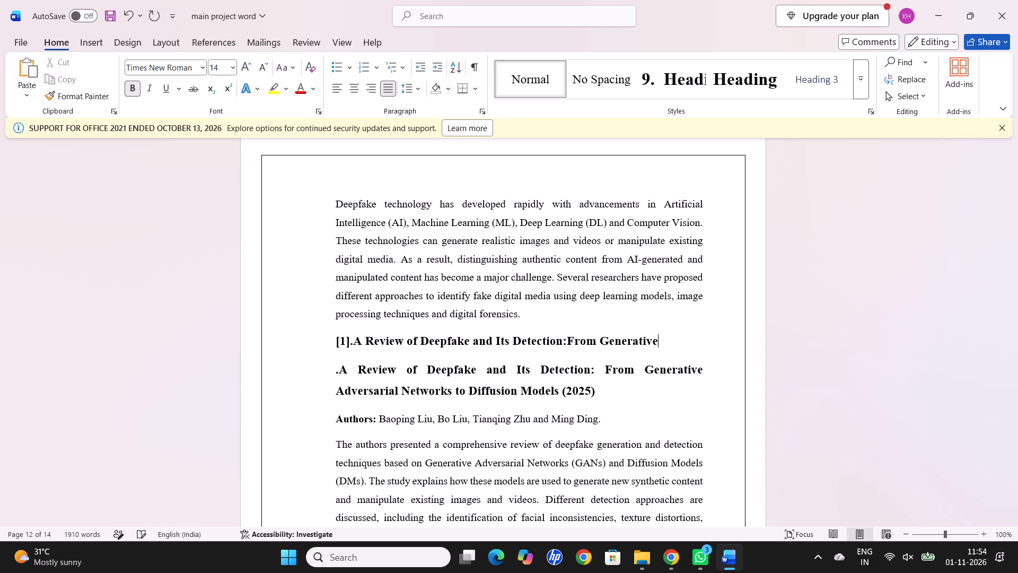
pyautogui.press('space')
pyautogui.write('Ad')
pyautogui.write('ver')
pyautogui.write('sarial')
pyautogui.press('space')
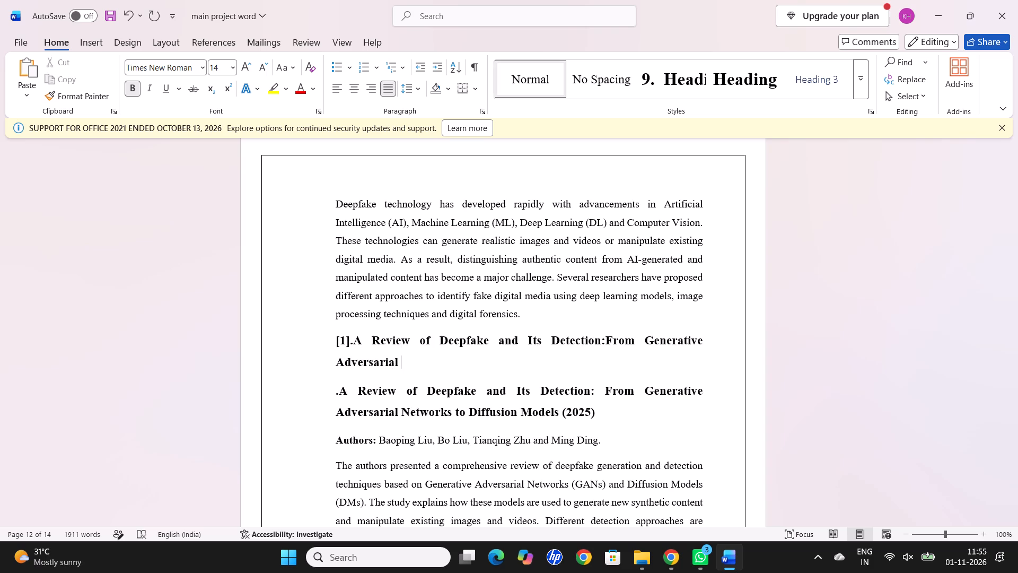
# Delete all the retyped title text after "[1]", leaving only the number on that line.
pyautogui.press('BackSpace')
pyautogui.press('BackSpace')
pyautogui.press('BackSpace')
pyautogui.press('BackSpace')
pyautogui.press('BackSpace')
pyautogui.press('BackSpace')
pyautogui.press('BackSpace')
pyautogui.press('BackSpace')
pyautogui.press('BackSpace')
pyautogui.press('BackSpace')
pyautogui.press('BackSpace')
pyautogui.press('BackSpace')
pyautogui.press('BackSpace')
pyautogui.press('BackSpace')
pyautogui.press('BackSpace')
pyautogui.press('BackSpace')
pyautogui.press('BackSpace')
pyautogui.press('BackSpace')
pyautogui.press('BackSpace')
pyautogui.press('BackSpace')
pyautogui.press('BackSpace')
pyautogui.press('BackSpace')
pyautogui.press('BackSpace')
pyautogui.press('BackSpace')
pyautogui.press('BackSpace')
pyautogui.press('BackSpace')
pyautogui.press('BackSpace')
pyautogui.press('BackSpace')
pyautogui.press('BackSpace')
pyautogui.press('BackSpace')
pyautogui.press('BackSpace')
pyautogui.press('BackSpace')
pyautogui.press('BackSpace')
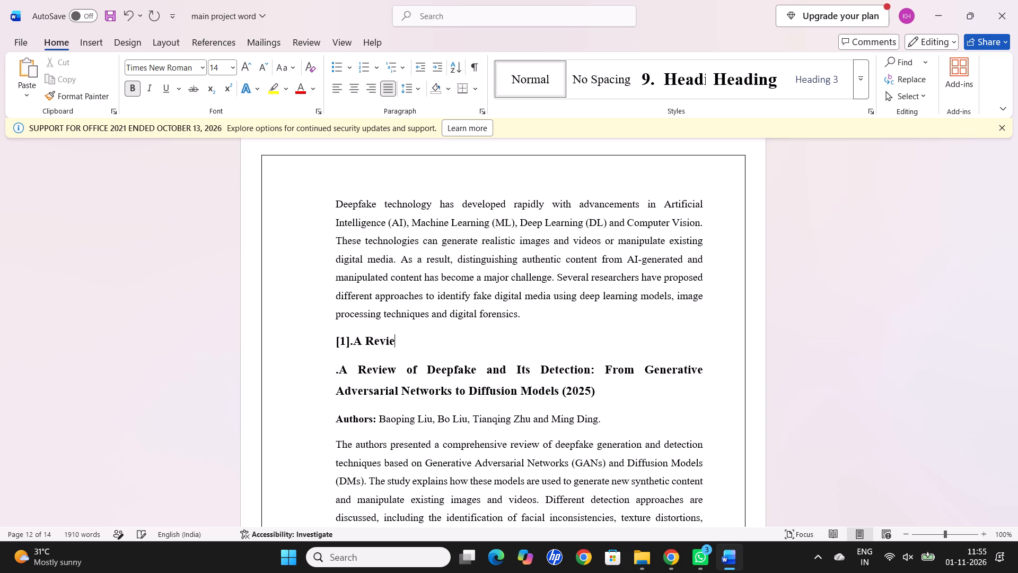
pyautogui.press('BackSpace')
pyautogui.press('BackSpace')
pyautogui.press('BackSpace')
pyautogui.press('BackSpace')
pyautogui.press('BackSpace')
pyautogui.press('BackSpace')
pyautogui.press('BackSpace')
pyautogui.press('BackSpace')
# Rejoin the original ".A Review of Deepfake and Its Detection" title line to the "[1]" line above it.
pyautogui.click(335, 369)
pyautogui.press('BackSpace')
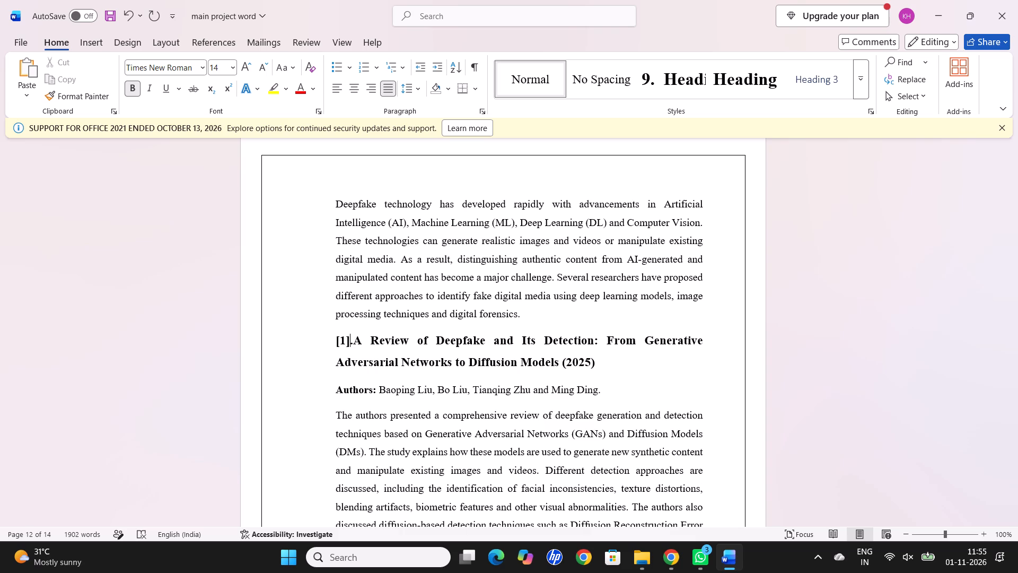
# Set the heading "2.2 Detecting Deepfakes Using Two-Stream Framework Based on EfficientNet and Vision Transformer (2026)" to font size 14.
pyautogui.scroll(-1, 461, 431)
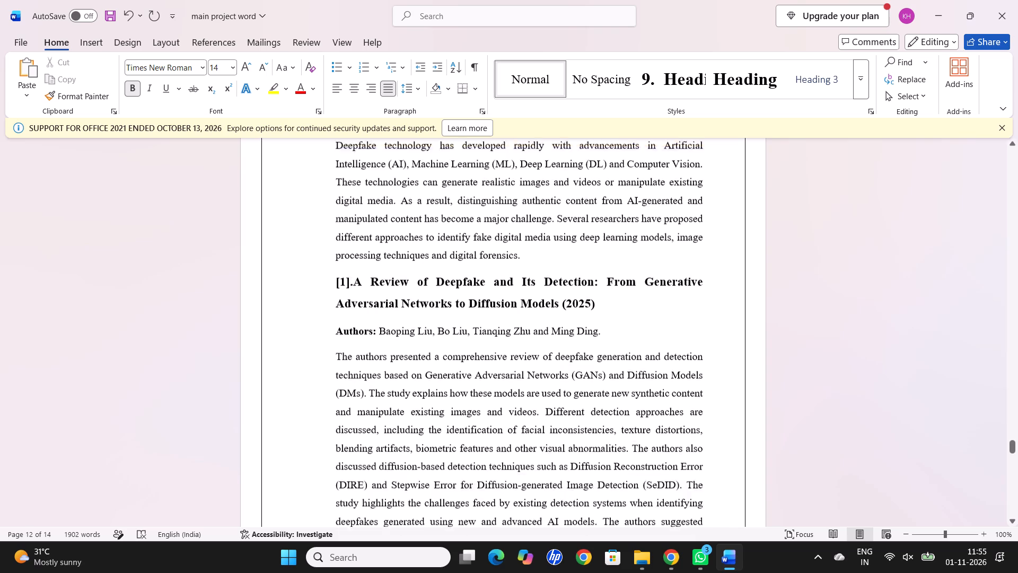
pyautogui.scroll(-4, 461, 431)
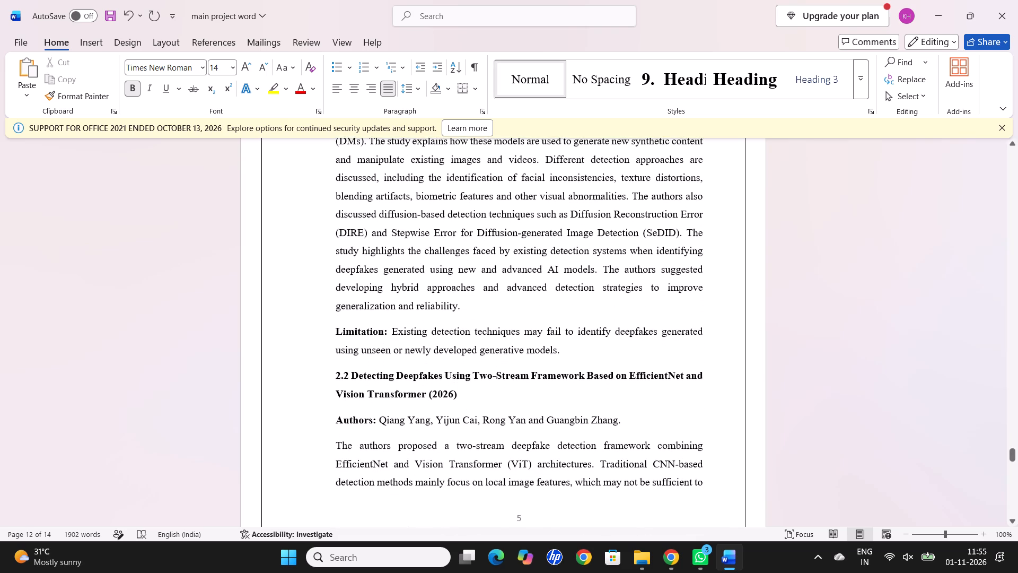
pyautogui.moveTo(336, 372); pyautogui.dragTo(449, 395)
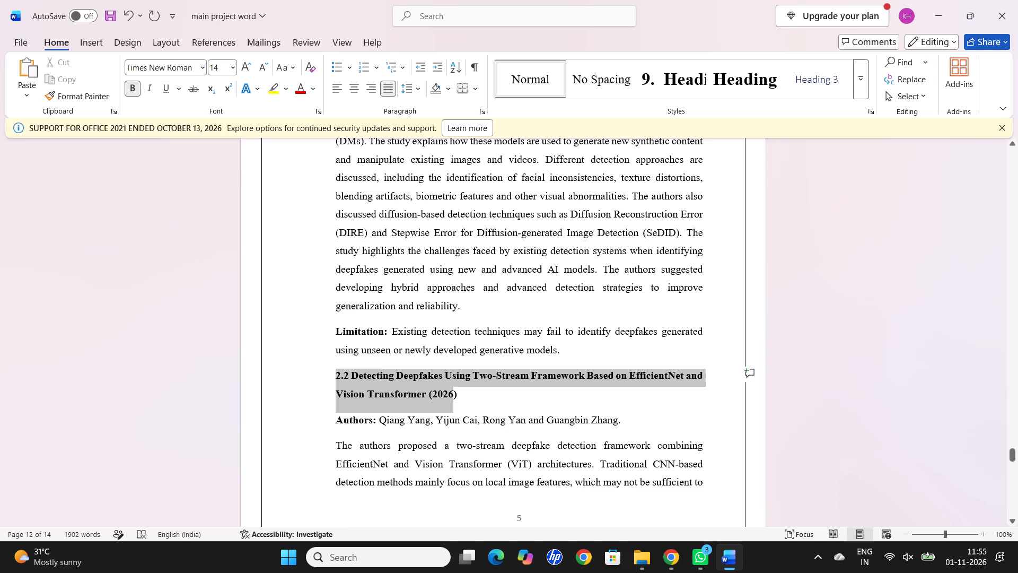
pyautogui.moveTo(449, 395); pyautogui.dragTo(464, 394)
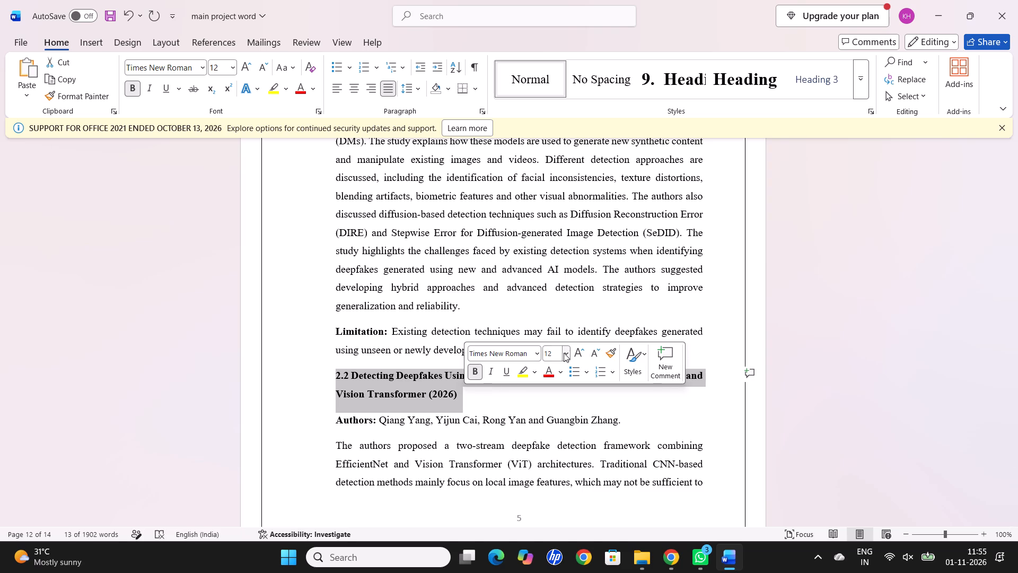
pyautogui.click(564, 353)
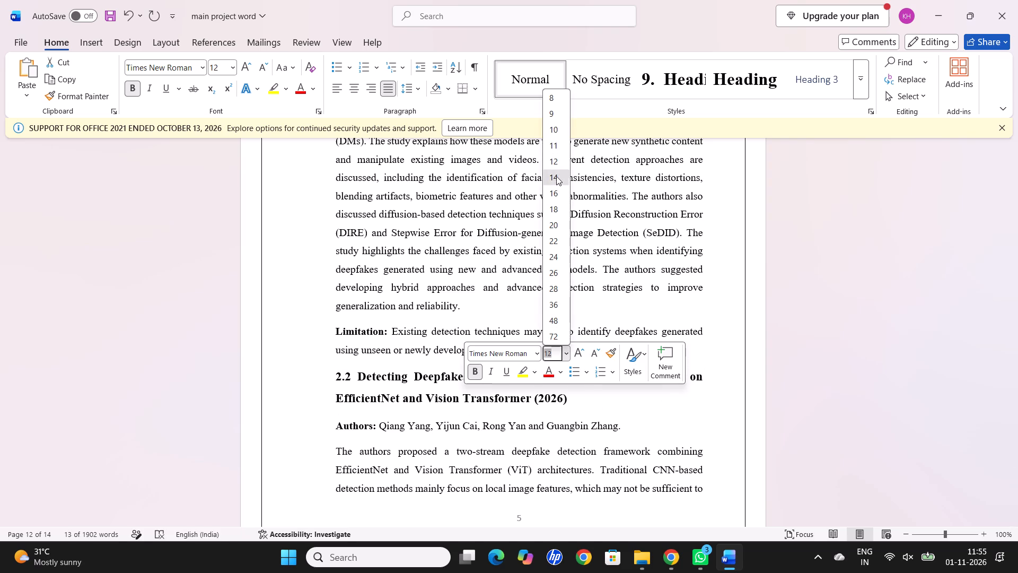
pyautogui.click(556, 176)
# Delete sections 2.3 and 2.4 from the literature survey, from the "2.3 Multimodal AI System" heading up to the Chapter 3 title.
pyautogui.scroll(-1, 512, 443)
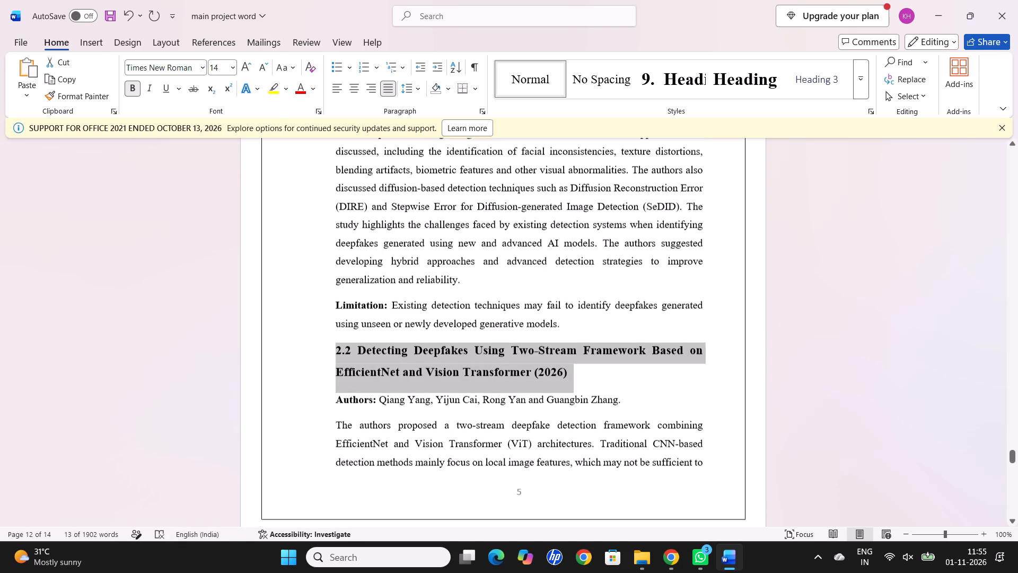
pyautogui.scroll(-3, 512, 443)
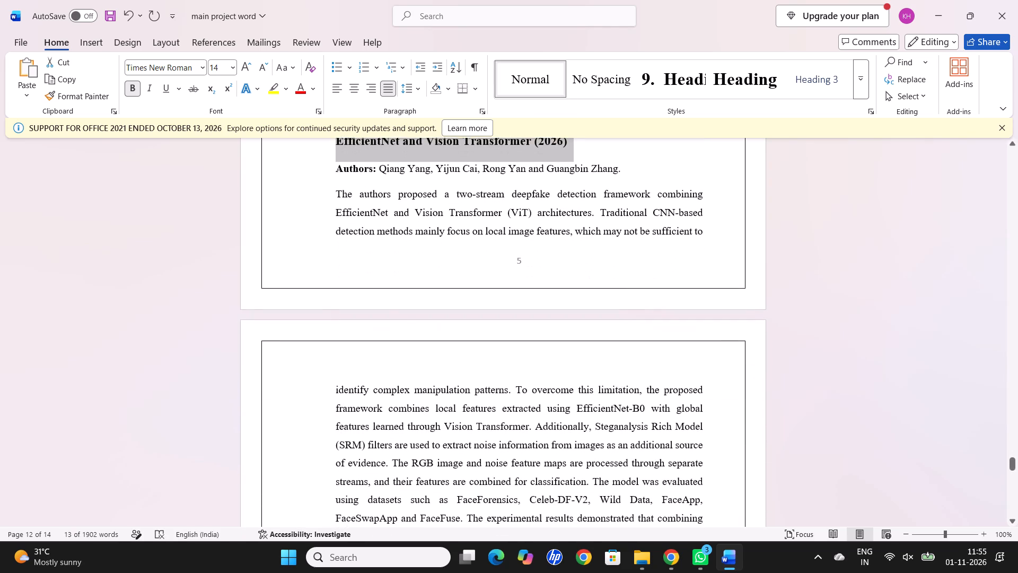
pyautogui.scroll(-4, 512, 443)
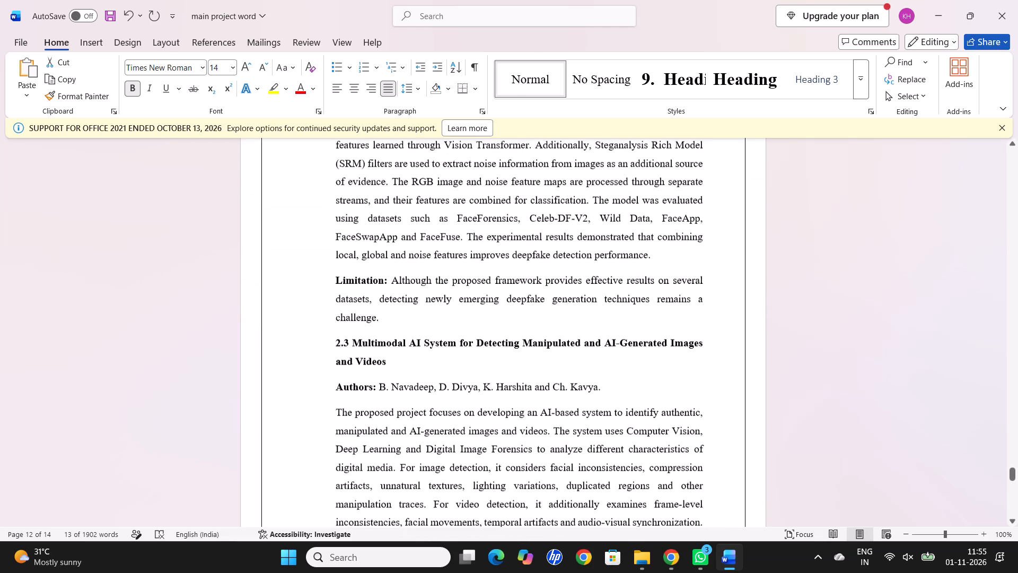
pyautogui.scroll(-1, 512, 443)
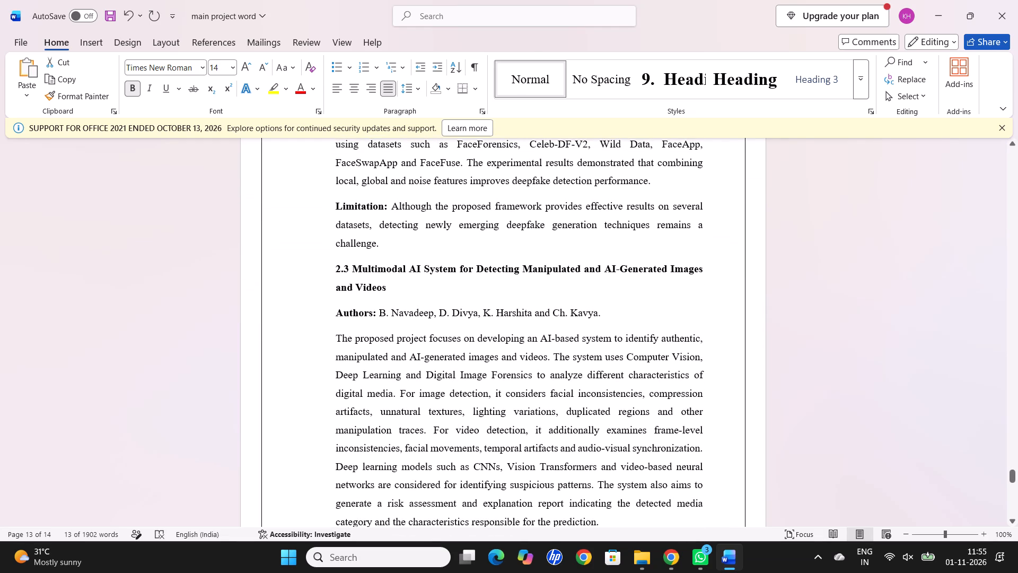
pyautogui.moveTo(334, 268); pyautogui.dragTo(400, 362)
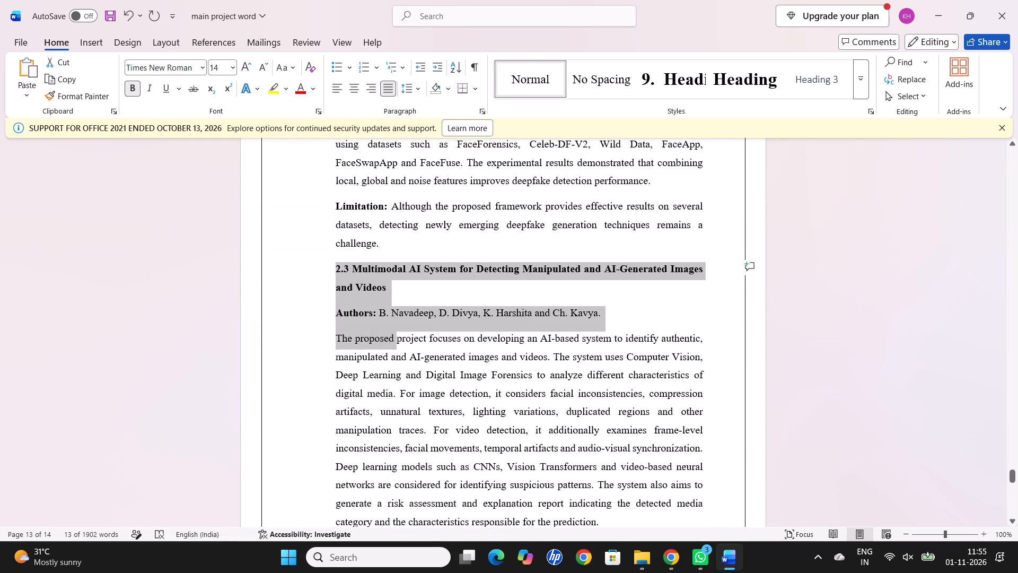
pyautogui.moveTo(400, 362); pyautogui.dragTo(536, 535)
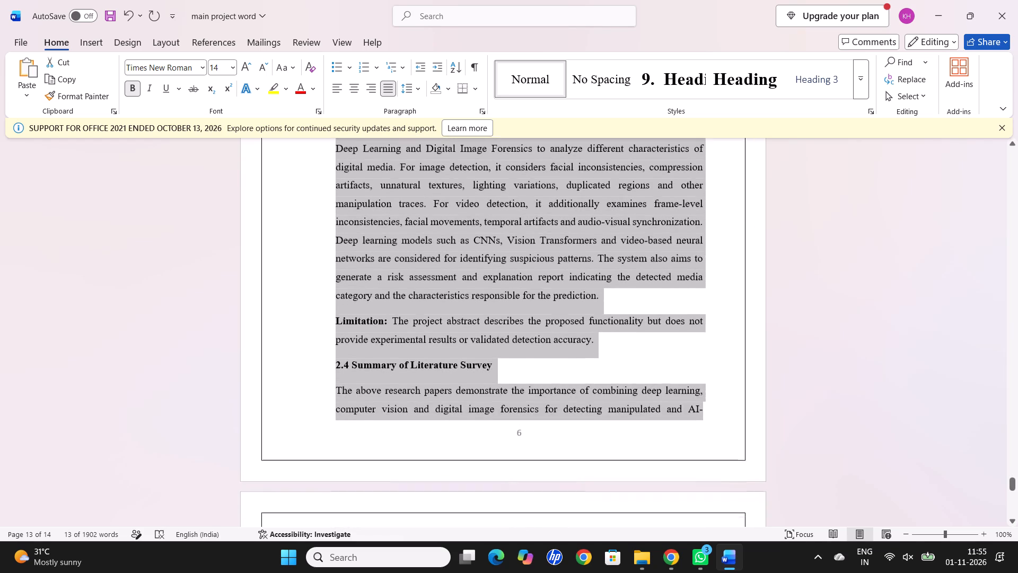
pyautogui.moveTo(536, 535); pyautogui.dragTo(536, 527)
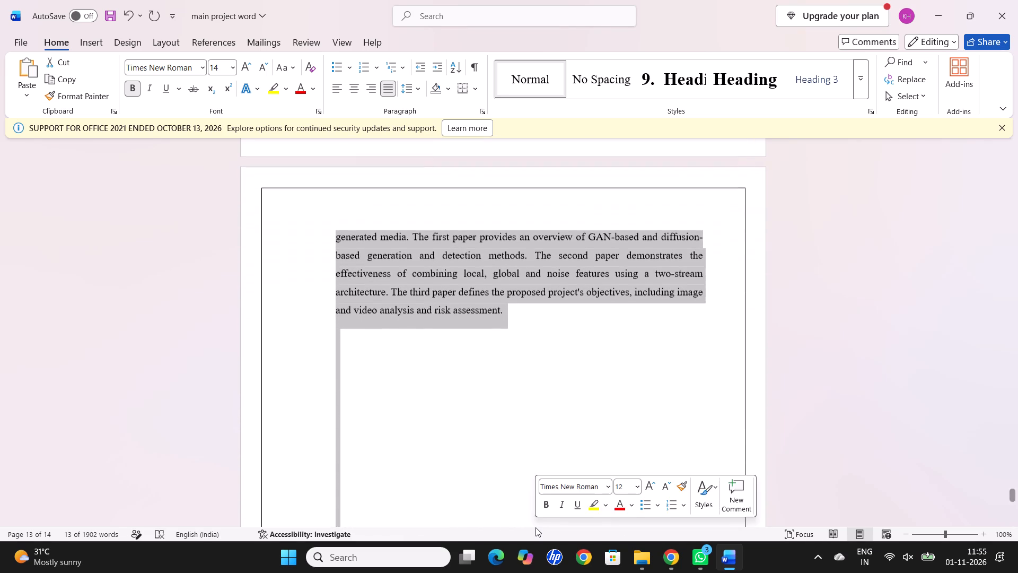
pyautogui.press('BackSpace')
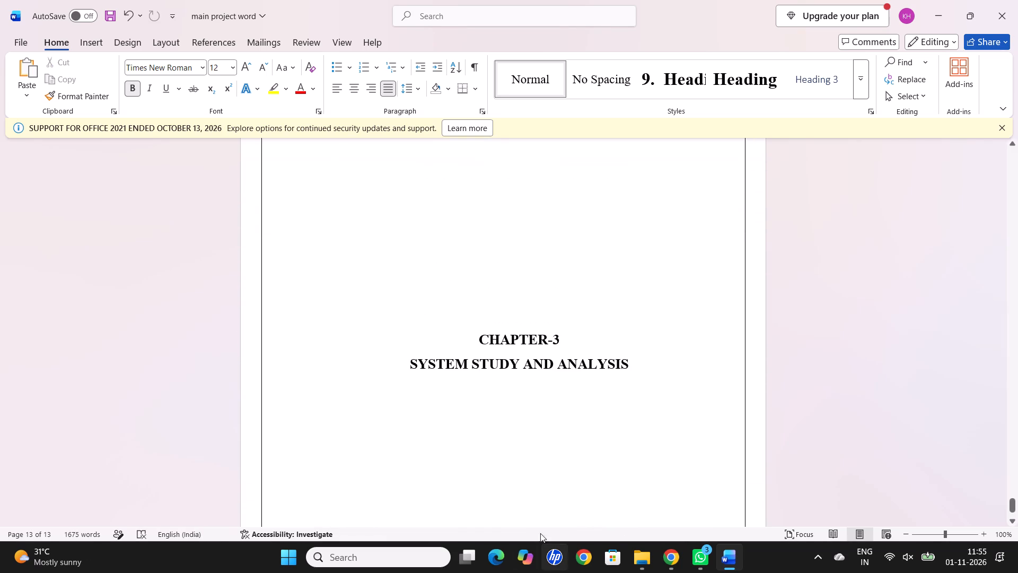
# Insert blank lines after section 2.2's Limitation paragraph to push the whole "CHAPTER-3 SYSTEM STUDY AND ANALYSIS" title onto the following page.
pyautogui.scroll(3, 470, 296)
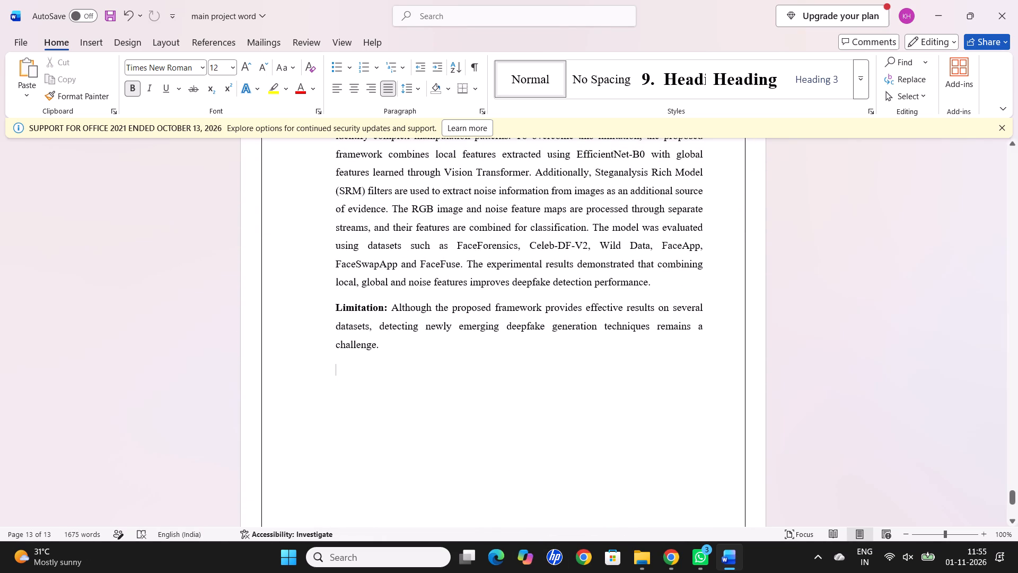
pyautogui.press('Return')
pyautogui.press('Return')
pyautogui.press('Return')
pyautogui.press('Return')
pyautogui.press('Return')
pyautogui.press('Return')
pyautogui.press('Return')
pyautogui.scroll(-1, 441, 442)
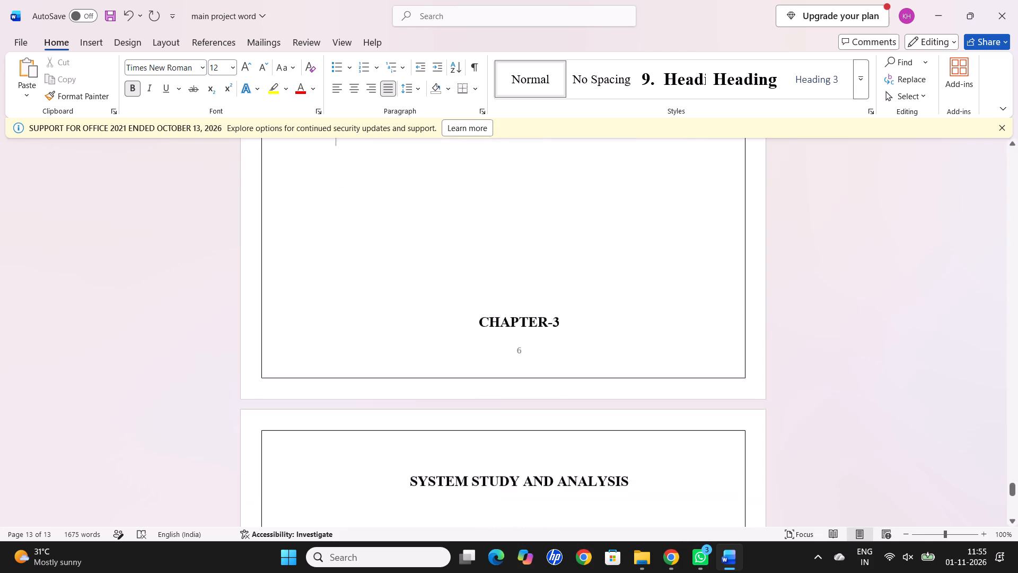
pyautogui.scroll(-2, 441, 442)
pyautogui.press('Return')
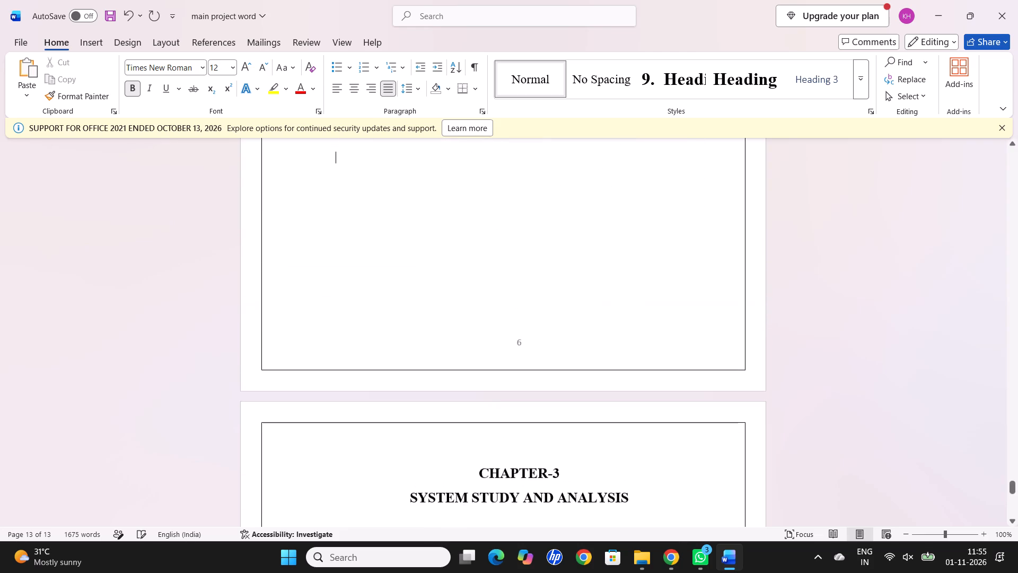
pyautogui.press('Return')
pyautogui.press('Return')
# Centre-align the "CHAPTER-3" and "SYSTEM STUDY AND ANALYSIS" title lines.
pyautogui.scroll(-1, 441, 442)
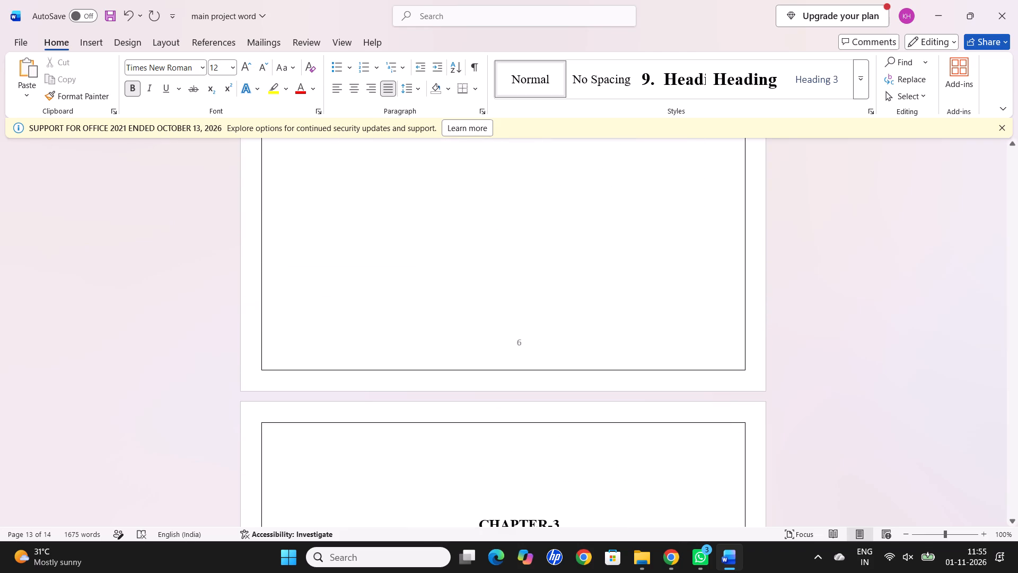
pyautogui.scroll(-1, 441, 442)
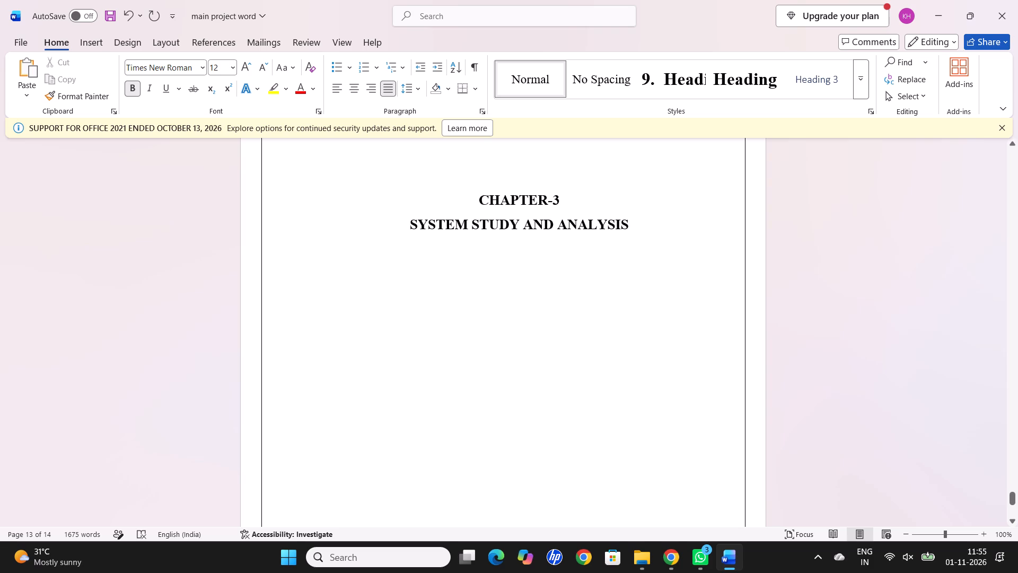
pyautogui.moveTo(382, 182); pyautogui.dragTo(617, 246)
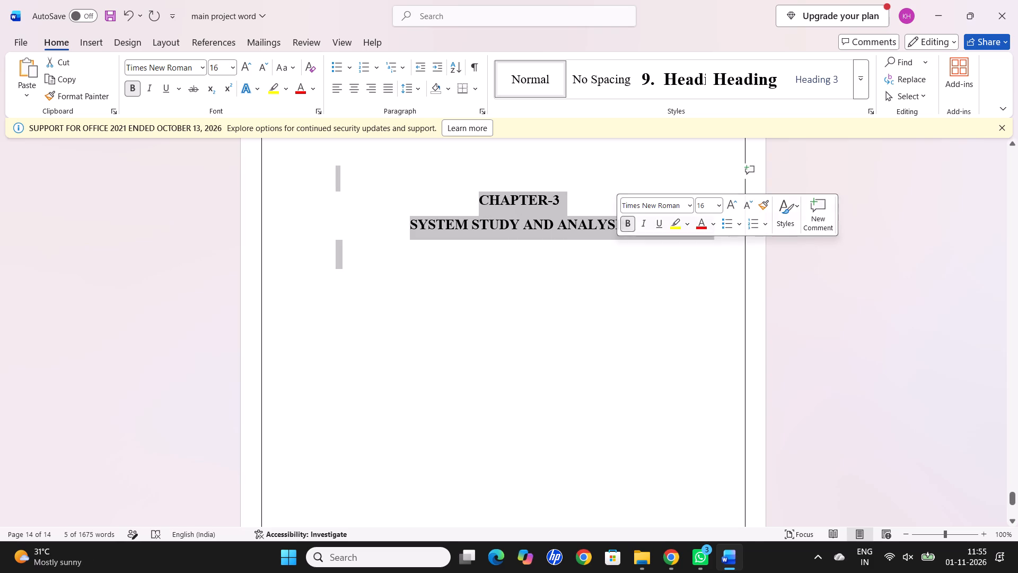
pyautogui.click(361, 91)
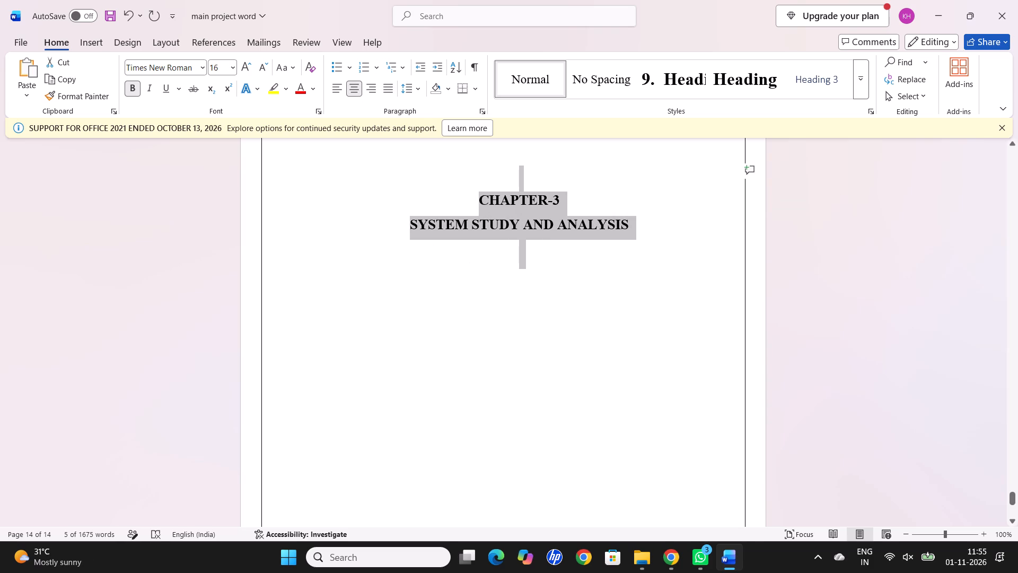
# Add eight blank lines above the "CHAPTER-3" line to move the title down towards the middle of its page.
pyautogui.click(461, 185)
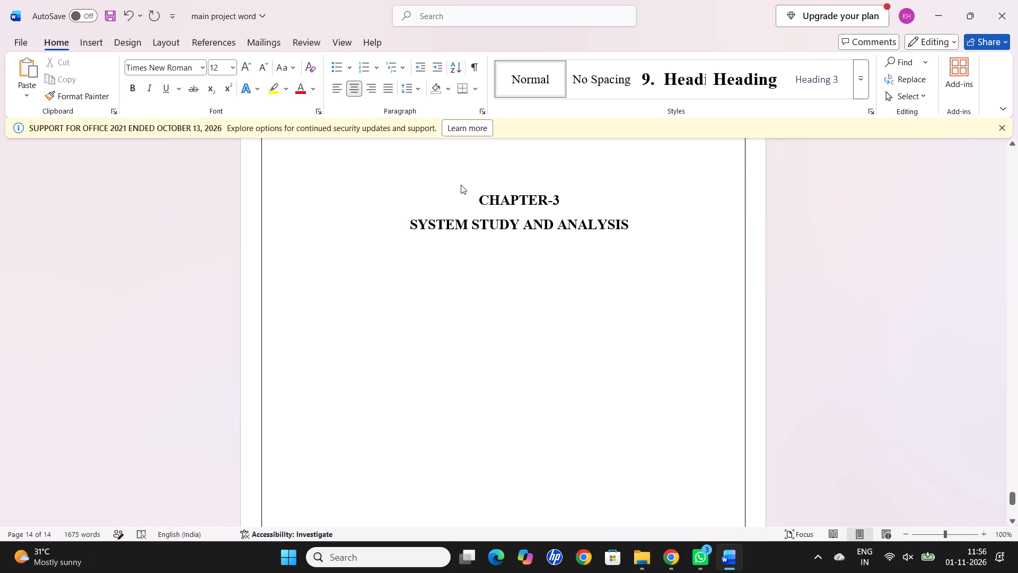
pyautogui.press('Return')
pyautogui.press('Return')
pyautogui.press('Return')
pyautogui.press('Return')
pyautogui.hscroll(1, 461, 185)
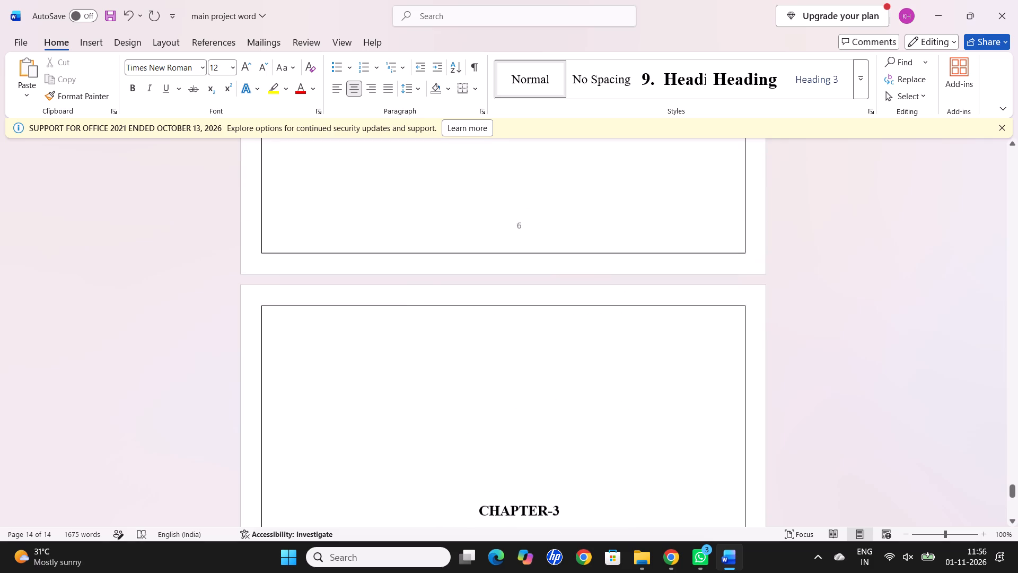
pyautogui.hscroll(1, 461, 185)
pyautogui.press('Return')
pyautogui.press('Return')
pyautogui.scroll(-1, 461, 185)
pyautogui.press('Return')
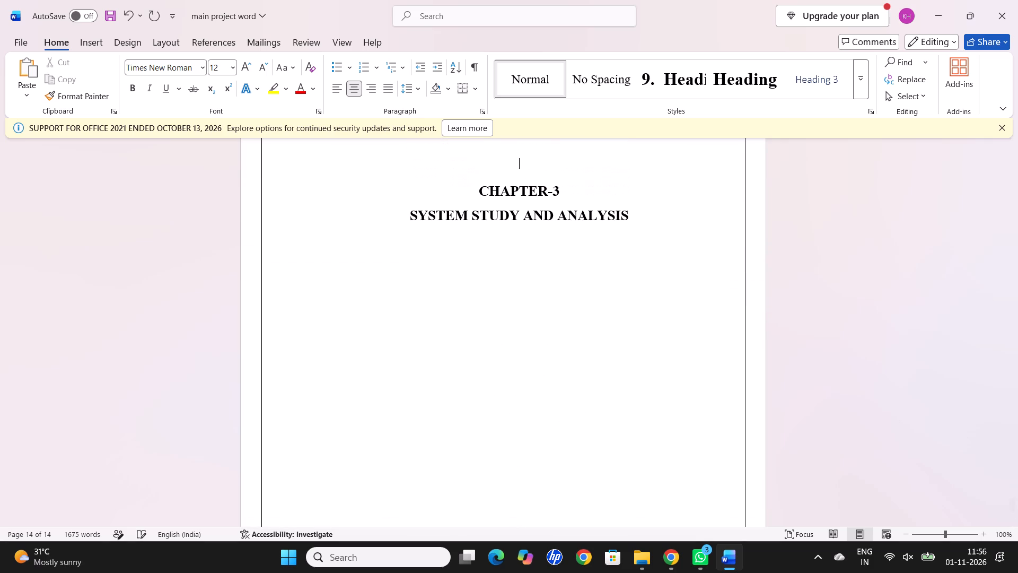
pyautogui.press('Return')
pyautogui.scroll(-1, 461, 185)
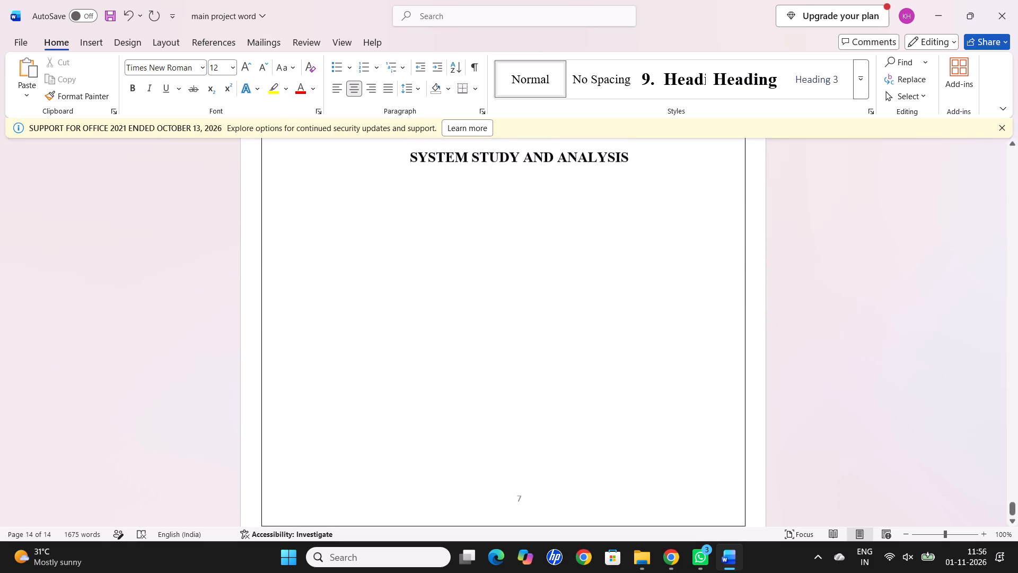
pyautogui.scroll(-3, 461, 185)
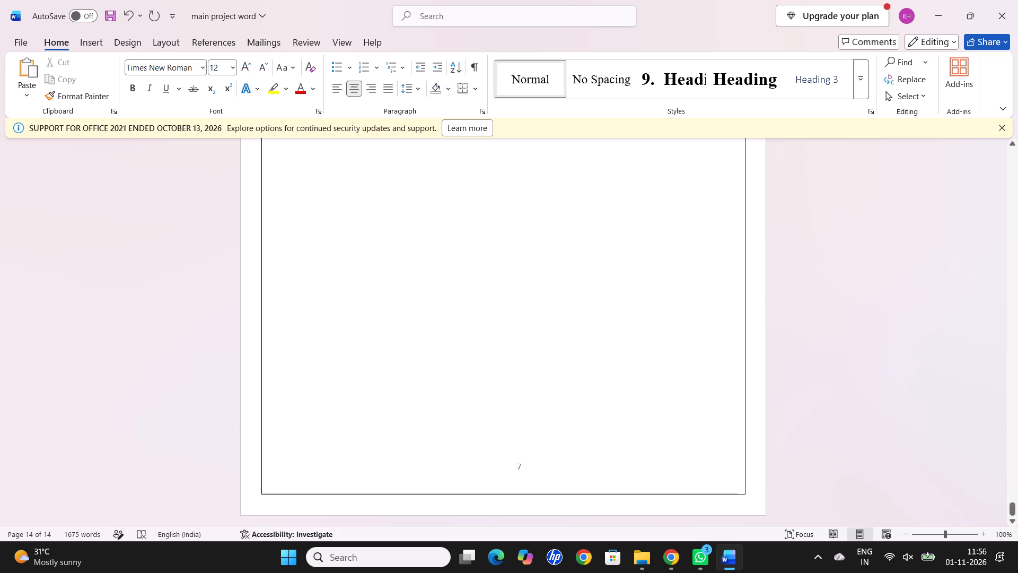
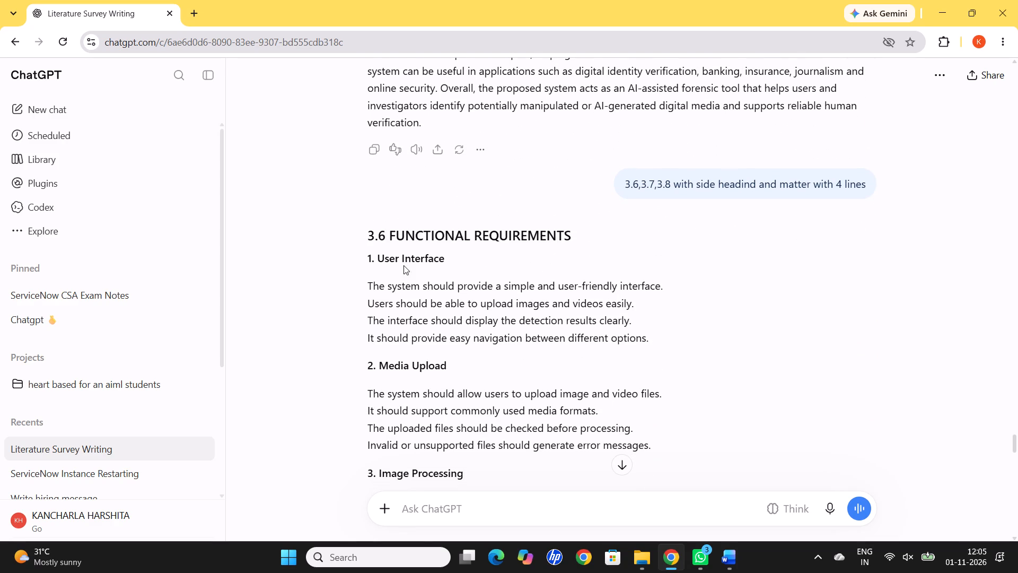
# Copy the full 3.6 to 3.8 answer from ChatGPT into the Word report, on a new line after the 3.5 paragraph.
pyautogui.moveTo(365, 231); pyautogui.dragTo(514, 497)
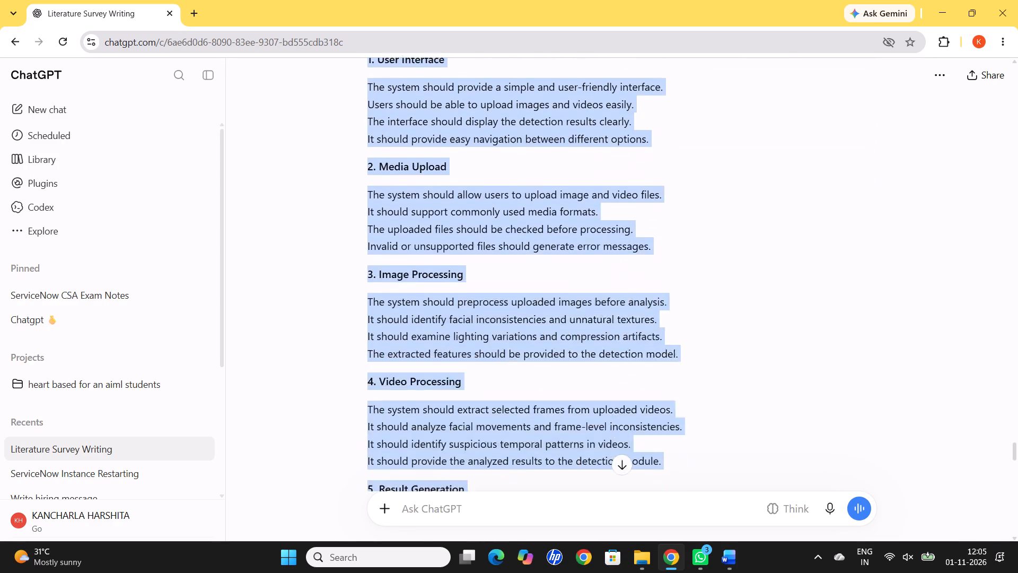
pyautogui.moveTo(514, 497); pyautogui.dragTo(515, 495)
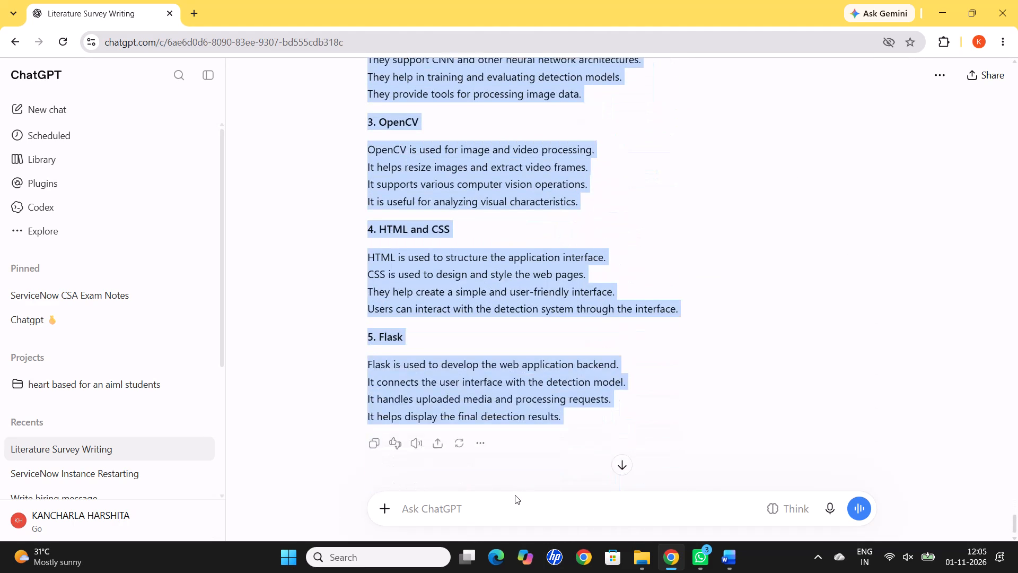
pyautogui.moveTo(515, 495); pyautogui.dragTo(537, 361)
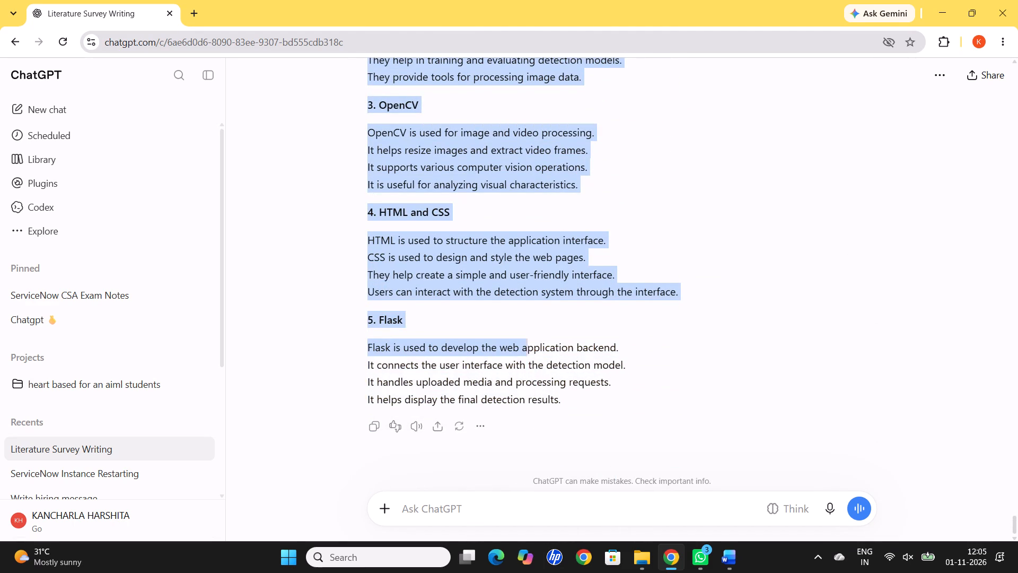
pyautogui.moveTo(537, 361); pyautogui.dragTo(598, 418)
pyautogui.hotkey('ctrl', 'c')
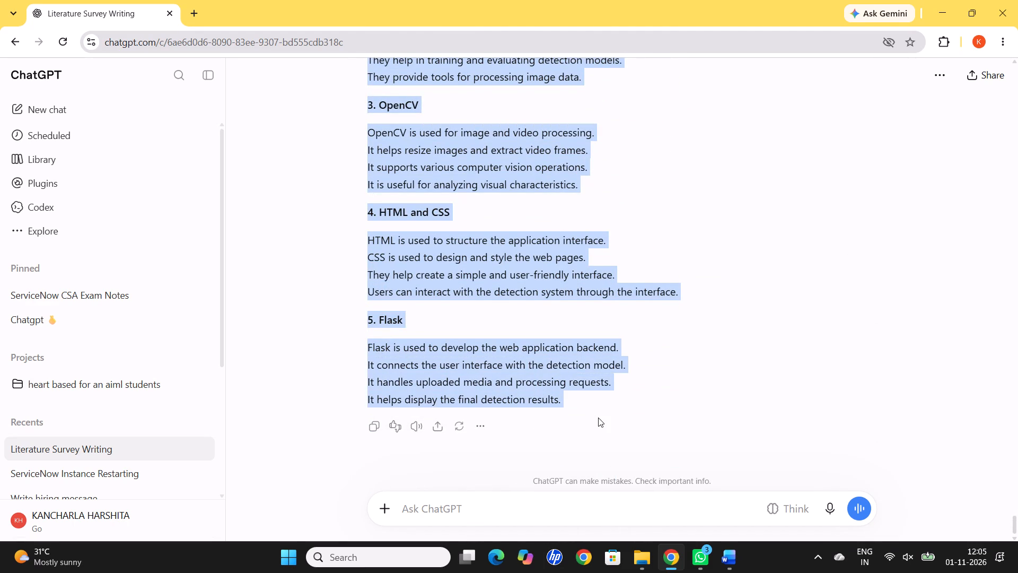
pyautogui.click(935, 5)
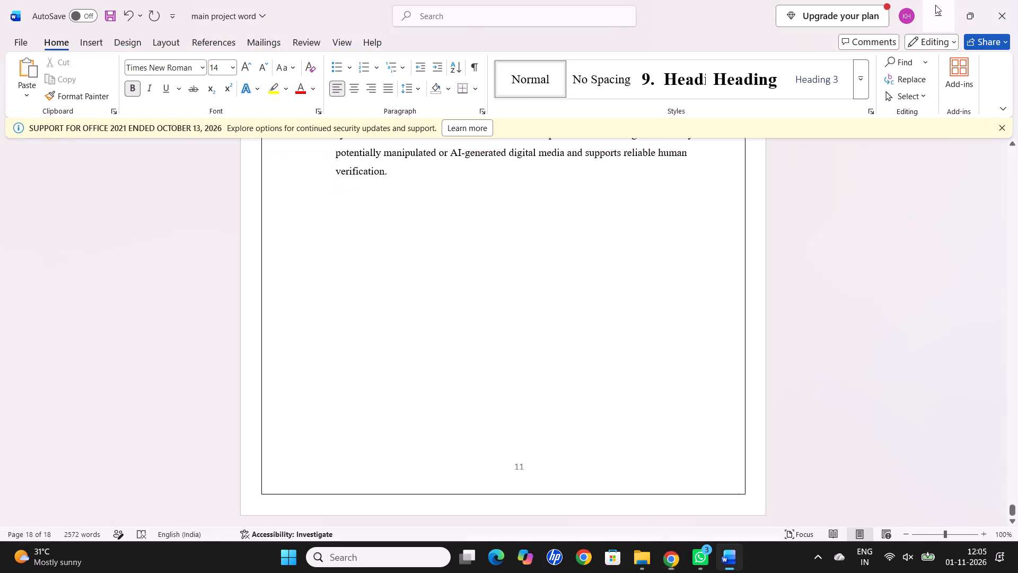
pyautogui.click(396, 175)
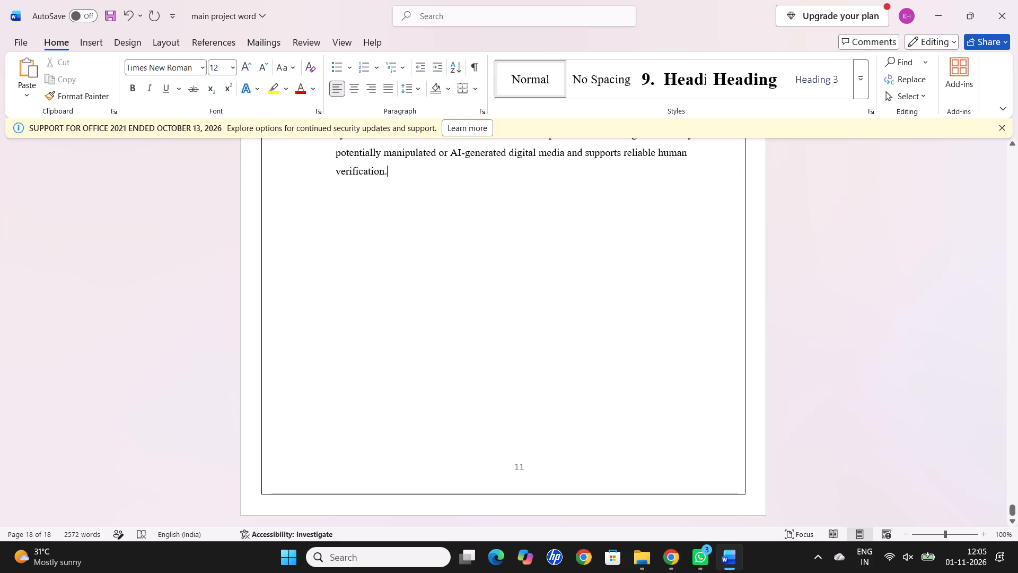
pyautogui.press('Return')
pyautogui.hotkey('ctrl', 'v')
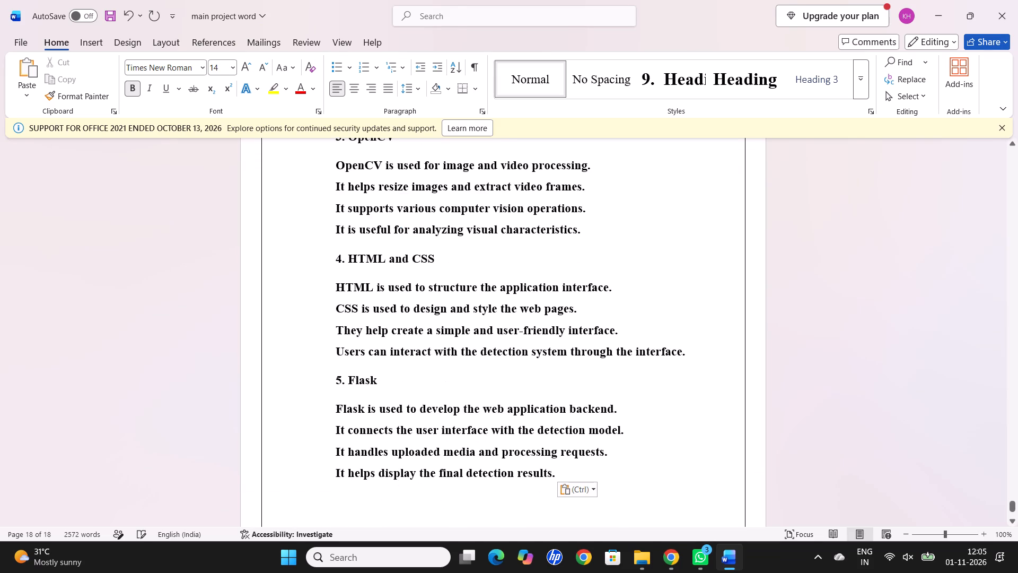
pyautogui.scroll(11, 375, 223)
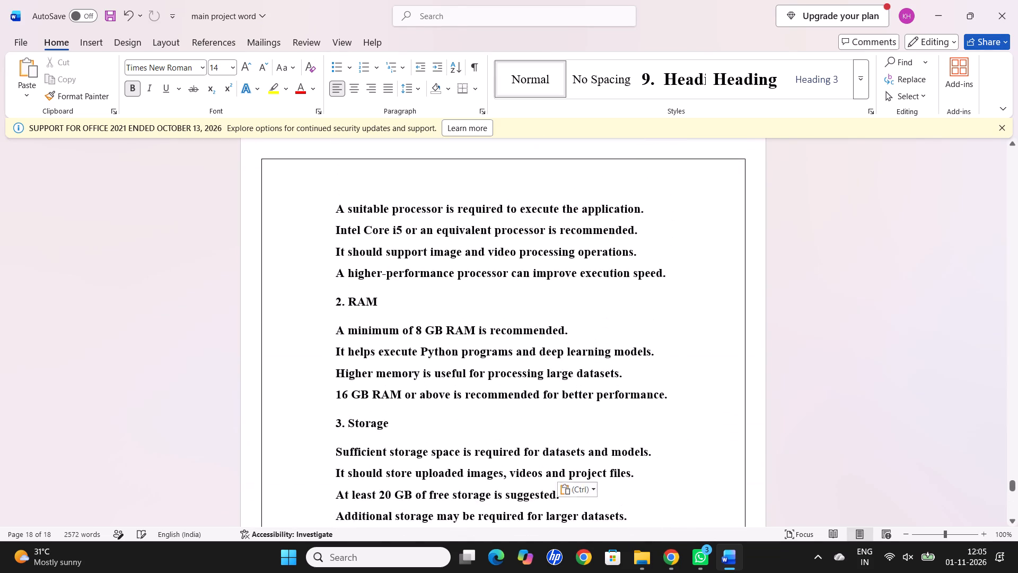
pyautogui.scroll(12, 375, 223)
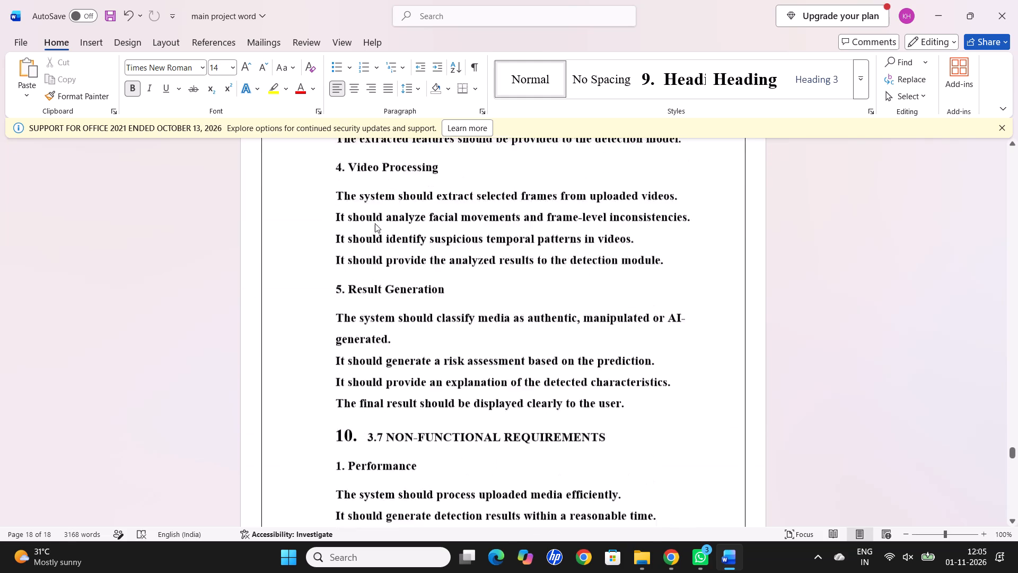
pyautogui.scroll(5, 375, 223)
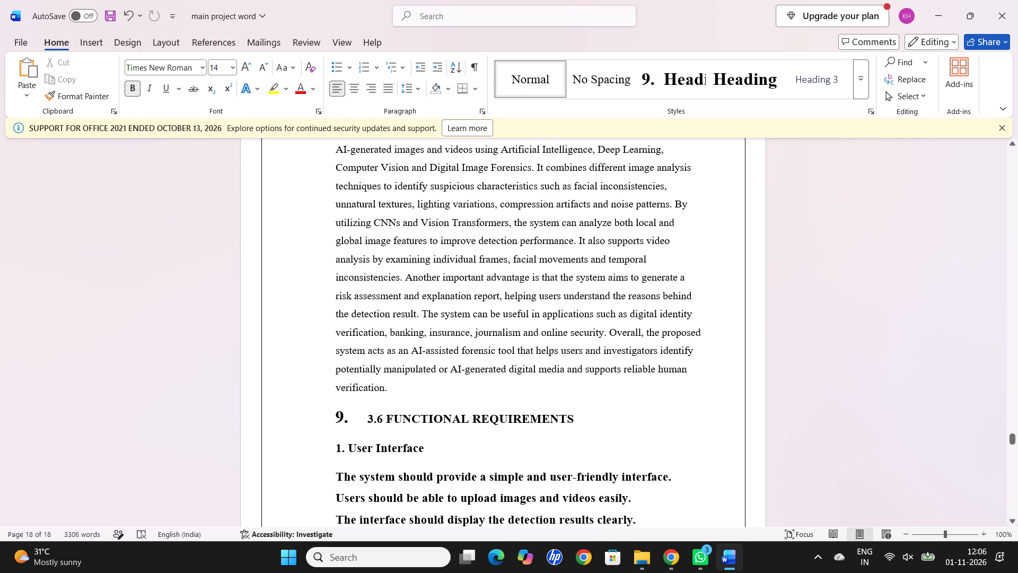
# Remove the automatic number 9 before the "3.6 FUNCTIONAL REQUIREMENTS" heading, keeping the heading on its own line below the 3.5 paragraph.
pyautogui.scroll(-1, 438, 368)
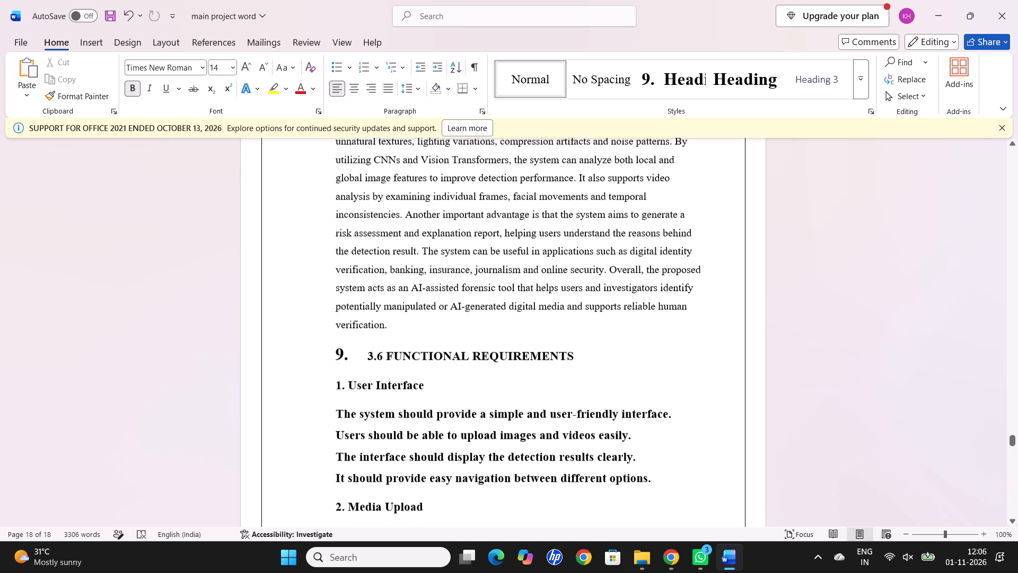
pyautogui.scroll(-1, 438, 368)
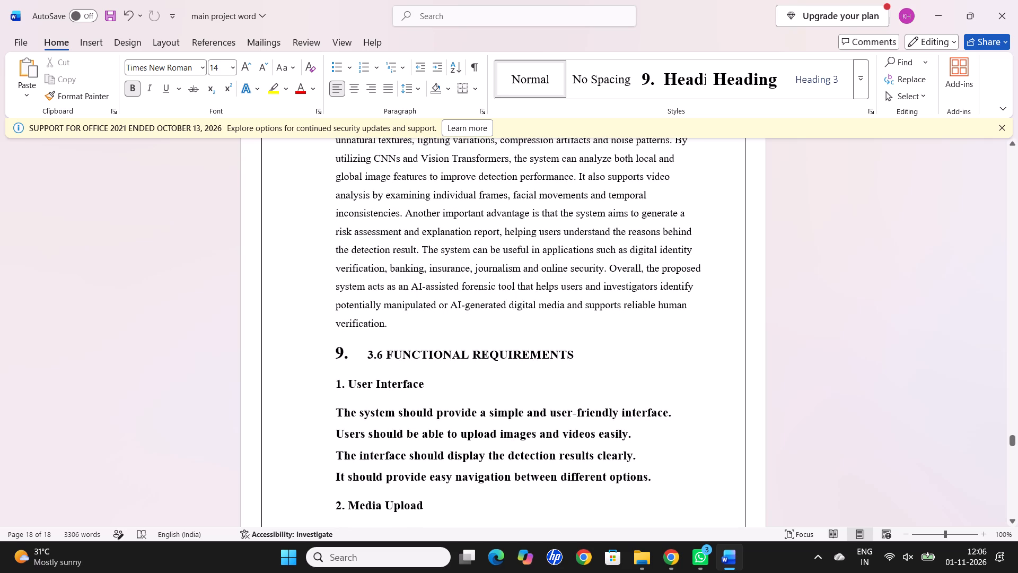
pyautogui.click(368, 353)
pyautogui.press('BackSpace')
pyautogui.press('BackSpace')
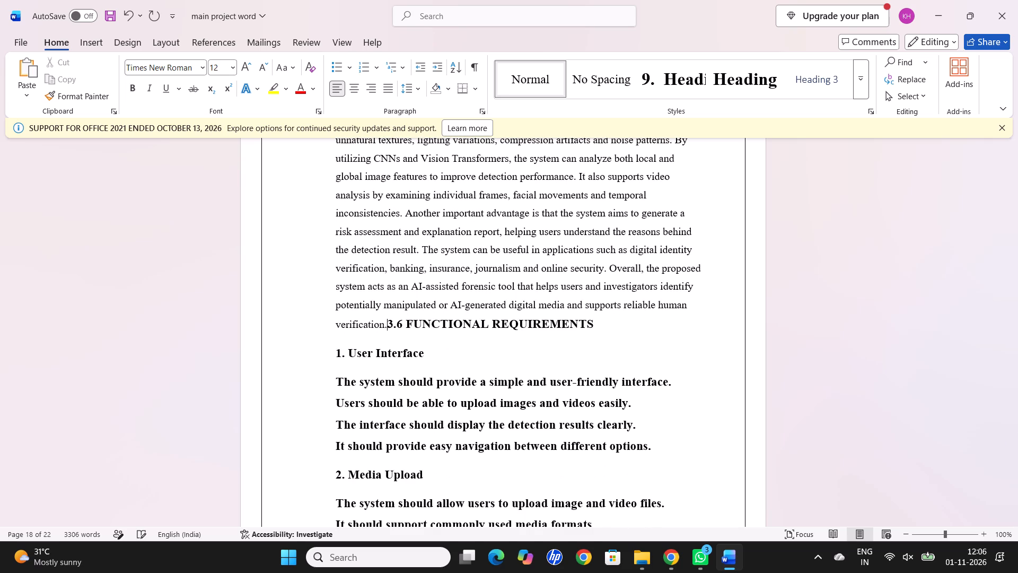
pyautogui.press('Return')
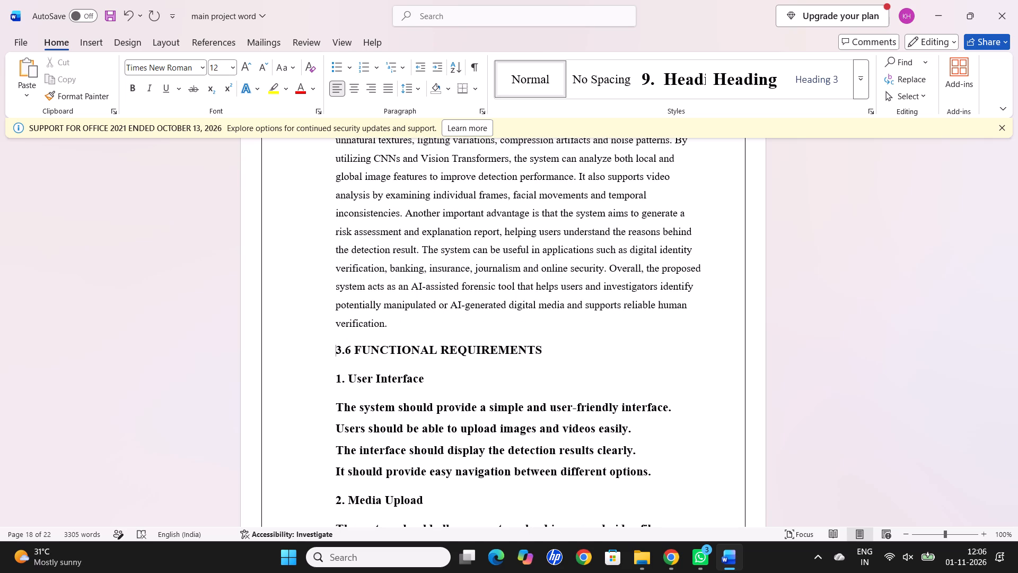
# Set the "1. User Interface" side heading under section 3.6 to font size 12.
pyautogui.moveTo(332, 348); pyautogui.dragTo(516, 367)
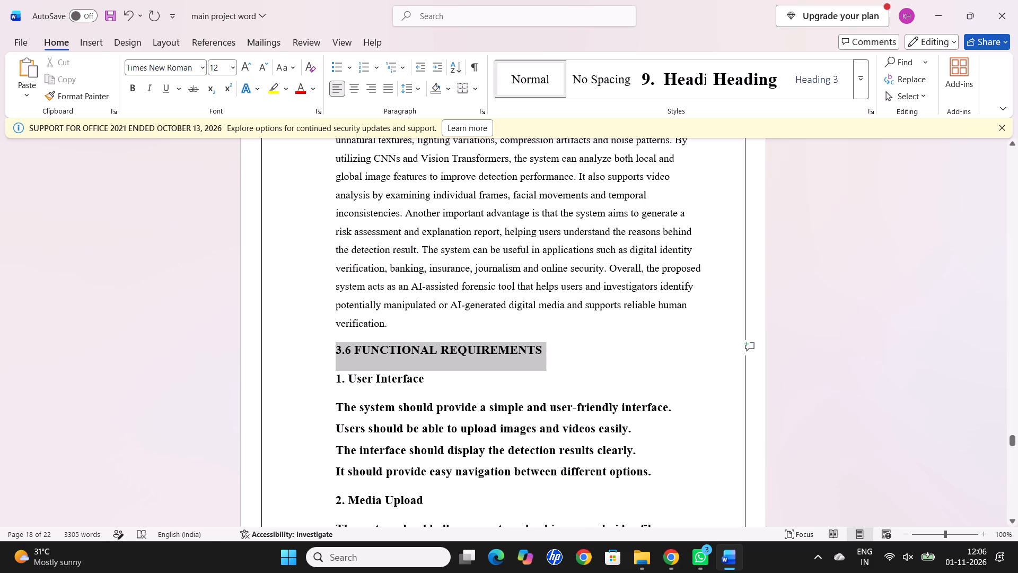
pyautogui.moveTo(516, 367); pyautogui.dragTo(517, 366)
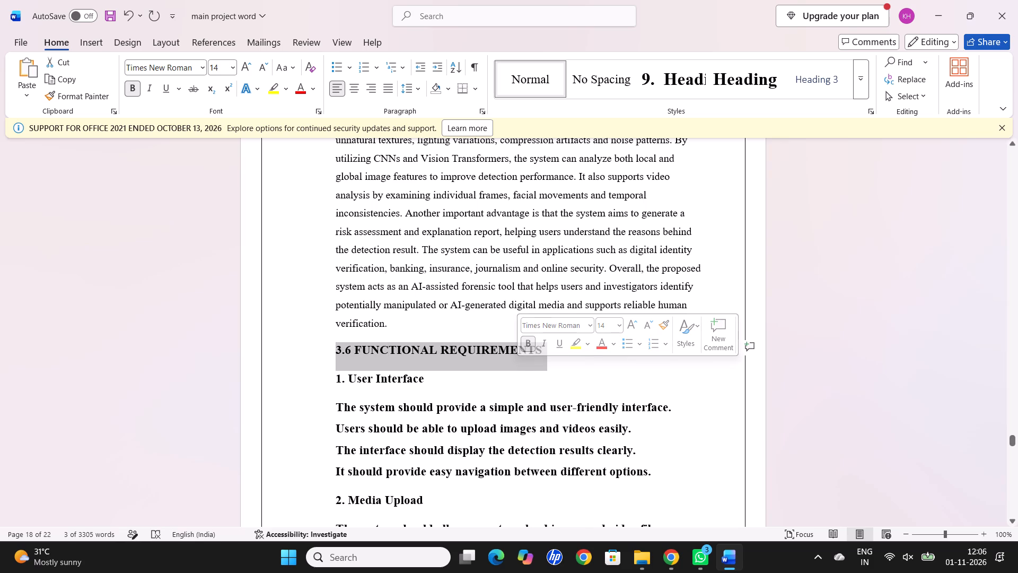
pyautogui.moveTo(424, 376); pyautogui.dragTo(331, 380)
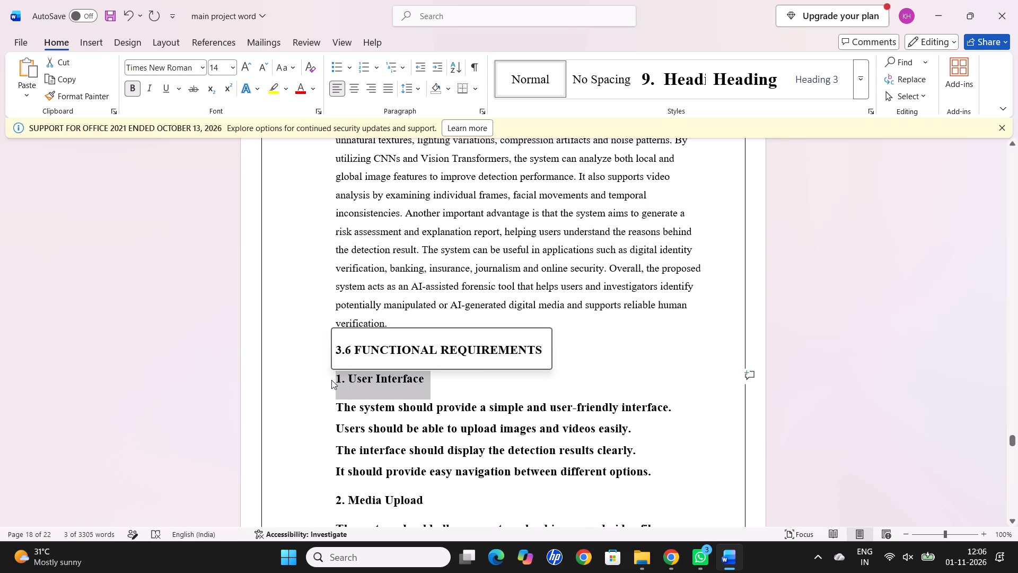
pyautogui.click(431, 342)
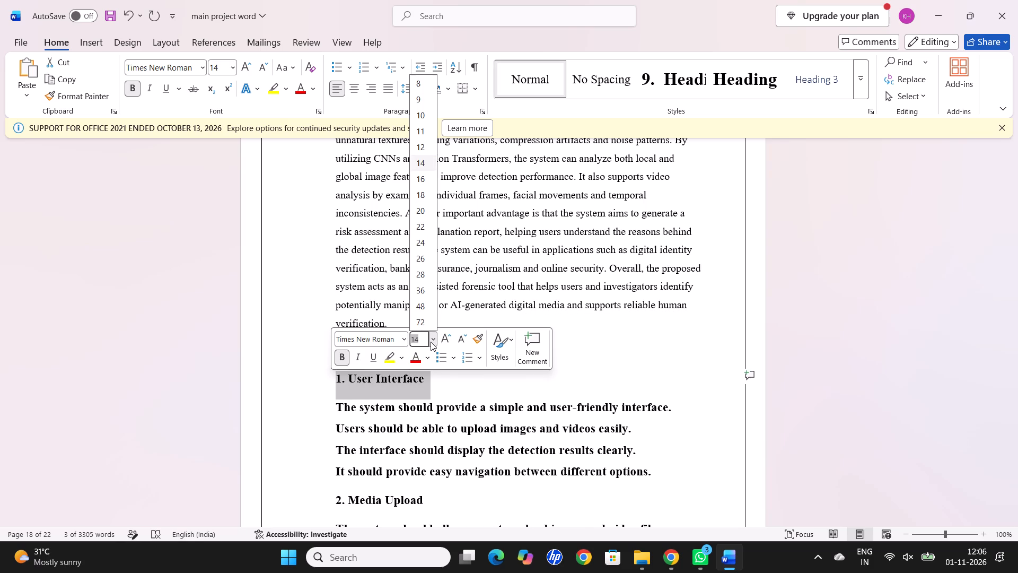
pyautogui.click(427, 143)
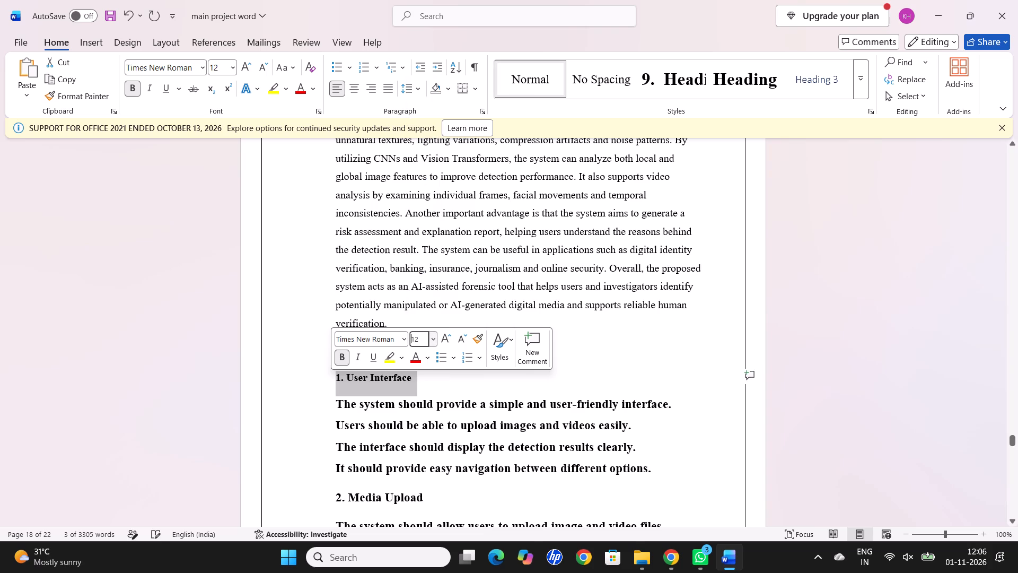
# Remove the bold from the four lines under "1. User Interface" and apply left alignment to them.
pyautogui.moveTo(335, 398); pyautogui.dragTo(661, 481)
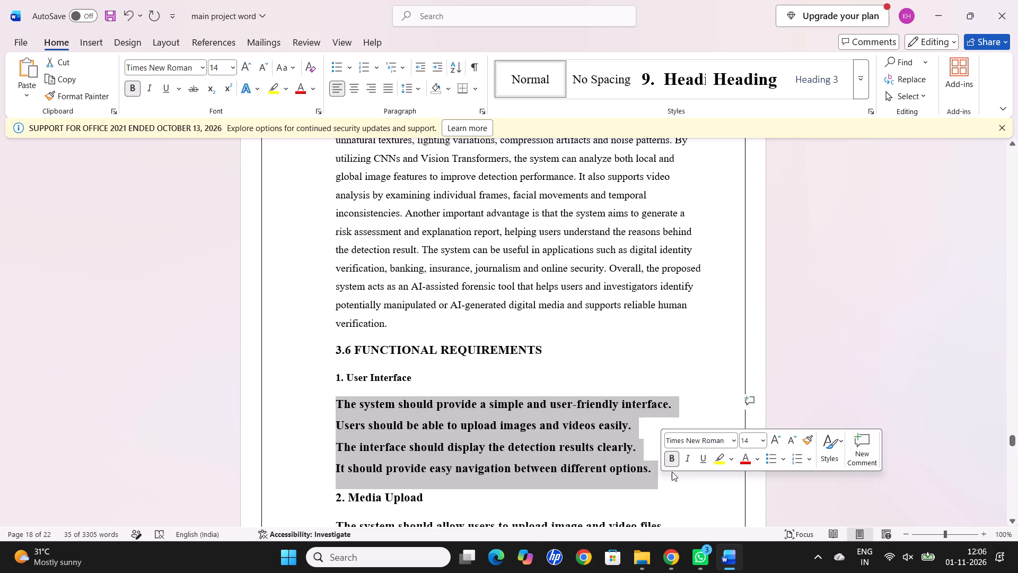
pyautogui.click(674, 463)
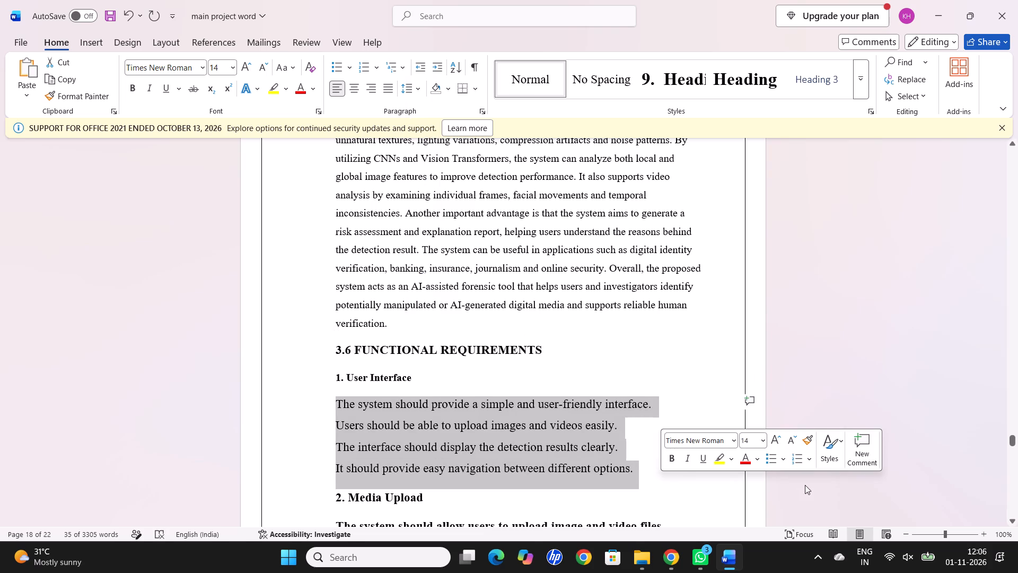
pyautogui.click(339, 93)
pyautogui.click(339, 83)
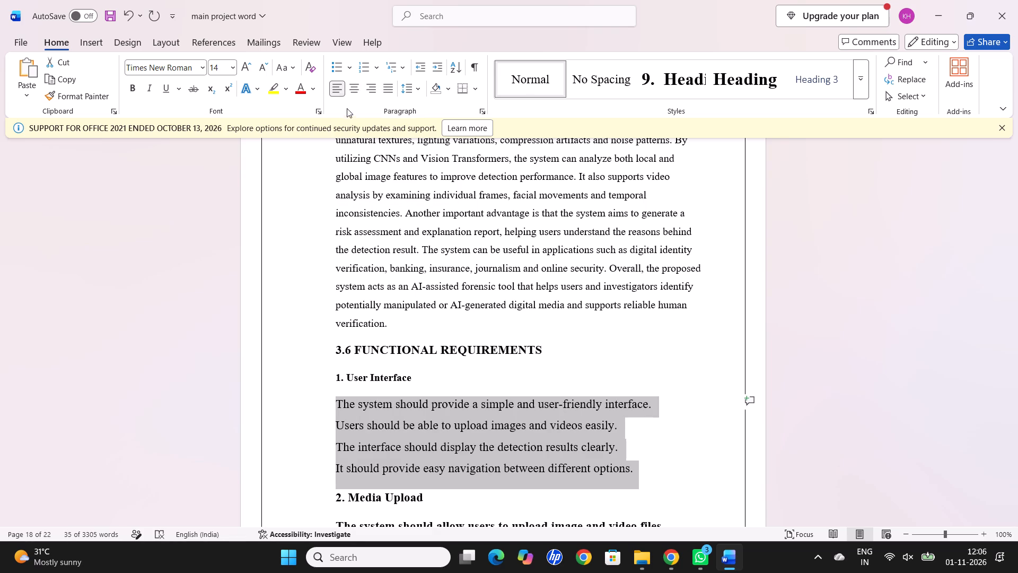
pyautogui.click(528, 328)
# Left-align the "[1].A Review of Deepfake and Its Detection: From Generative Adversarial Networks to Diffusion Models (2025)" heading in the earlier research-paper review.
pyautogui.scroll(3, 528, 328)
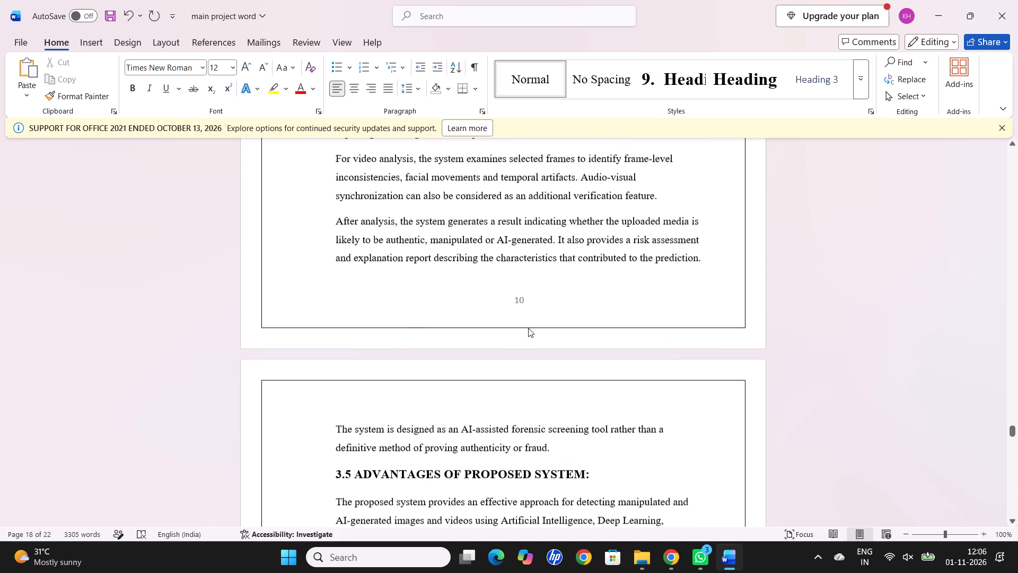
pyautogui.scroll(6, 528, 328)
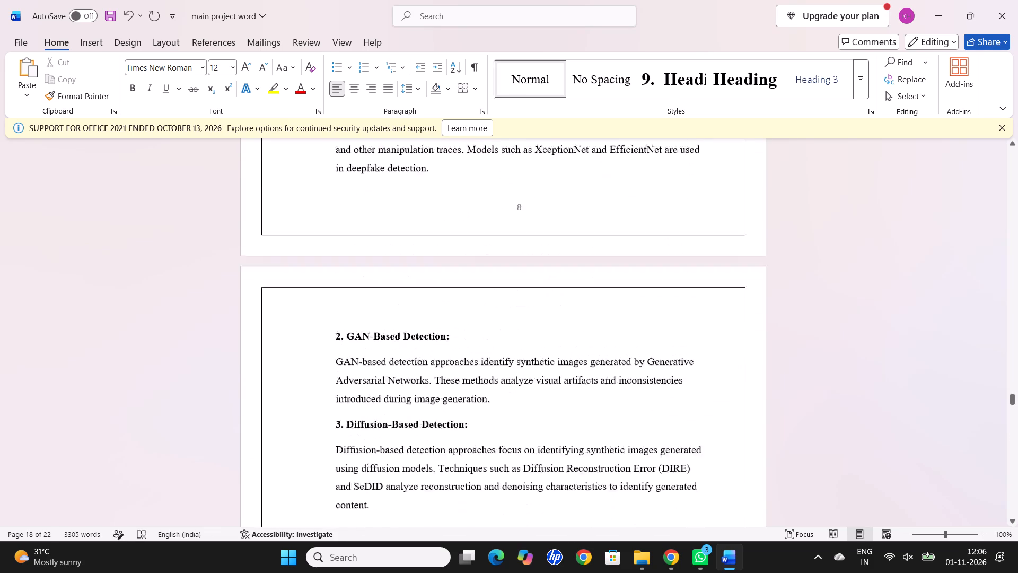
pyautogui.scroll(6, 528, 328)
pyautogui.scroll(-2, 528, 328)
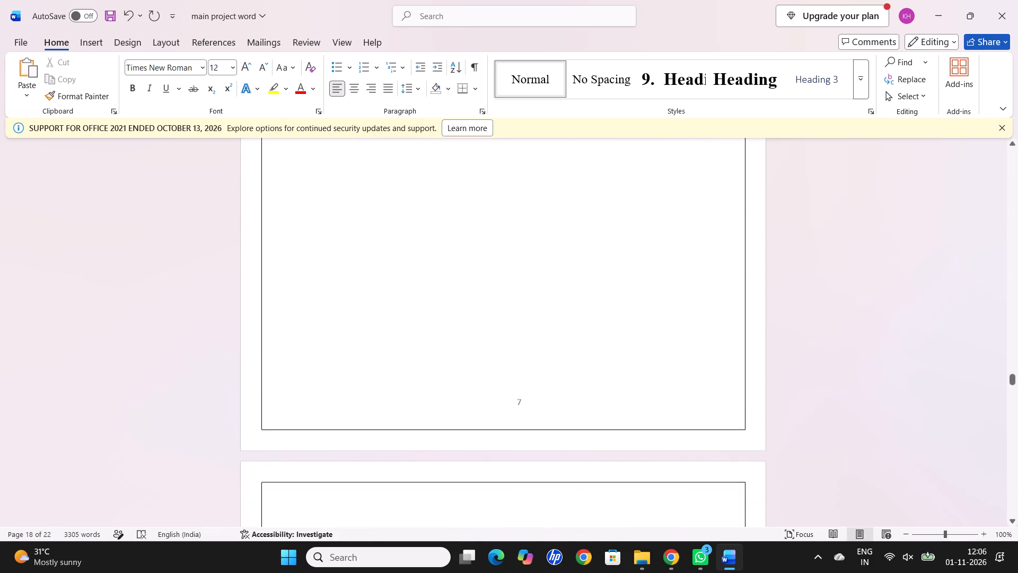
pyautogui.scroll(-7, 528, 328)
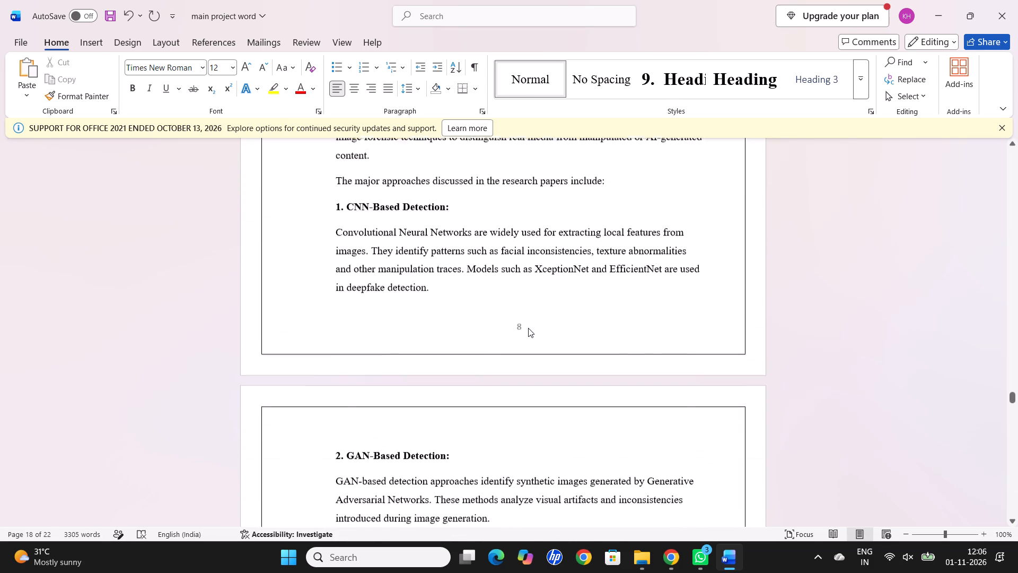
pyautogui.scroll(8, 528, 328)
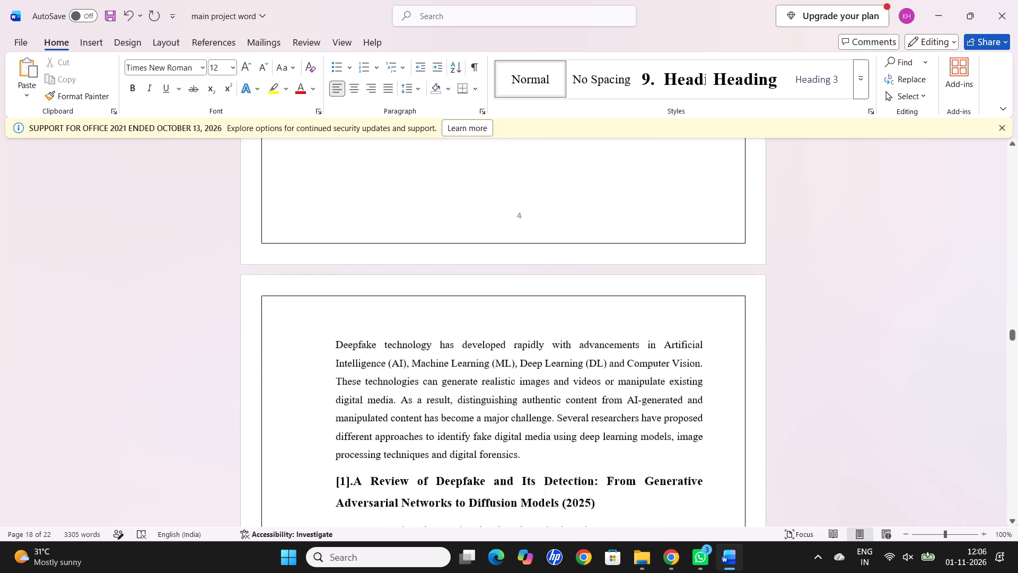
pyautogui.scroll(2, 528, 328)
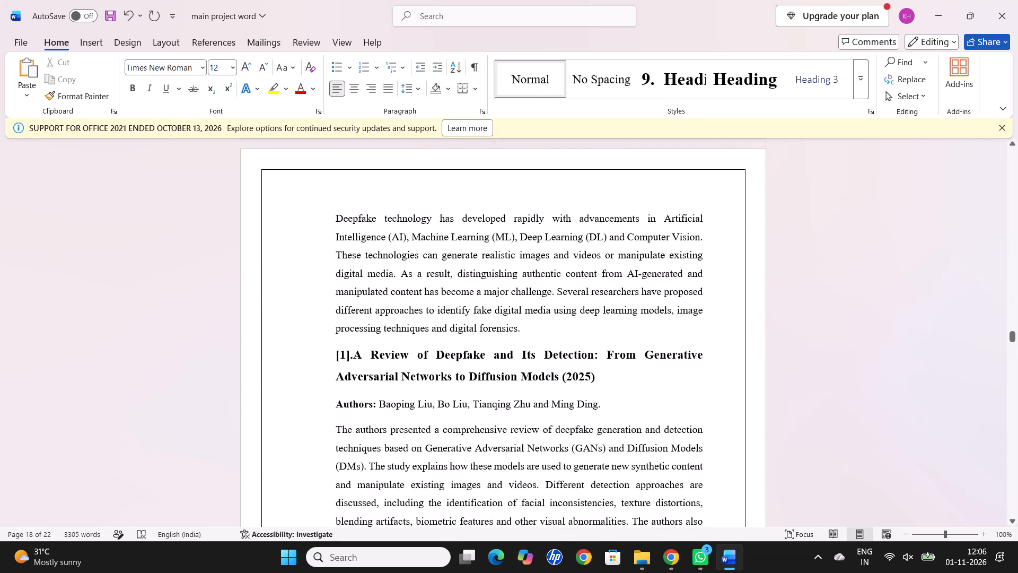
pyautogui.moveTo(335, 352); pyautogui.dragTo(594, 381)
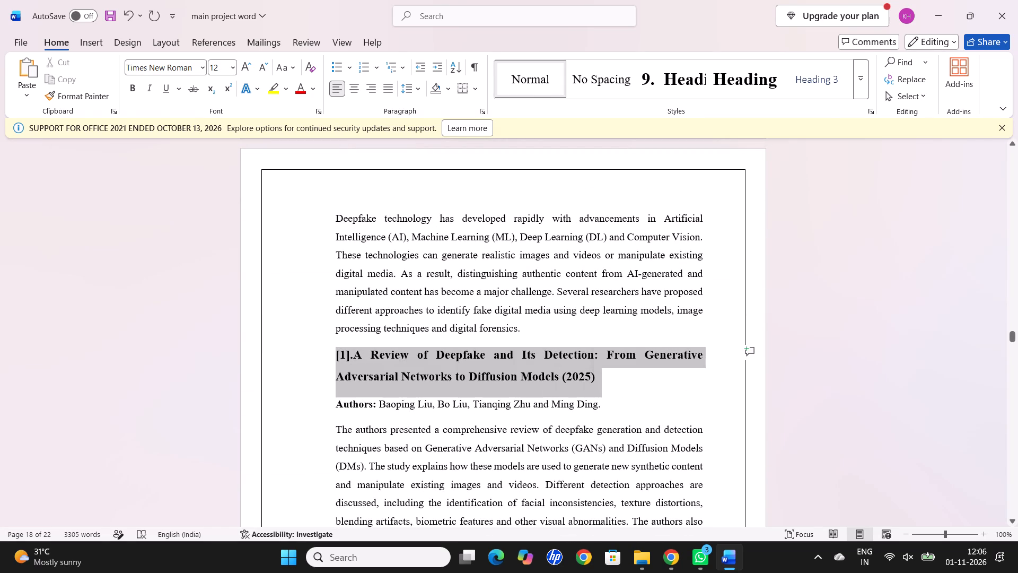
pyautogui.click(334, 88)
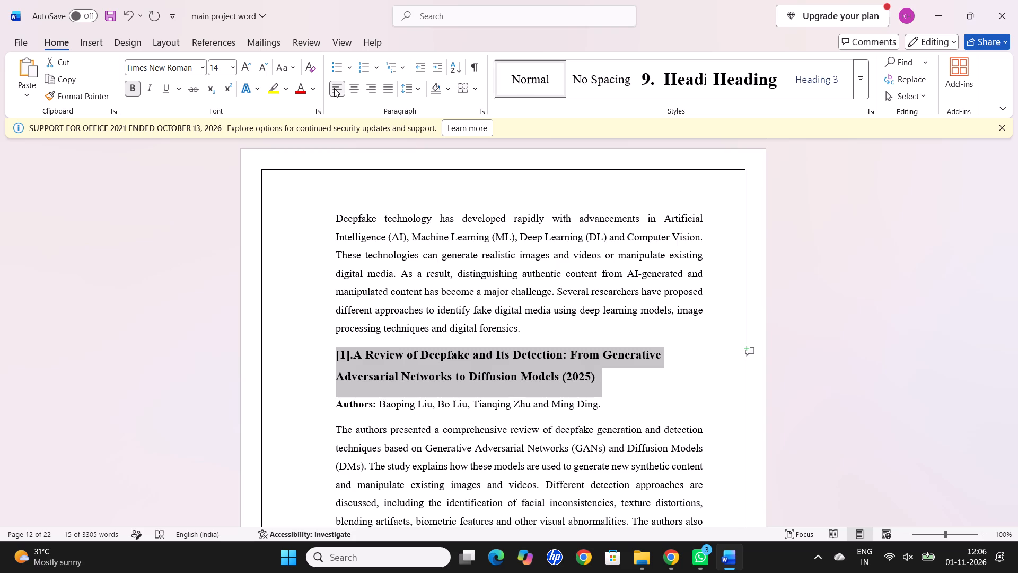
pyautogui.click(567, 320)
# Left-align the heading "2.2 Detecting Deepfakes Using Two-Stream Framework Based on EfficientNet and Vision Transformer (2026)".
pyautogui.scroll(-5, 567, 320)
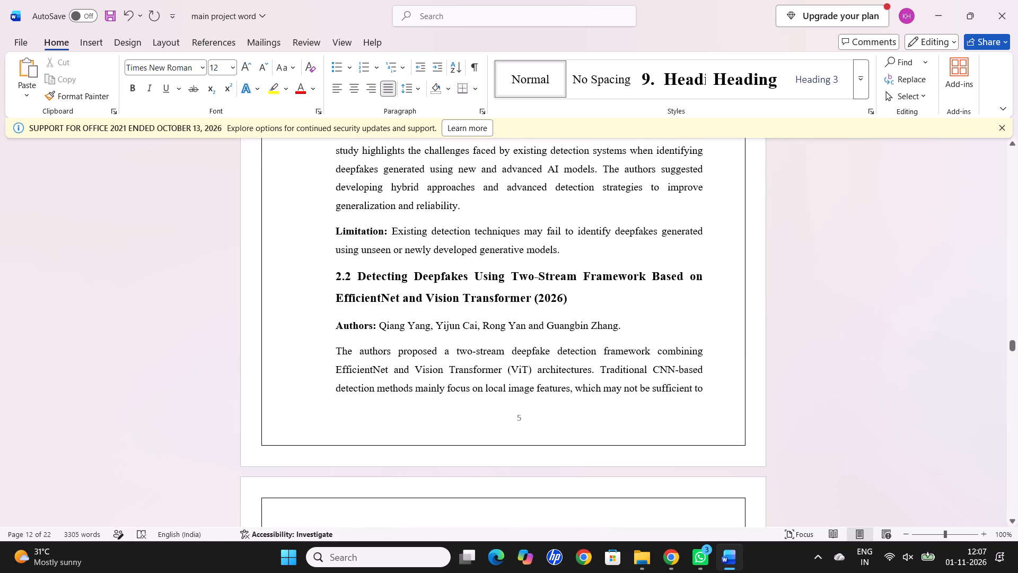
pyautogui.moveTo(332, 275); pyautogui.dragTo(537, 301)
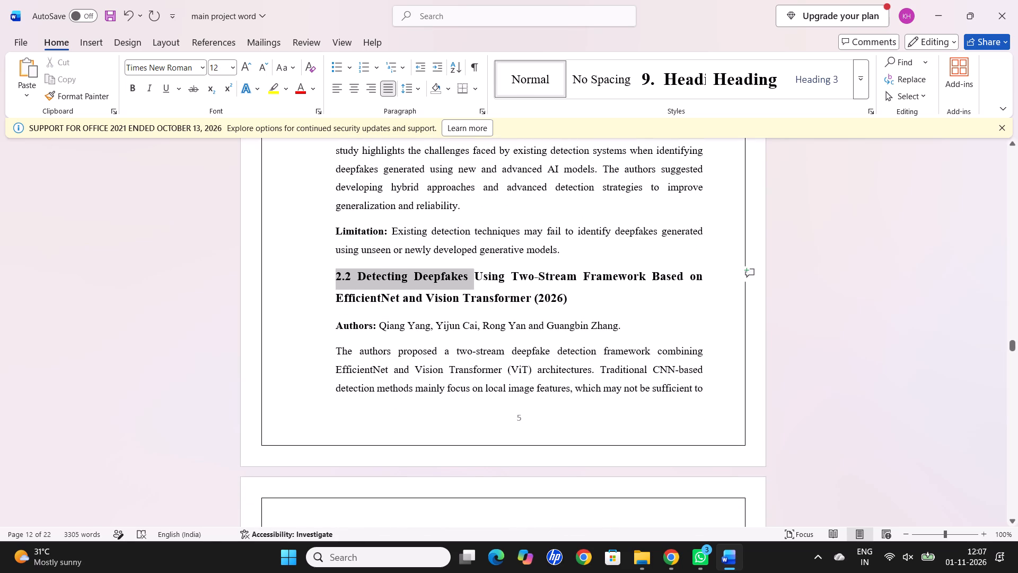
pyautogui.moveTo(537, 301); pyautogui.dragTo(572, 309)
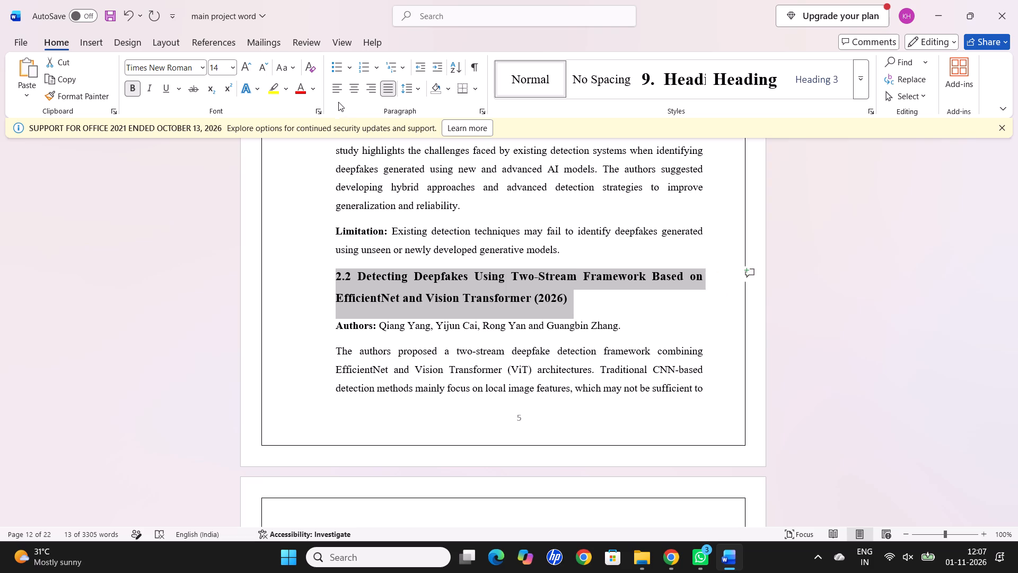
pyautogui.click(337, 95)
# Set the "2. Media Upload" side heading under section 3.6 to font size 12.
pyautogui.scroll(-1, 484, 373)
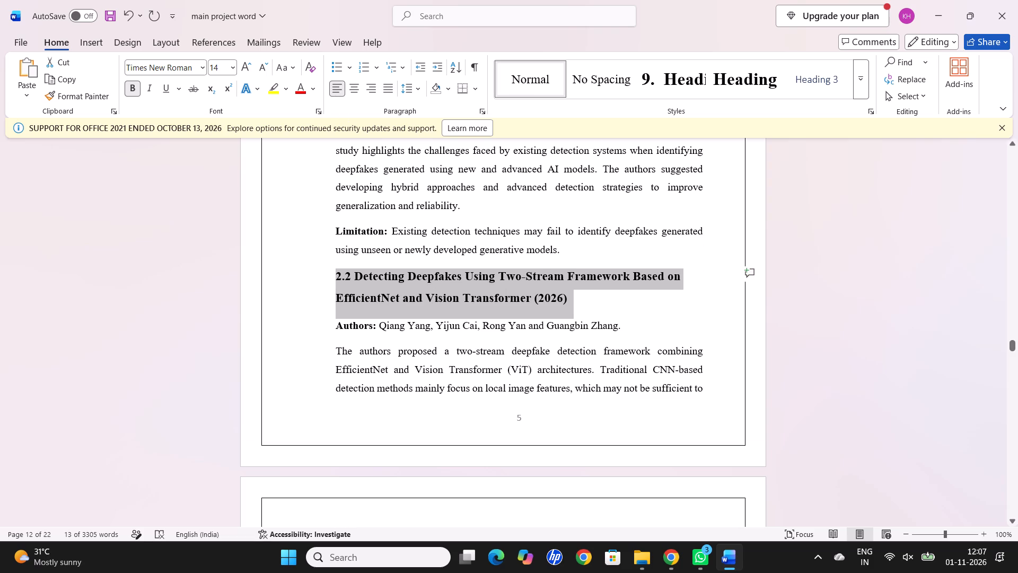
pyautogui.scroll(-10, 484, 373)
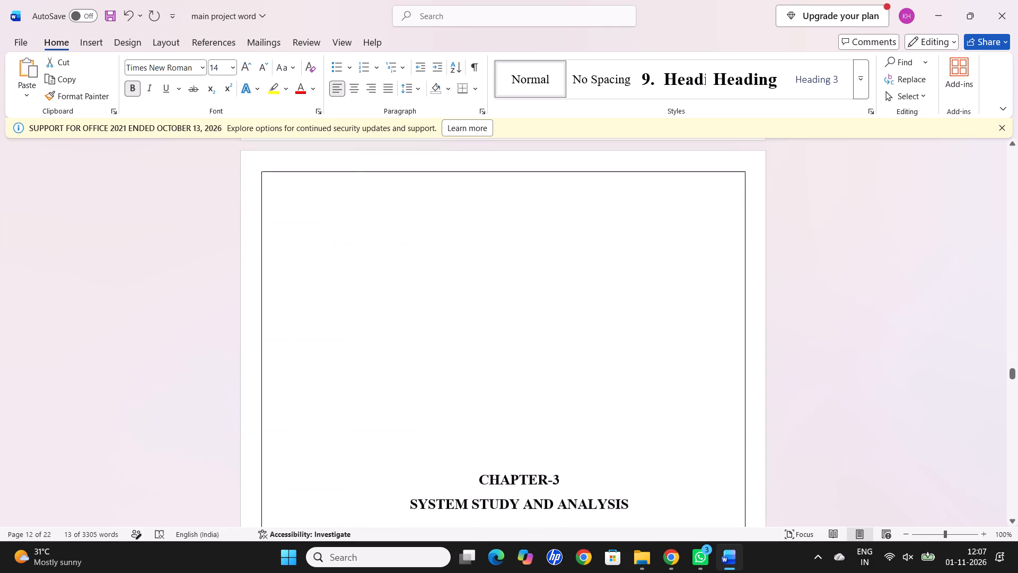
pyautogui.scroll(-6, 484, 373)
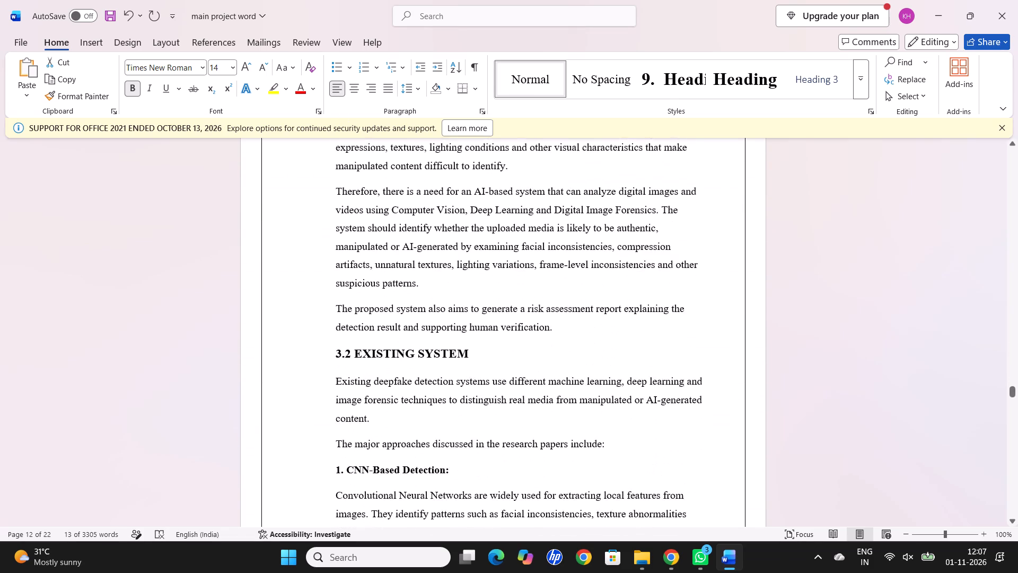
pyautogui.scroll(-3, 484, 373)
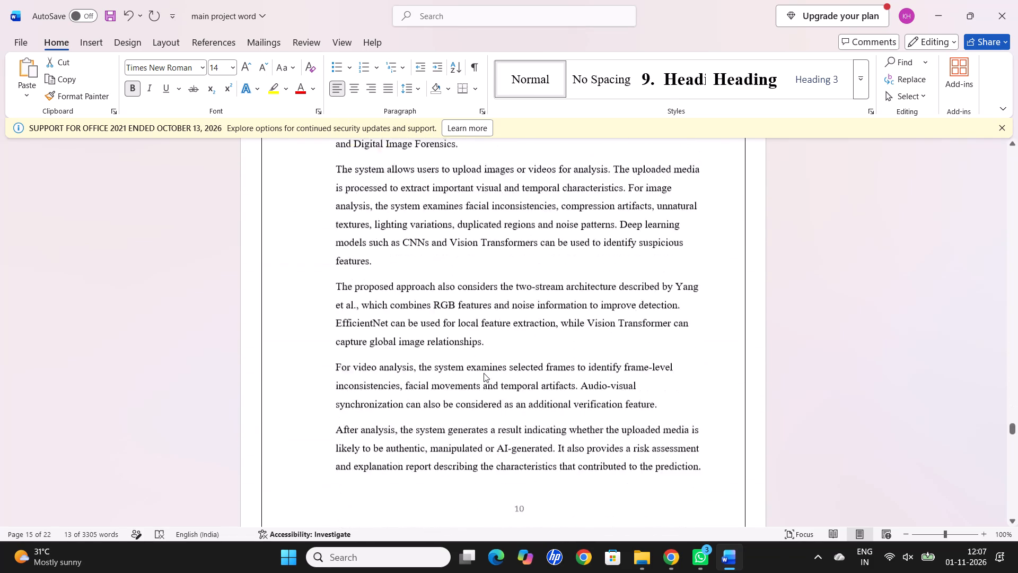
pyautogui.scroll(-3, 484, 373)
pyautogui.scroll(2, 484, 373)
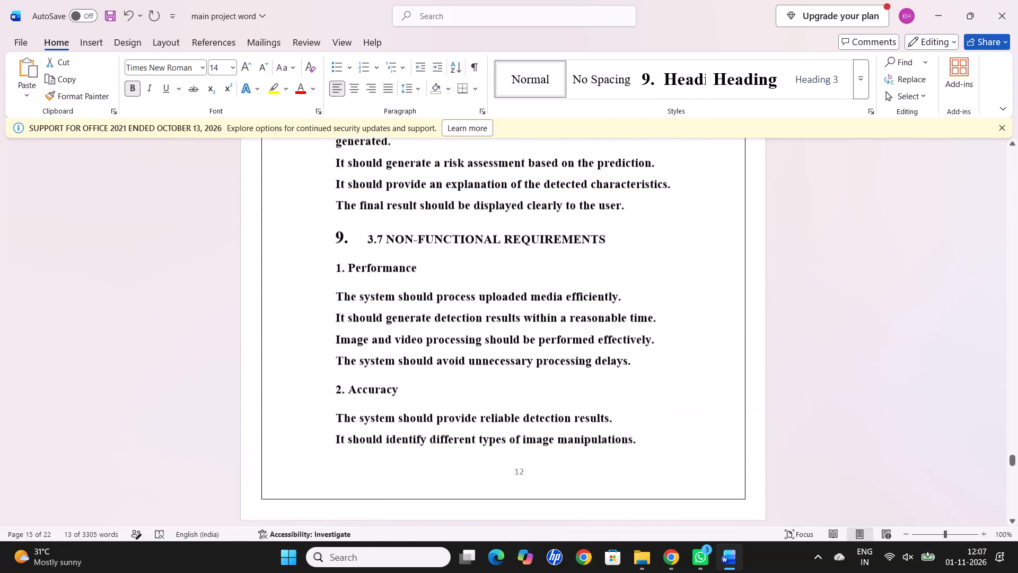
pyautogui.scroll(5, 484, 373)
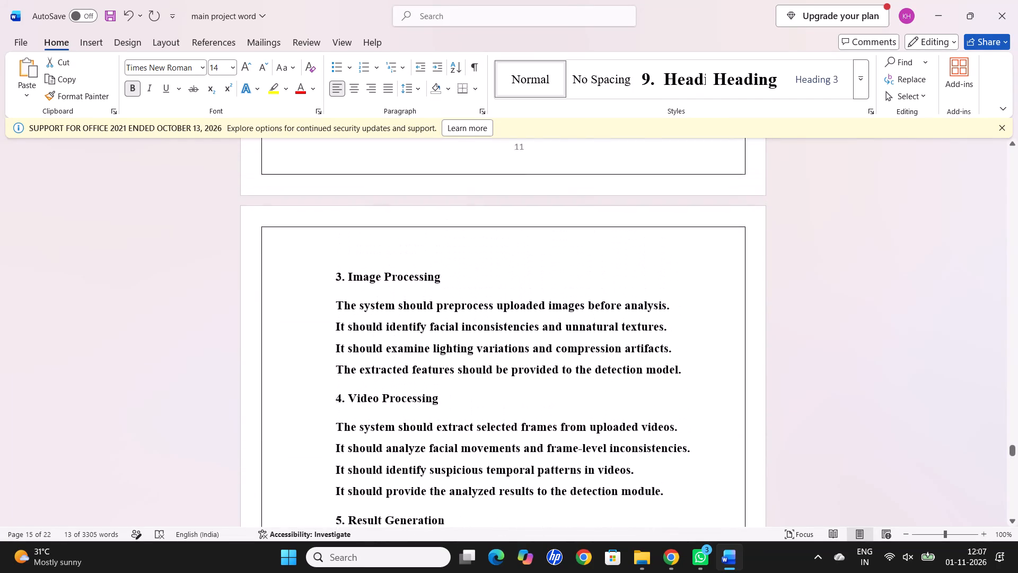
pyautogui.scroll(4, 484, 373)
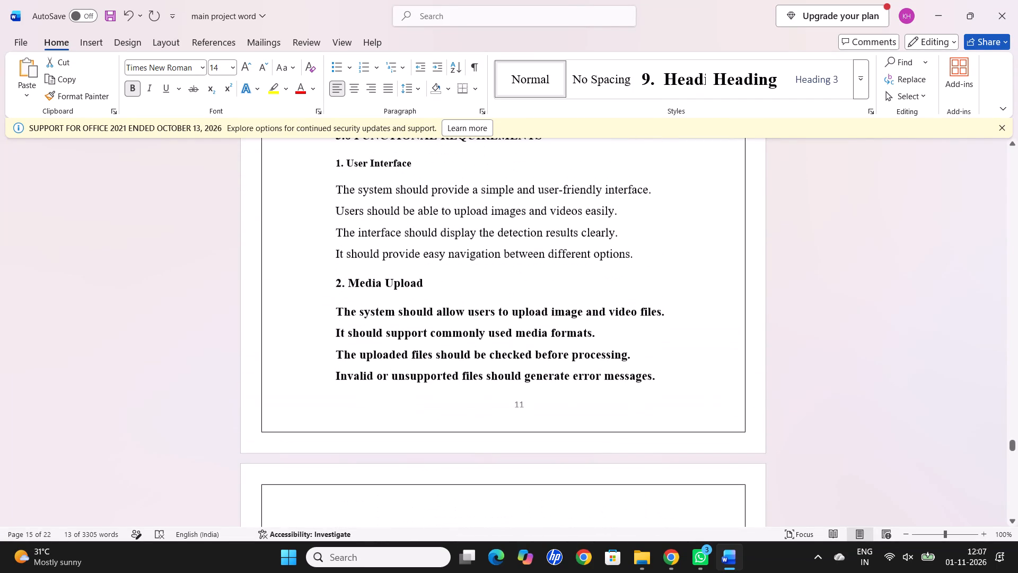
pyautogui.moveTo(336, 281); pyautogui.dragTo(405, 290)
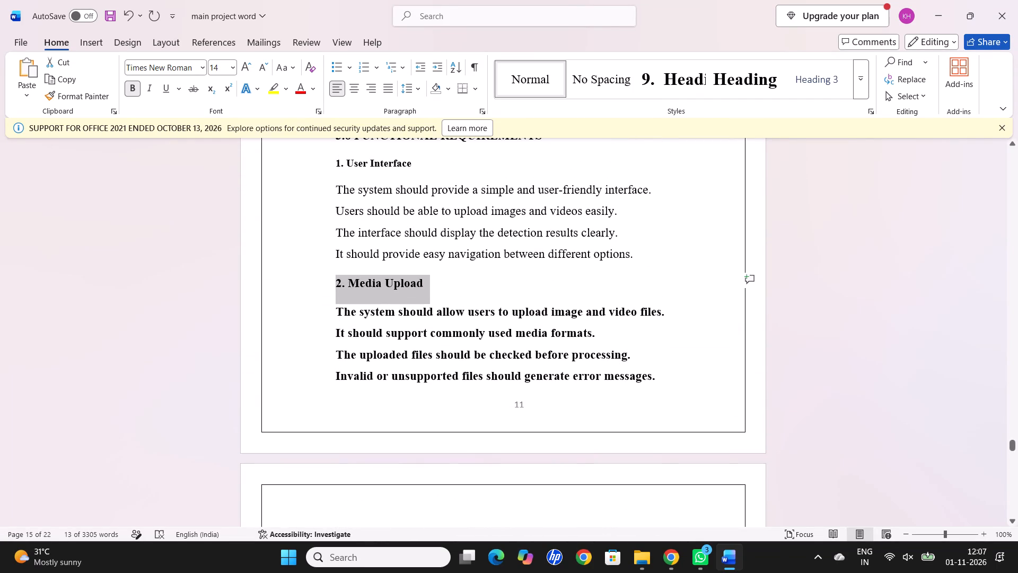
pyautogui.moveTo(405, 290); pyautogui.dragTo(414, 290)
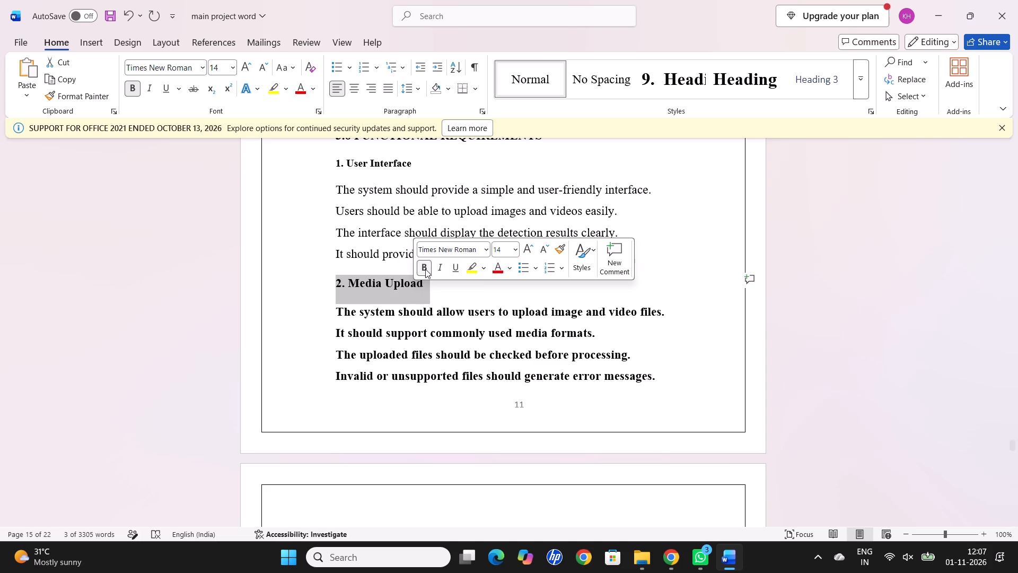
pyautogui.click(512, 249)
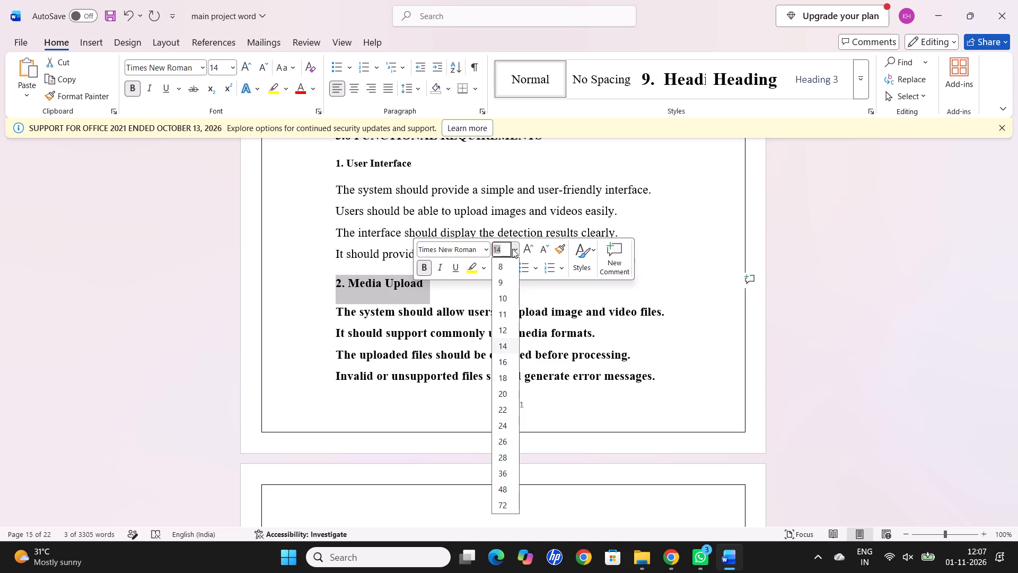
pyautogui.click(508, 333)
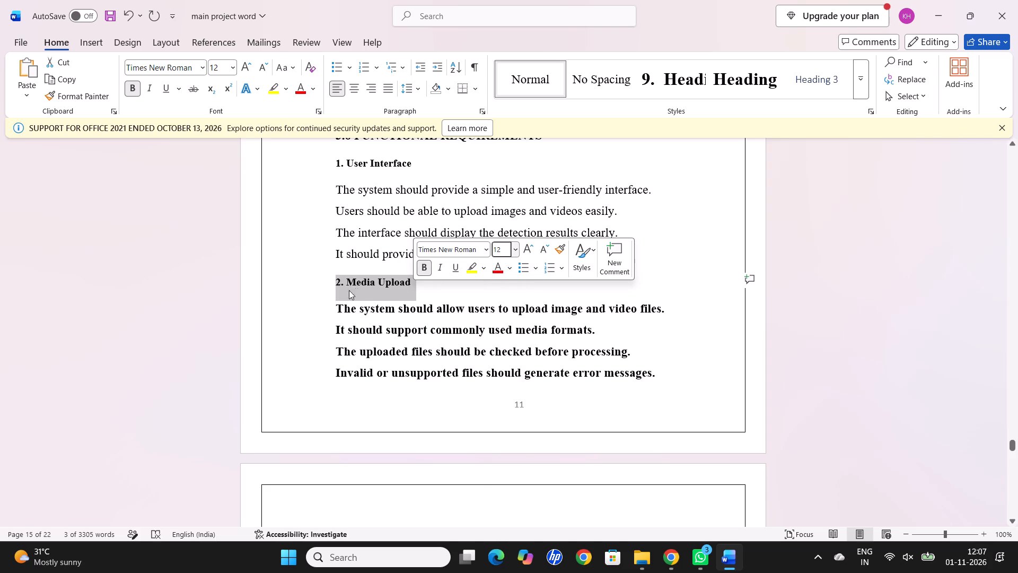
# Remove the bold from the four lines under "2. Media Upload" and set them to font size 12.
pyautogui.moveTo(333, 308); pyautogui.dragTo(614, 386)
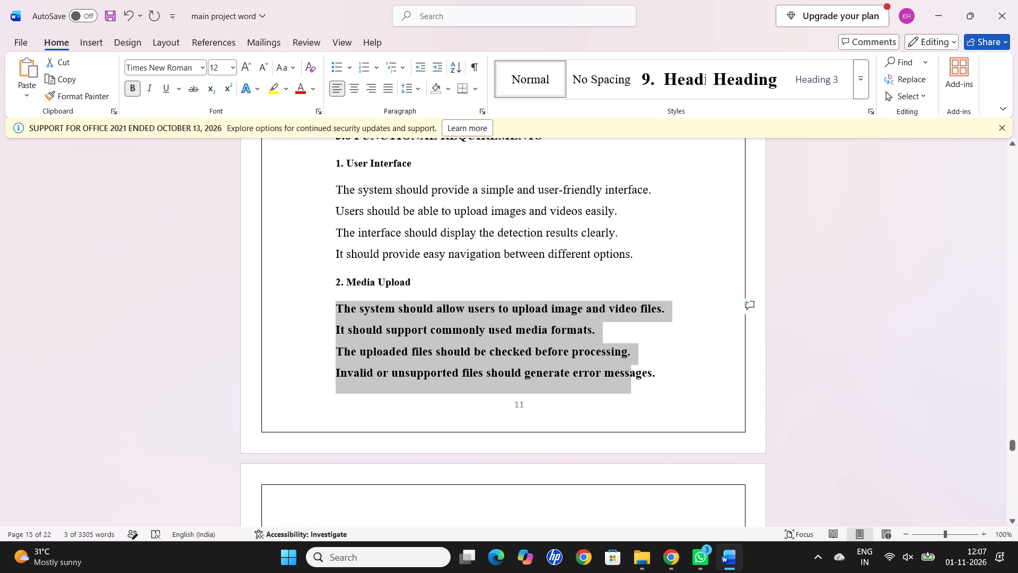
pyautogui.moveTo(614, 386); pyautogui.dragTo(690, 383)
pyautogui.click(700, 360)
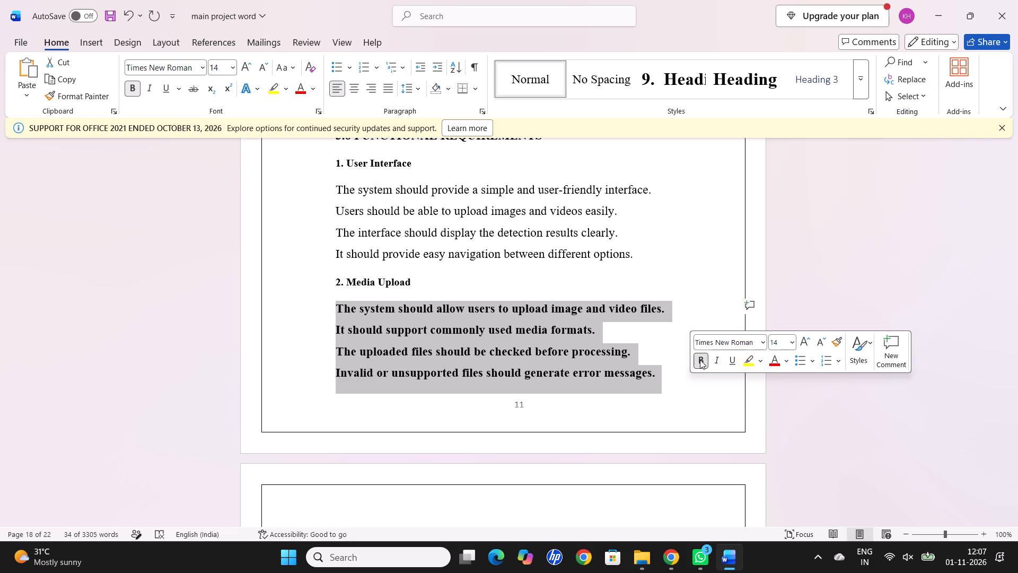
pyautogui.click(790, 337)
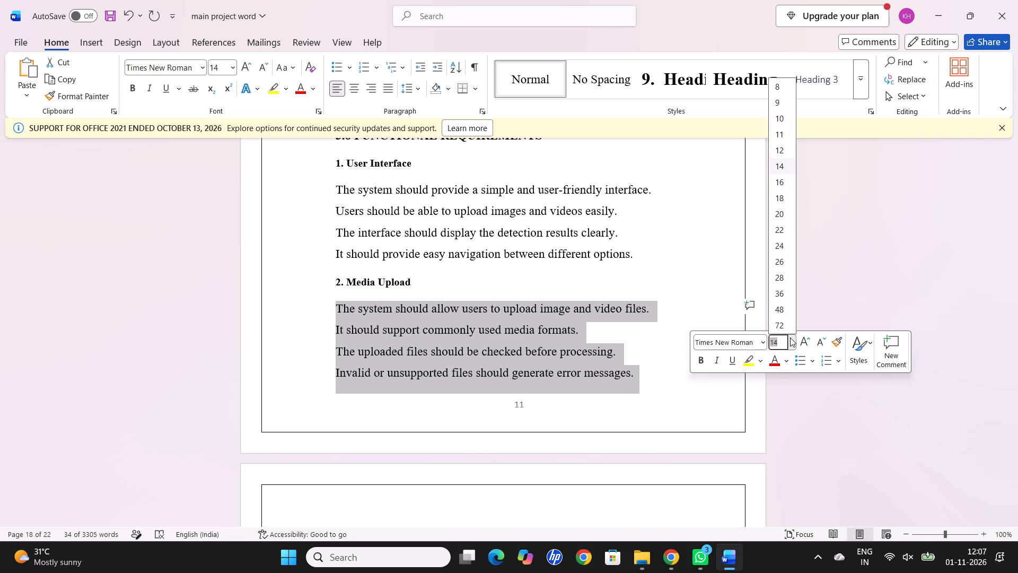
pyautogui.click(777, 153)
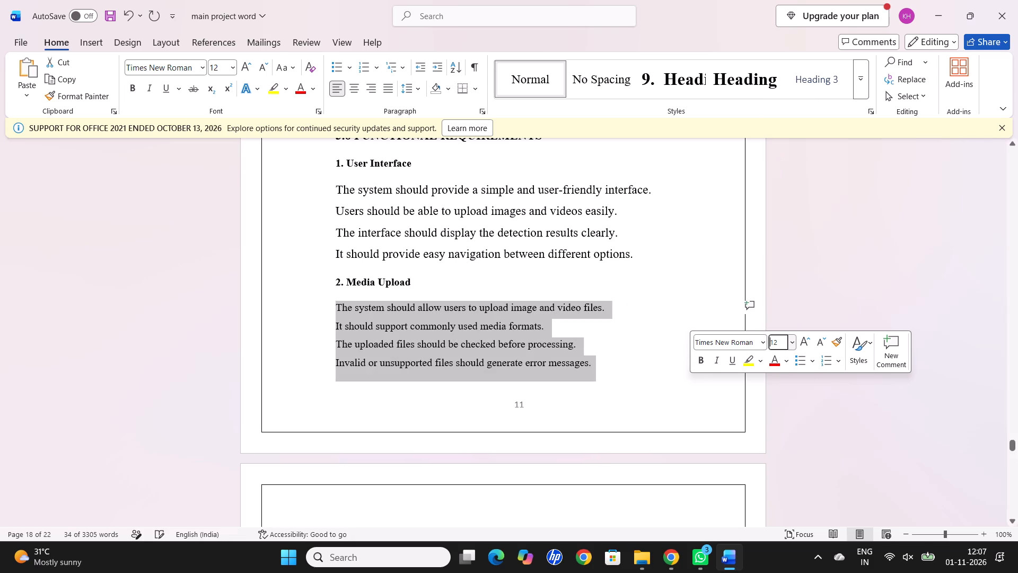
# Join the line starting "Users should be able to upload" onto the first sentence under "1. User Interface".
pyautogui.click(333, 207)
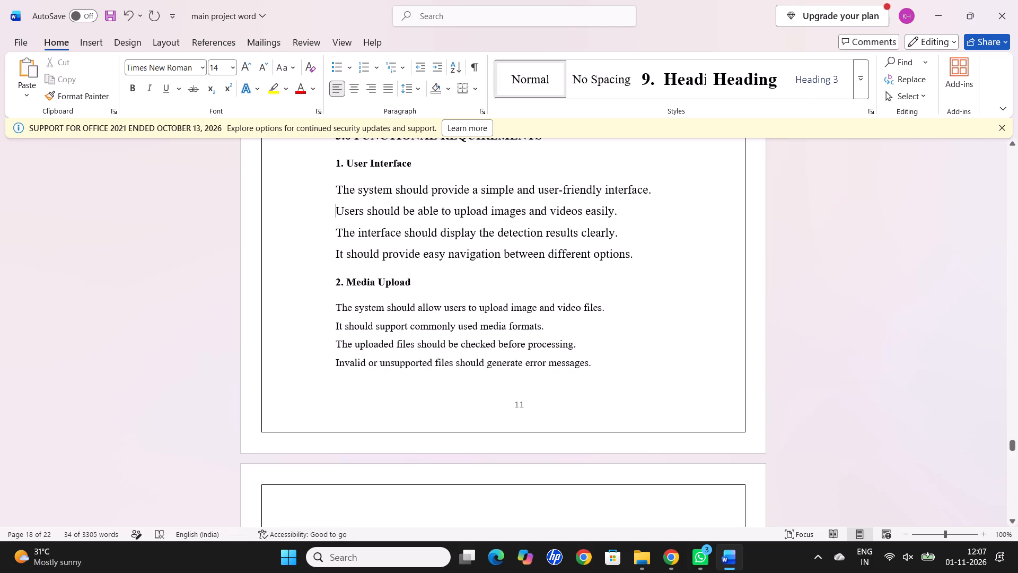
pyautogui.press('BackSpace')
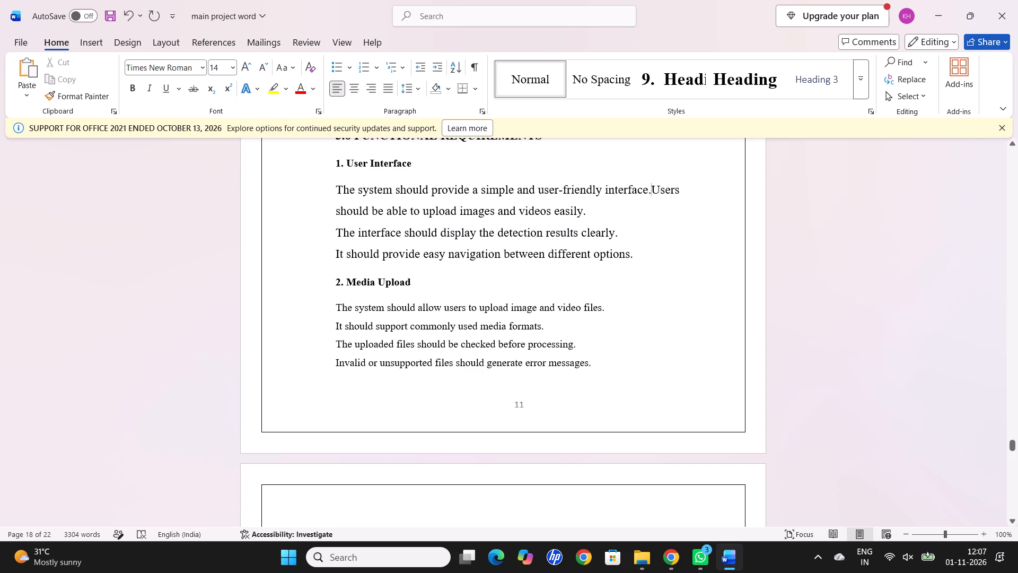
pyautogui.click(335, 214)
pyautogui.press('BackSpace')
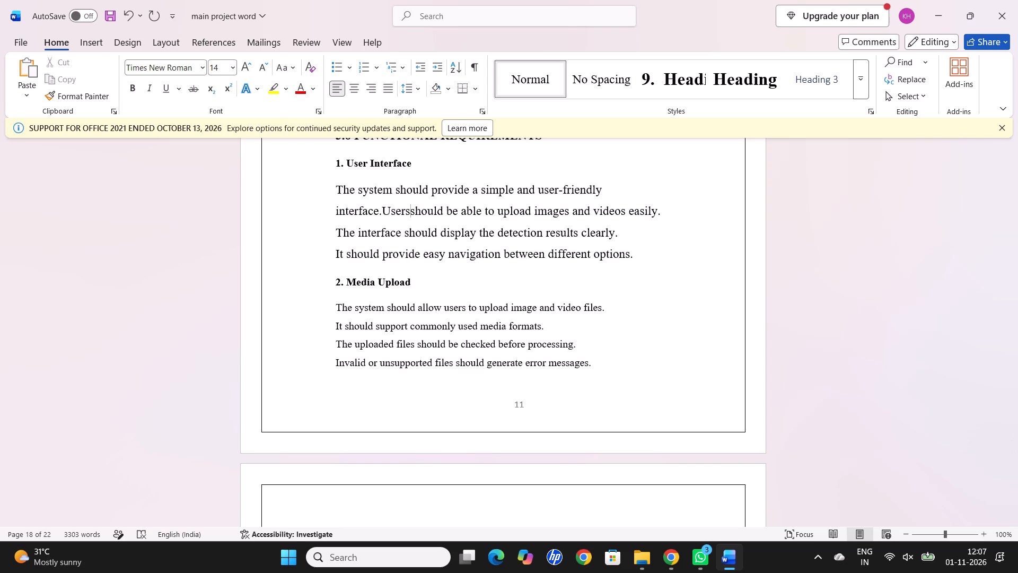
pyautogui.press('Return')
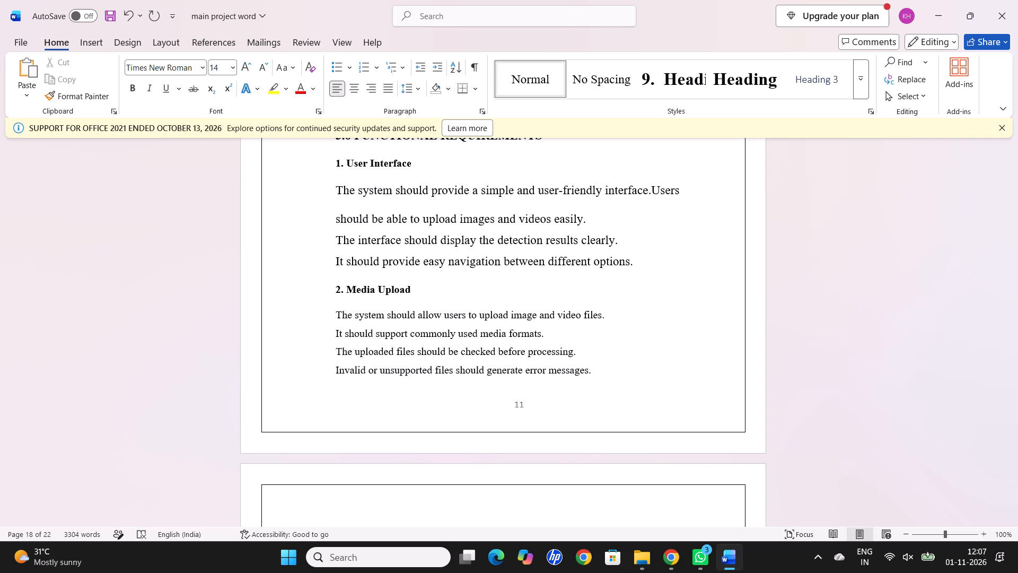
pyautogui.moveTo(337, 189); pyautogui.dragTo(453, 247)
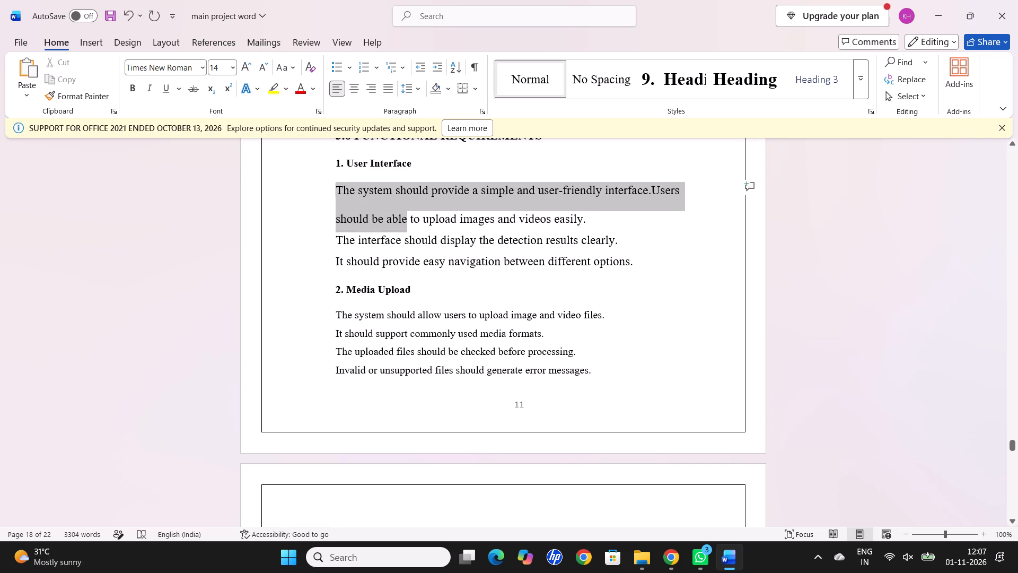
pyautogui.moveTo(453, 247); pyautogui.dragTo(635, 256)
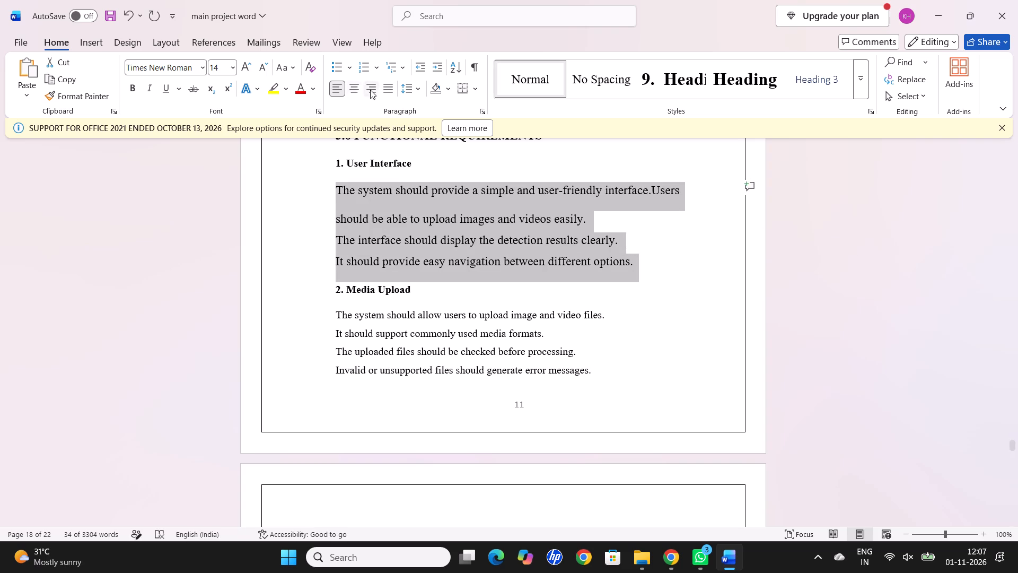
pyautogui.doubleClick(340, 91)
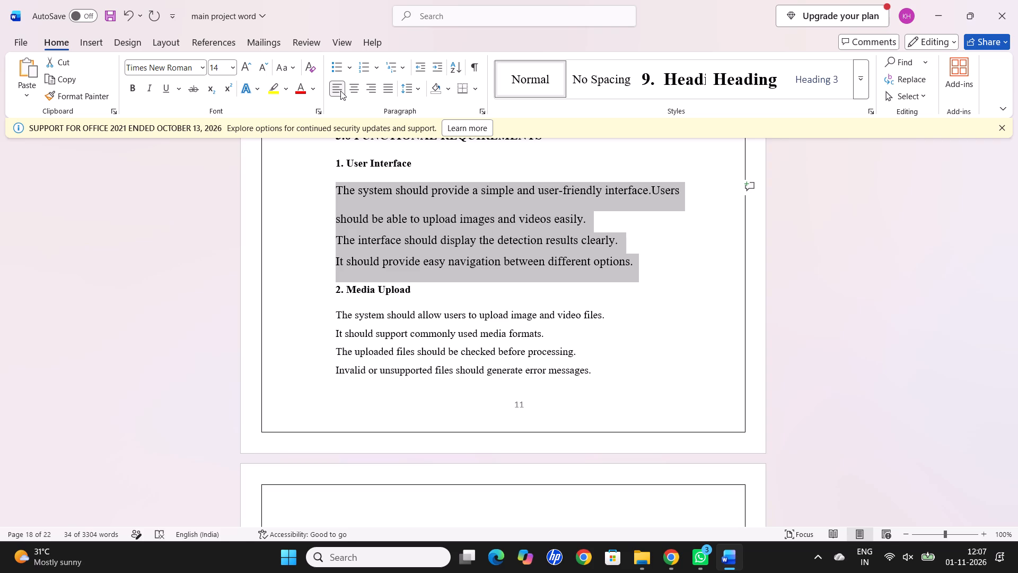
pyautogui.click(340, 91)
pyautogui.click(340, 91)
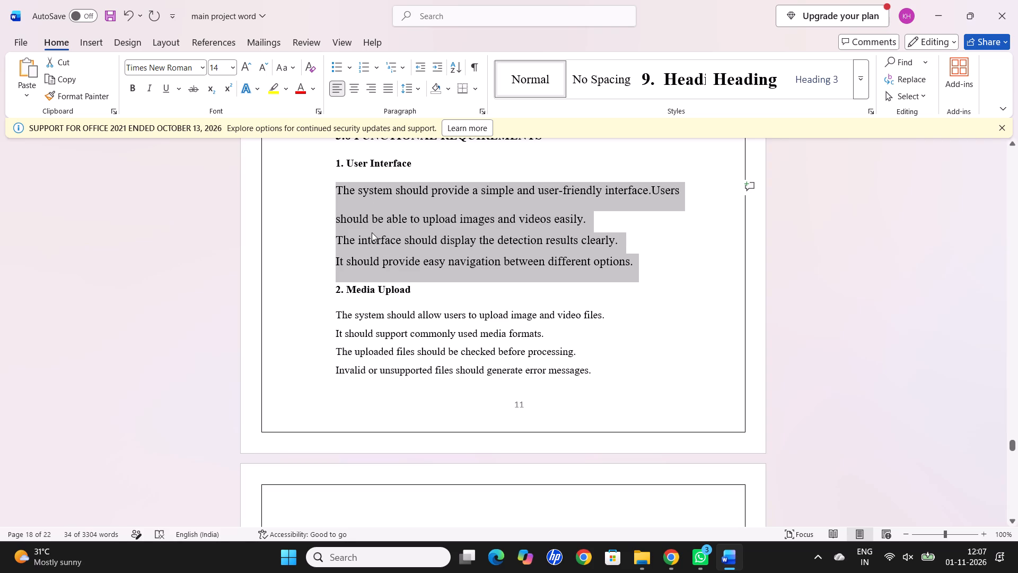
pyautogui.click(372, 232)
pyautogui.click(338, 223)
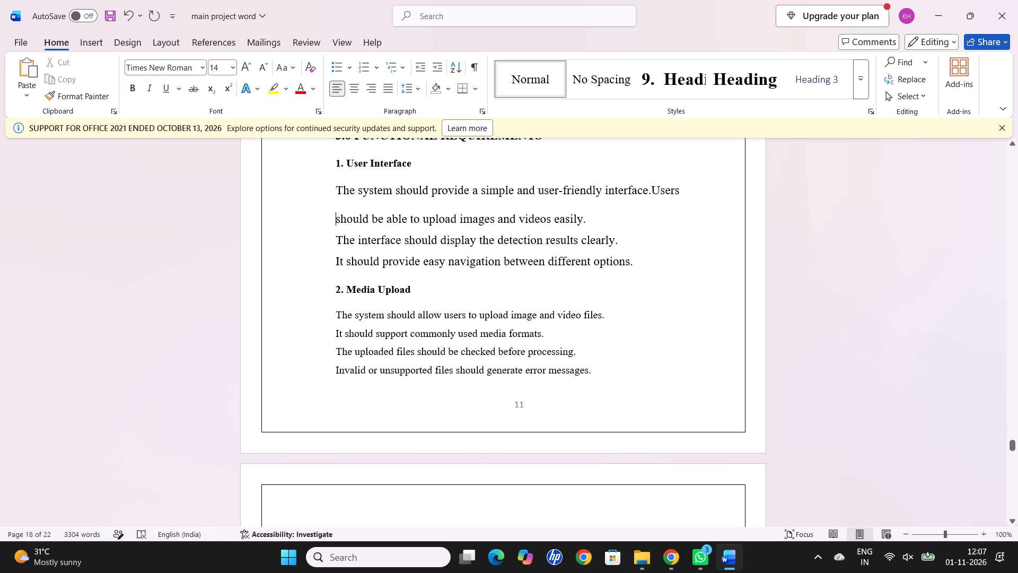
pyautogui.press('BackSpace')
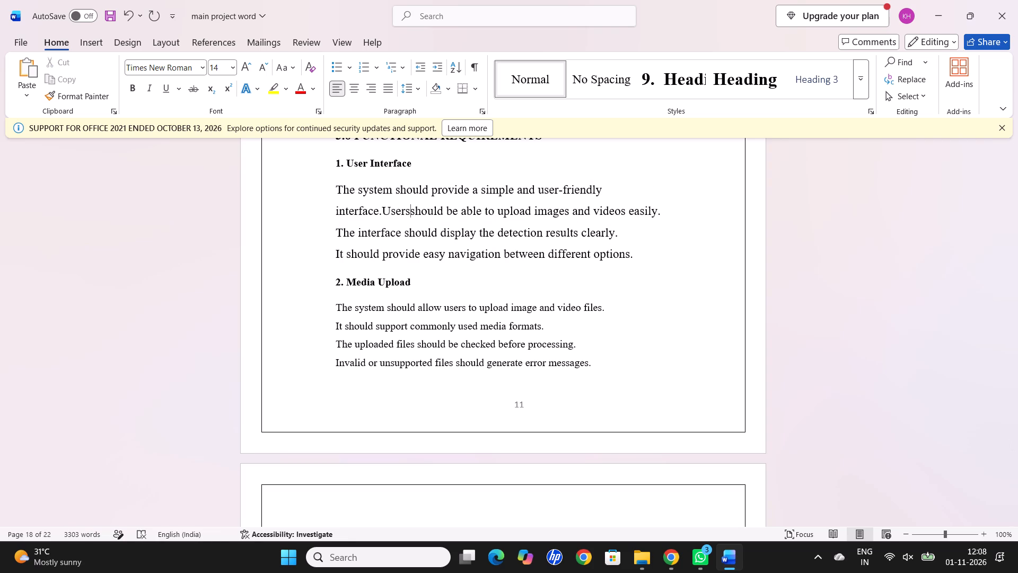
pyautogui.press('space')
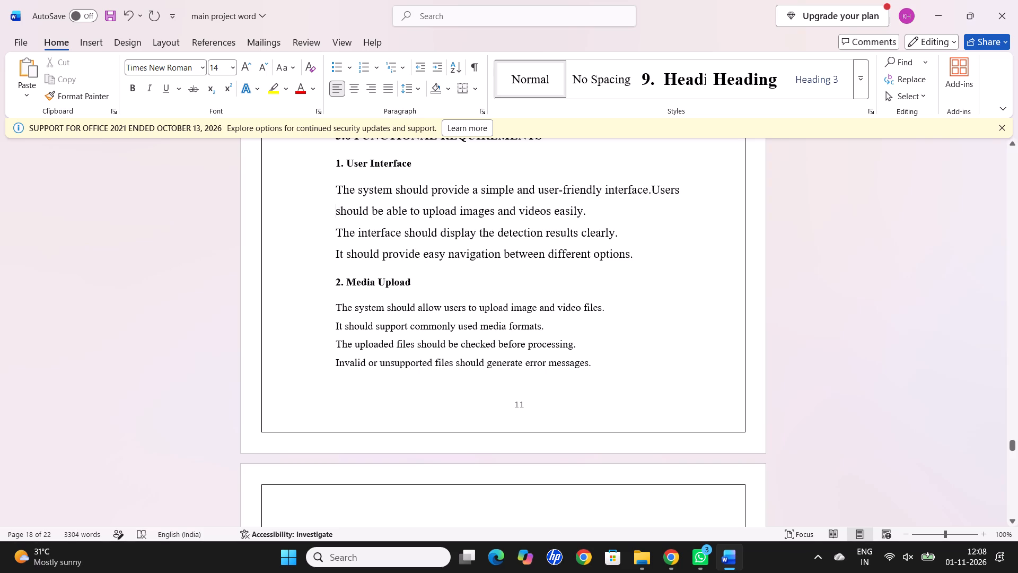
# Join the "The interface should display" and "It should provide easy navigation" lines onto the paragraph under "1. User Interface".
pyautogui.click(338, 229)
pyautogui.press('BackSpace')
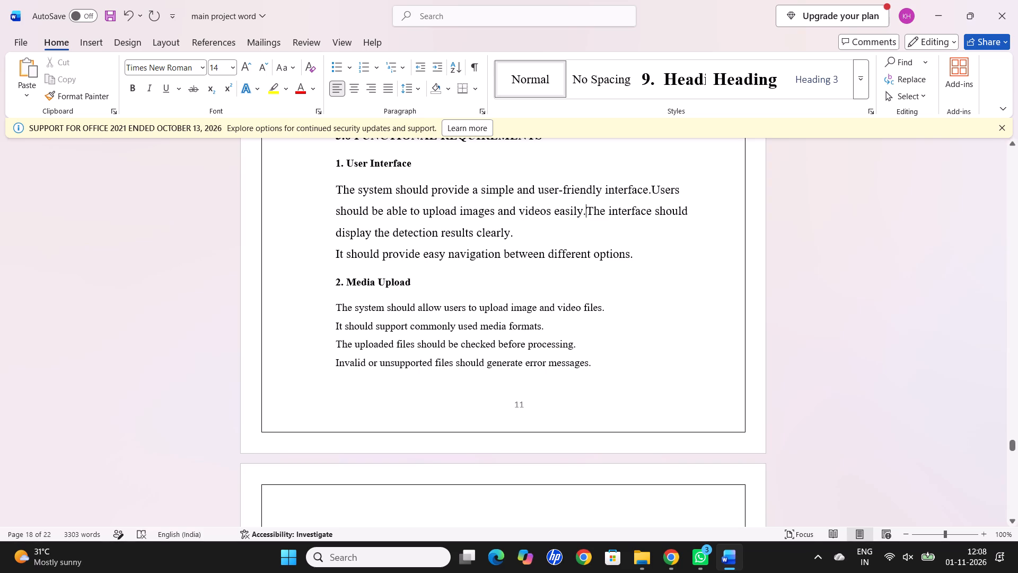
pyautogui.click(335, 253)
pyautogui.press('BackSpace')
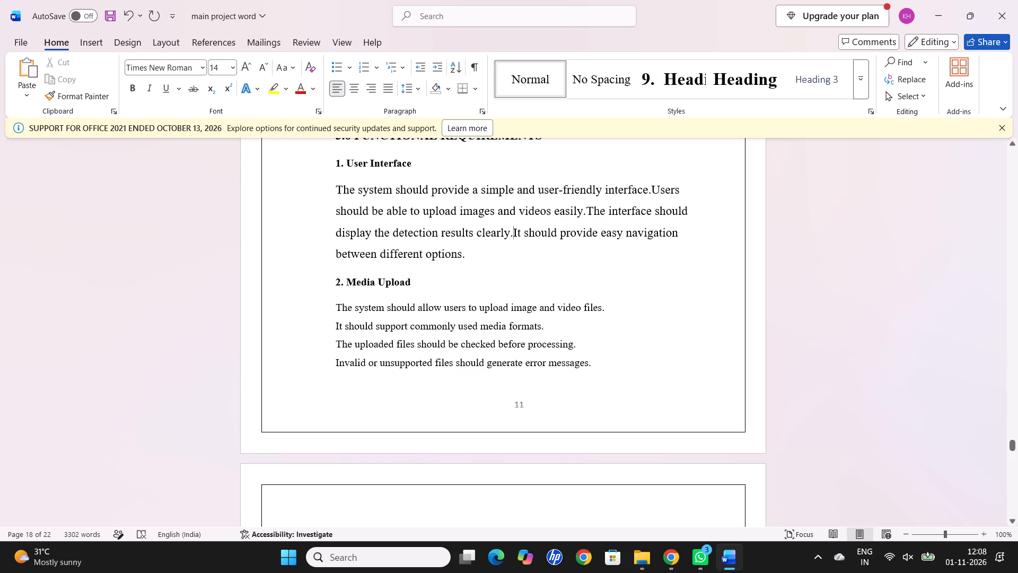
# Set the merged paragraph under "1. User Interface" to font size 12.
pyautogui.moveTo(332, 189); pyautogui.dragTo(473, 254)
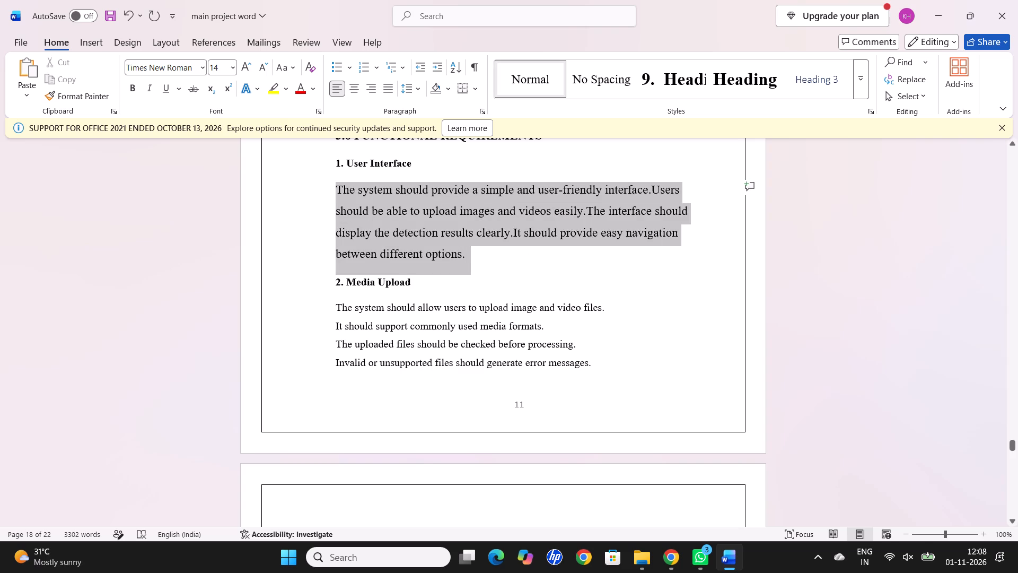
pyautogui.click(575, 213)
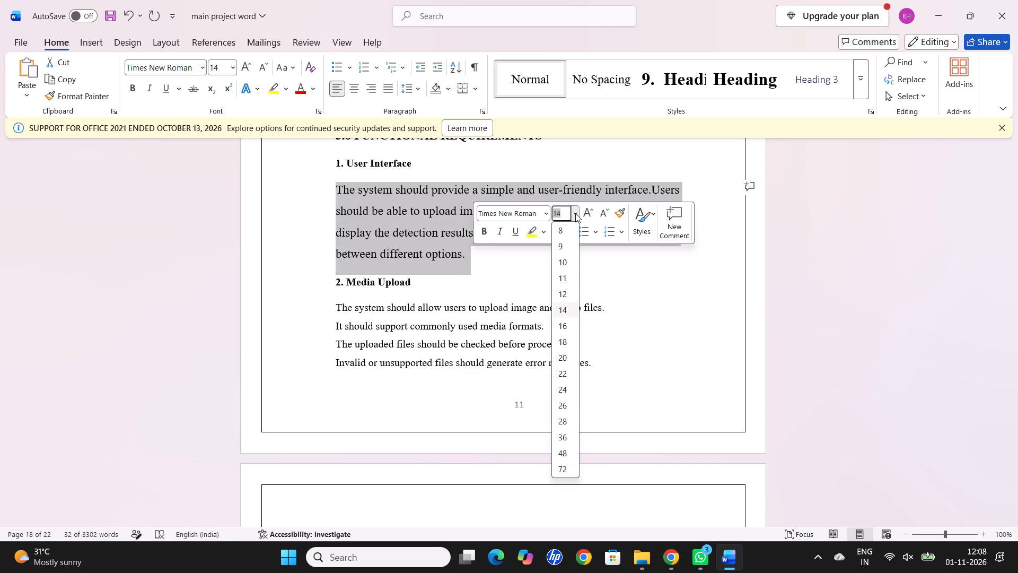
pyautogui.click(567, 292)
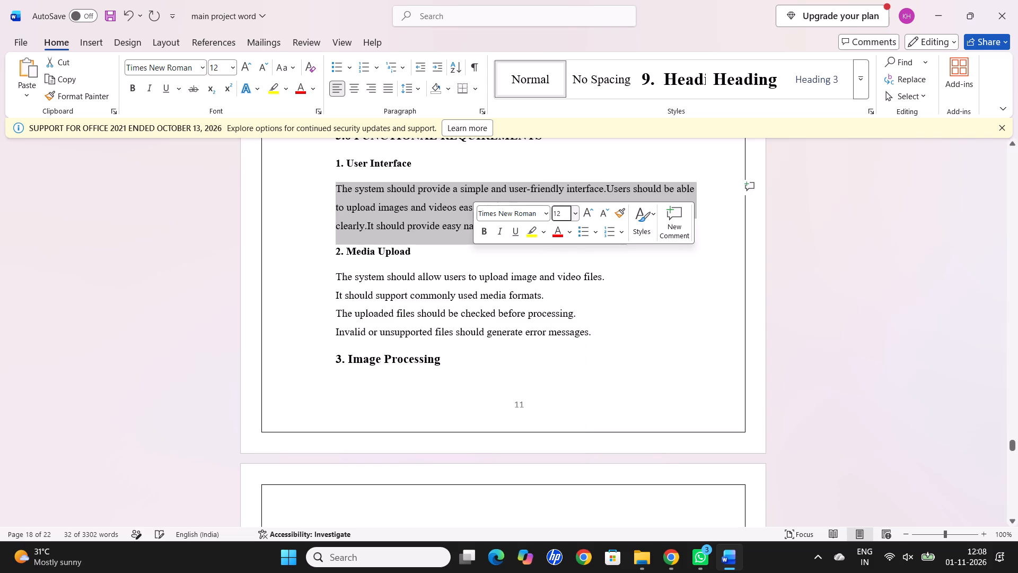
# Merge the four separate lines under "2. Media Upload" into one continuous paragraph.
pyautogui.moveTo(334, 270); pyautogui.dragTo(579, 335)
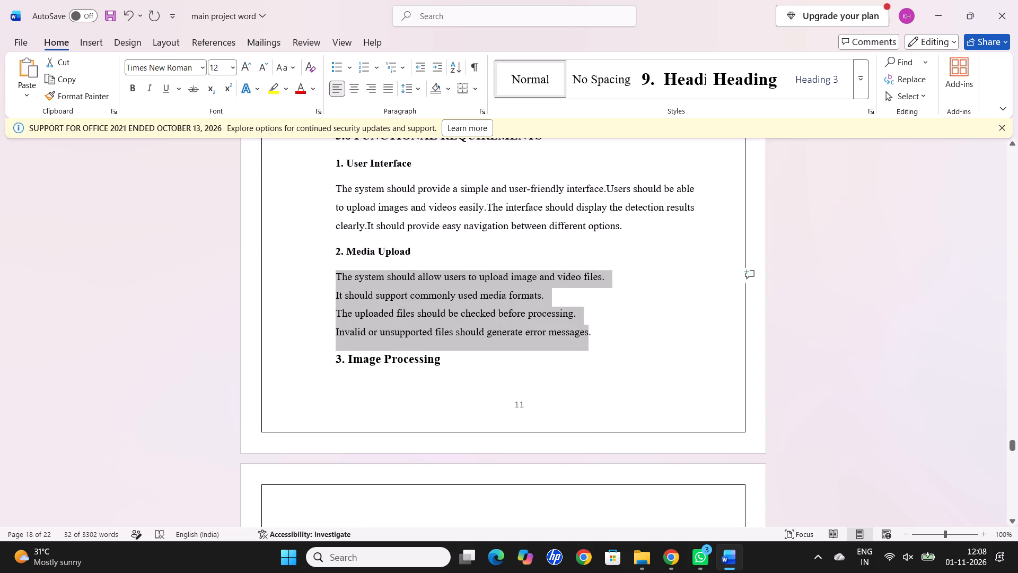
pyautogui.moveTo(579, 335); pyautogui.dragTo(585, 335)
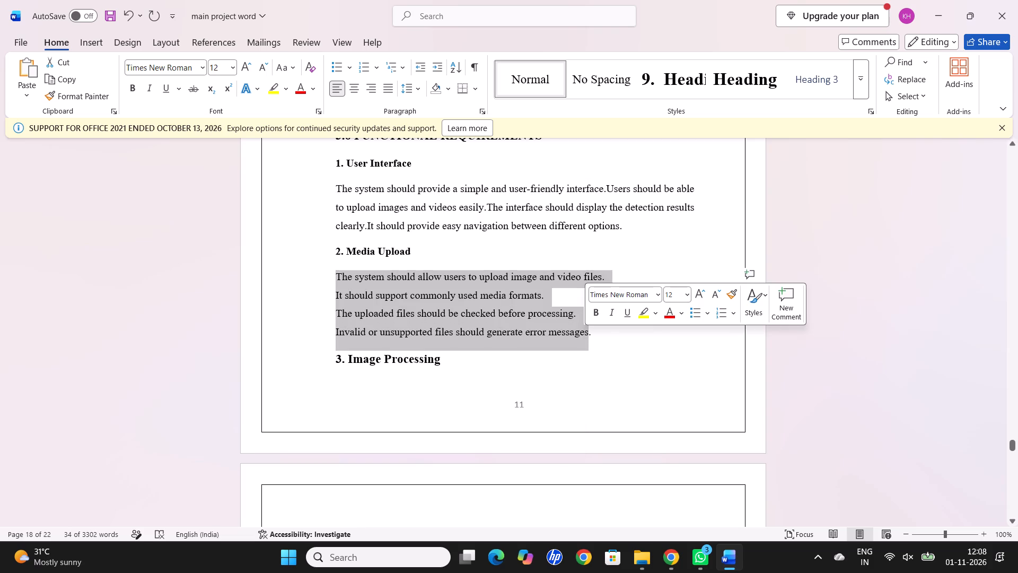
pyautogui.click(618, 369)
pyautogui.click(336, 294)
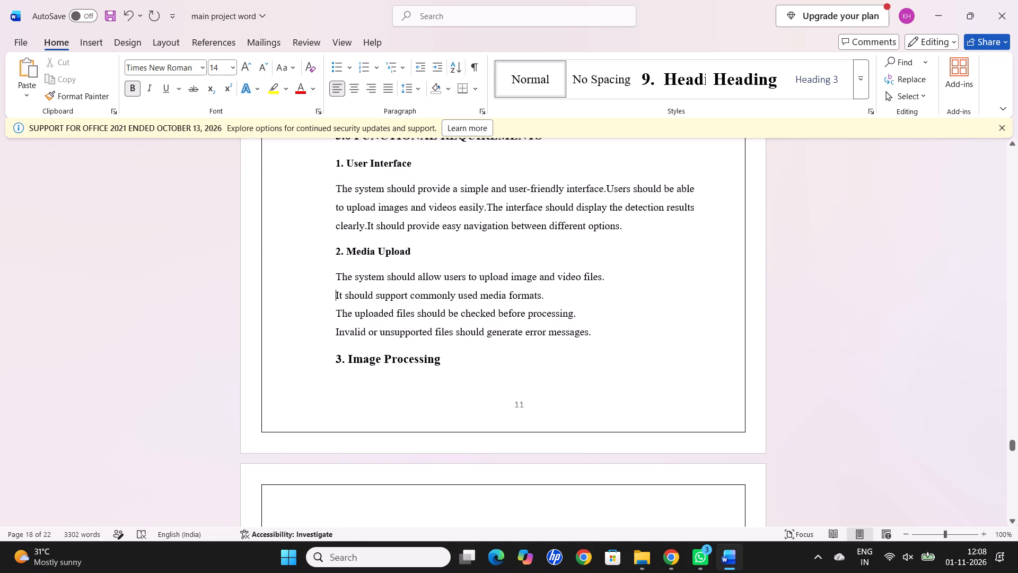
pyautogui.click(337, 337)
pyautogui.press('BackSpace')
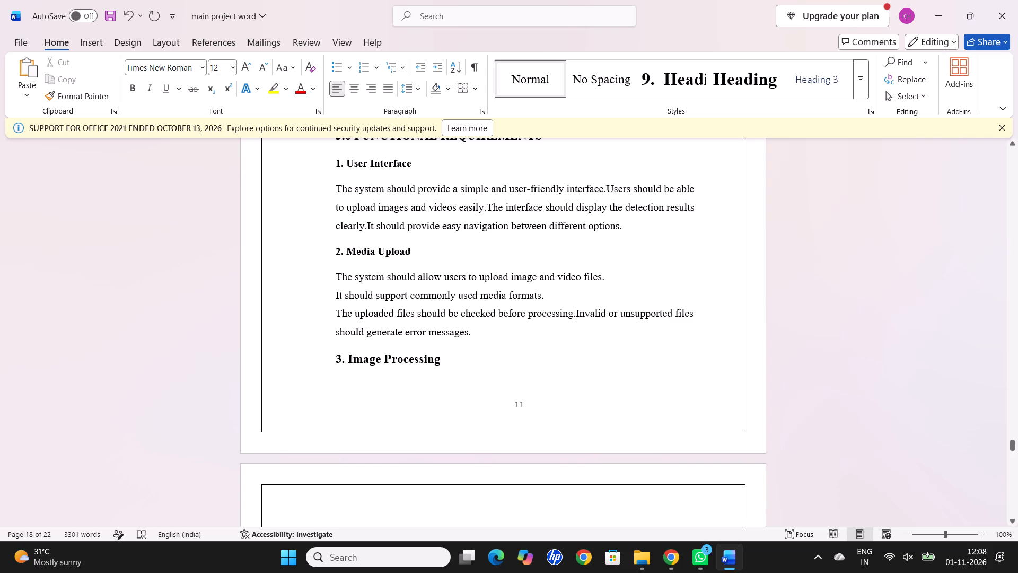
pyautogui.click(335, 312)
pyautogui.press('BackSpace')
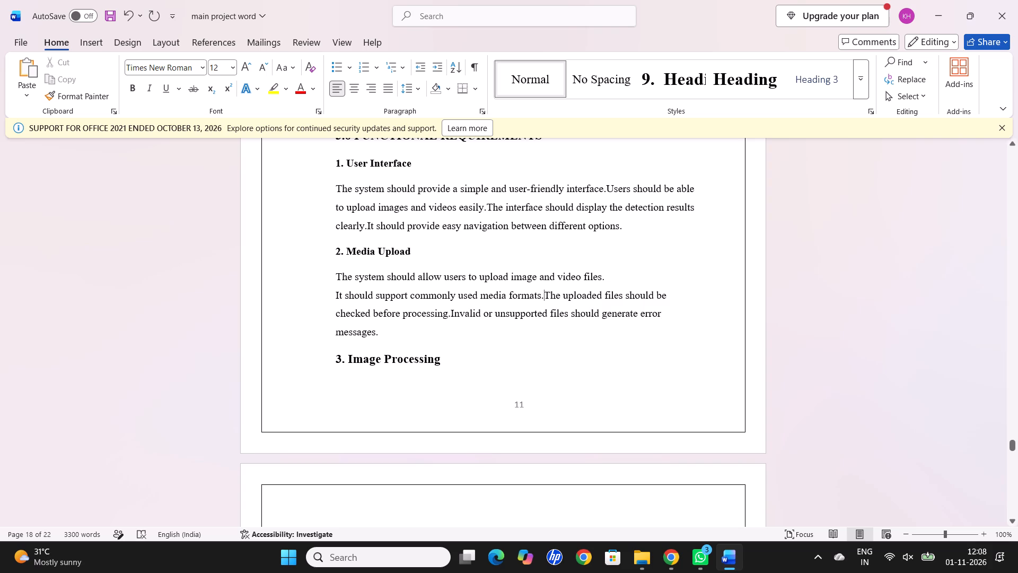
pyautogui.click(335, 295)
pyautogui.press('BackSpace')
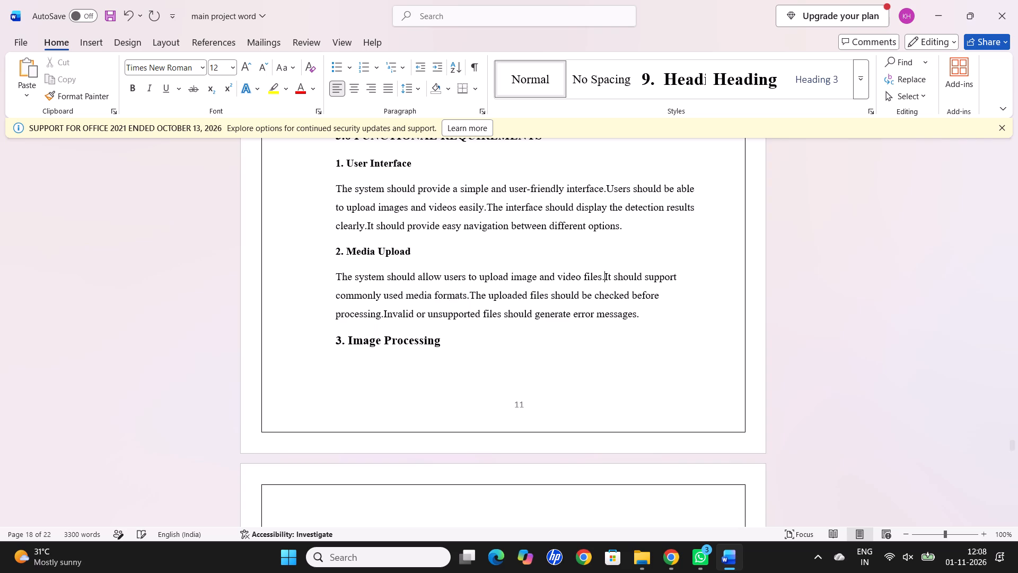
# Remove the bold from the four image-processing lines above "4. Video Processing" and set them to font size 12.
pyautogui.scroll(-1, 315, 394)
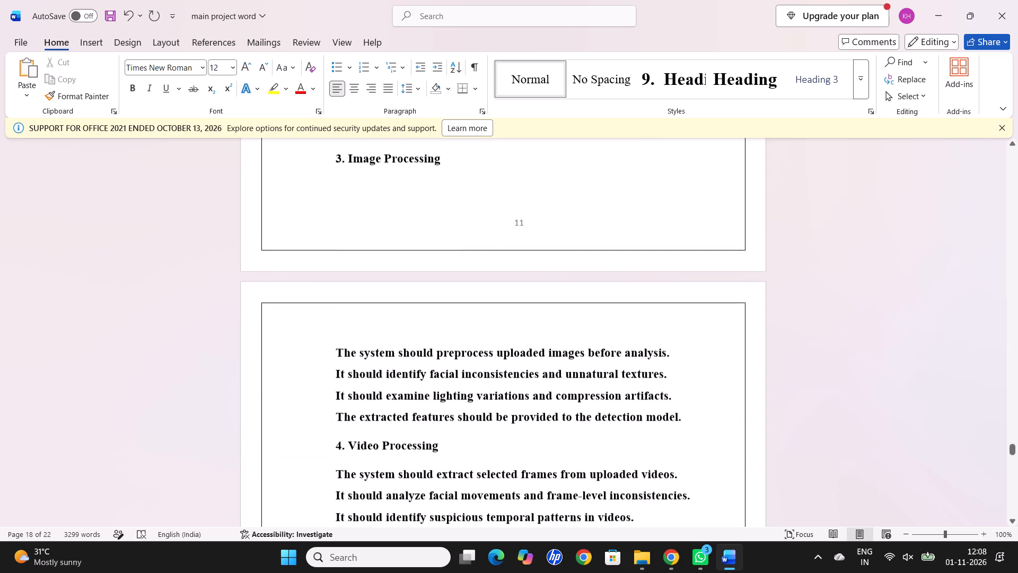
pyautogui.scroll(-1, 315, 394)
pyautogui.moveTo(335, 355); pyautogui.dragTo(353, 369)
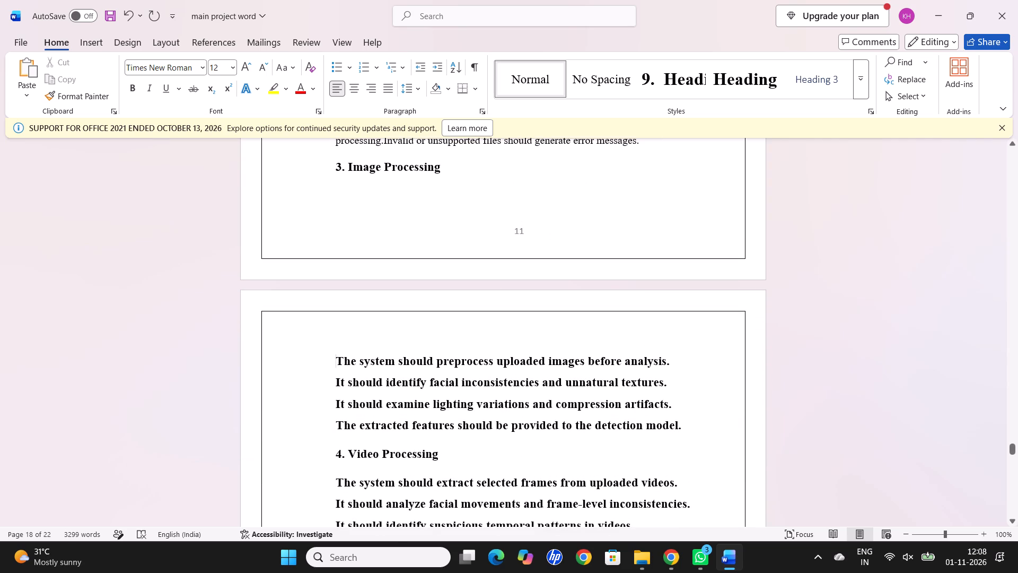
pyautogui.moveTo(353, 369); pyautogui.dragTo(741, 424)
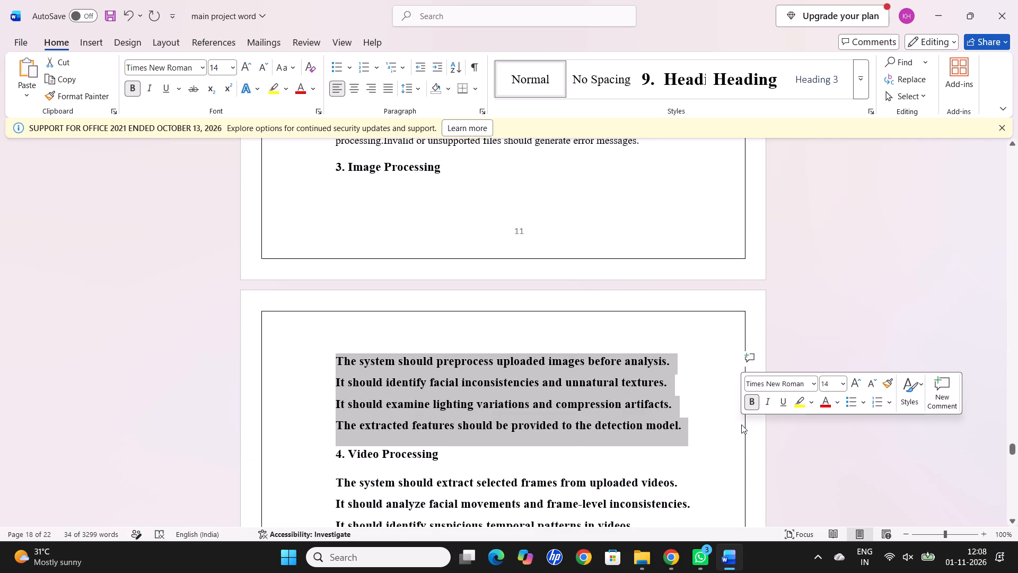
pyautogui.click(753, 404)
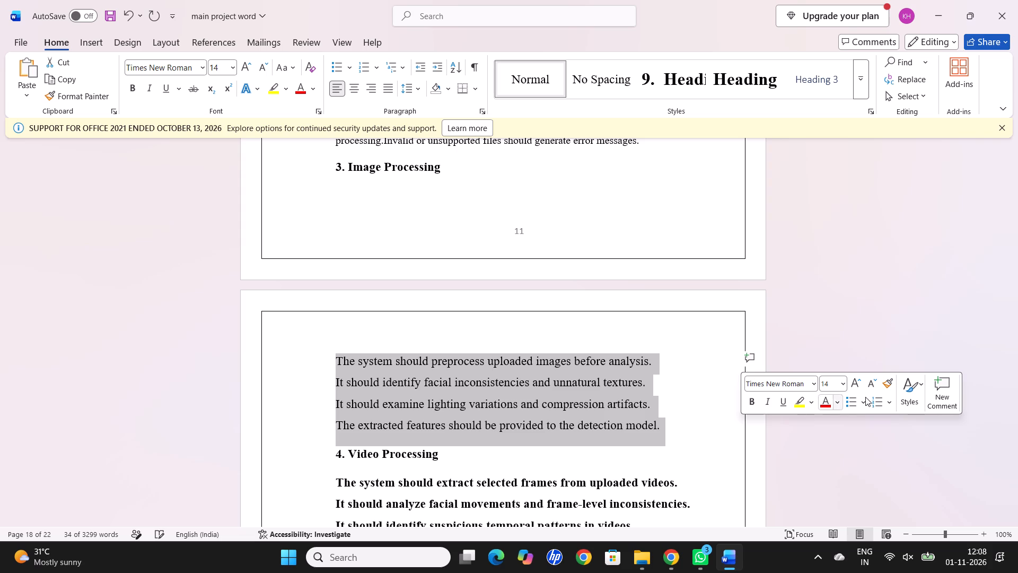
pyautogui.click(847, 386)
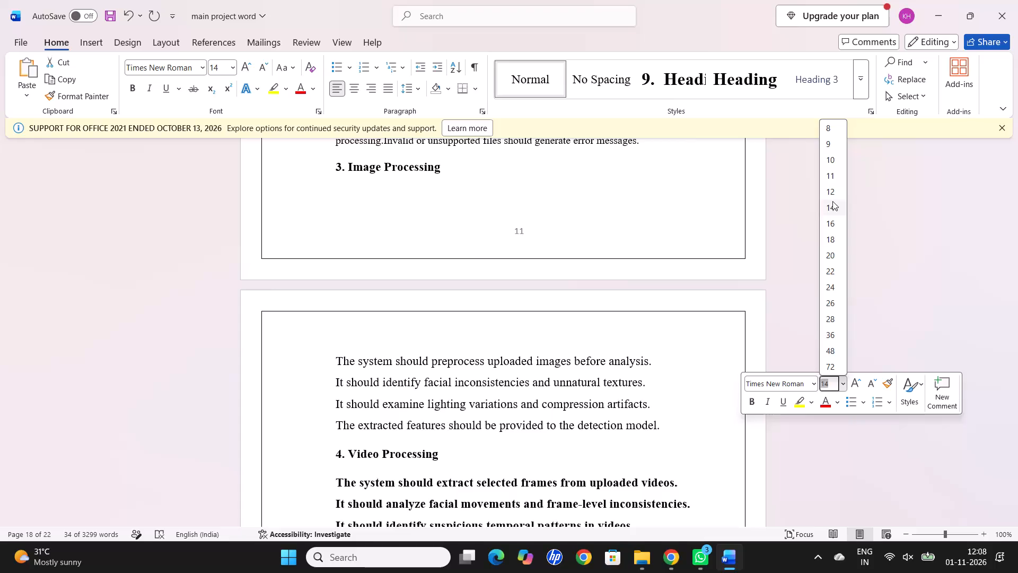
pyautogui.click(834, 196)
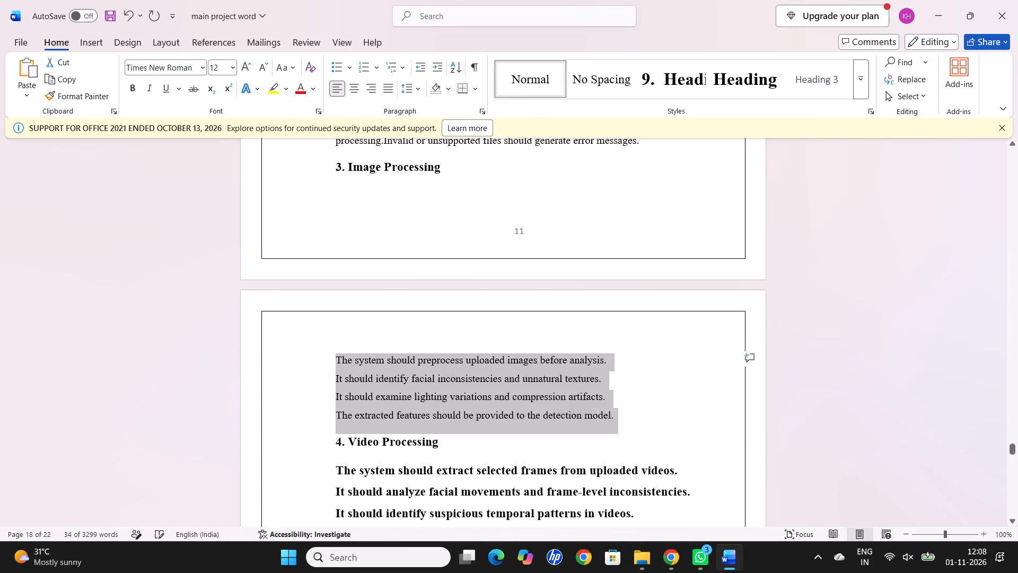
# Set the "3. Image Processing" side heading to font size 12.
pyautogui.moveTo(442, 166); pyautogui.dragTo(325, 165)
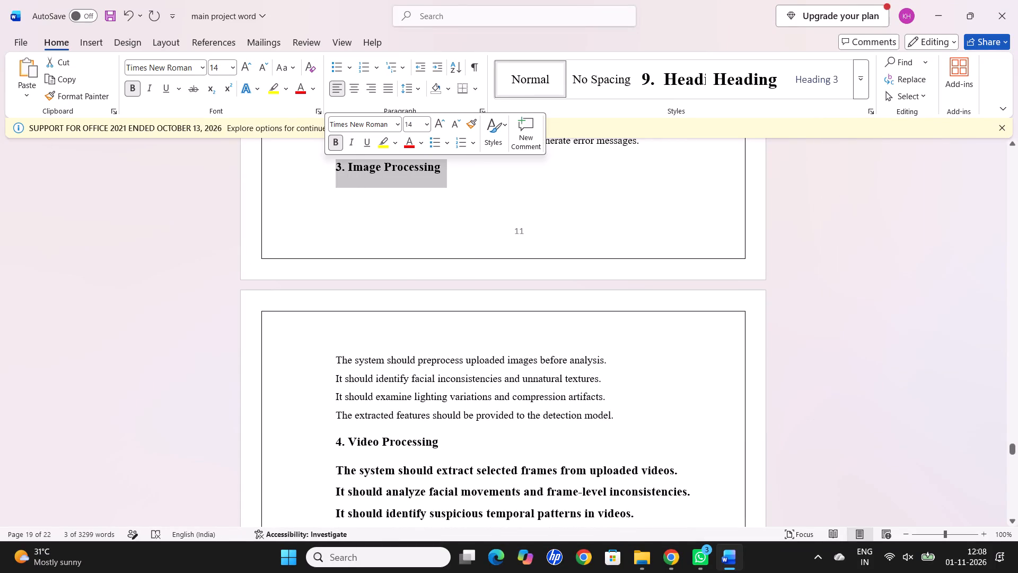
pyautogui.click(425, 125)
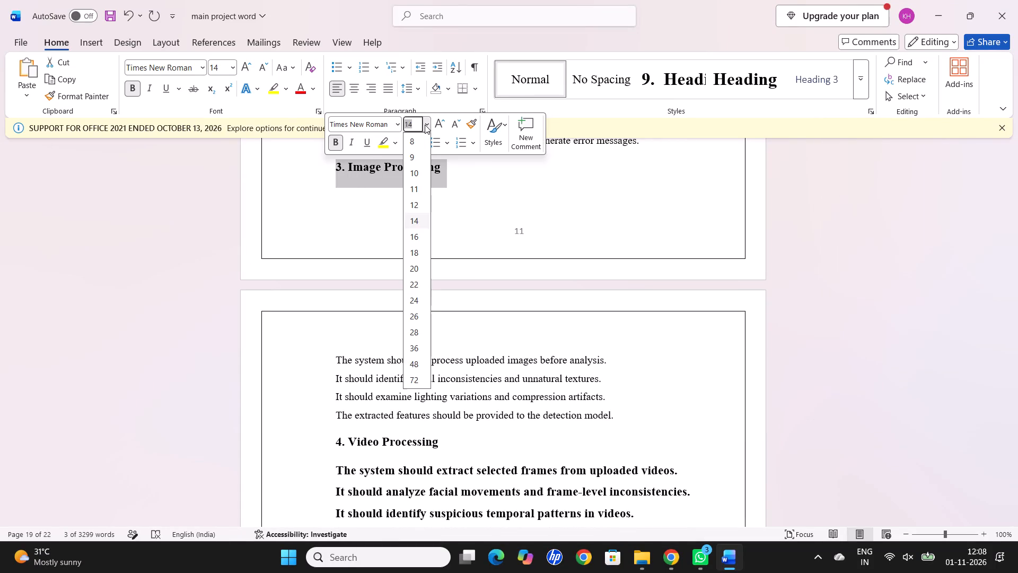
pyautogui.click(419, 210)
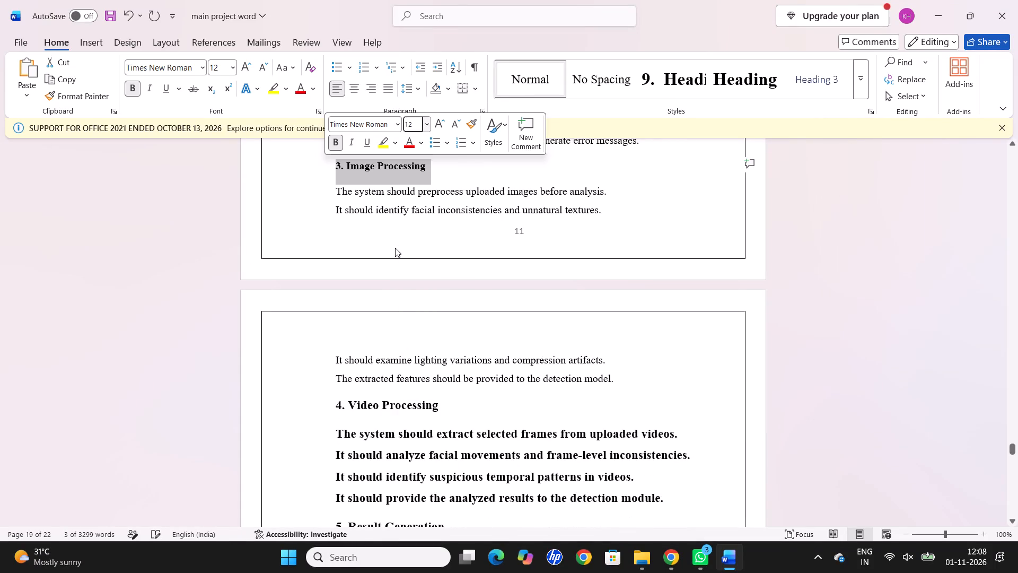
# Merge the four separate lines under "3. Image Processing" into one continuous paragraph.
pyautogui.scroll(1, 395, 248)
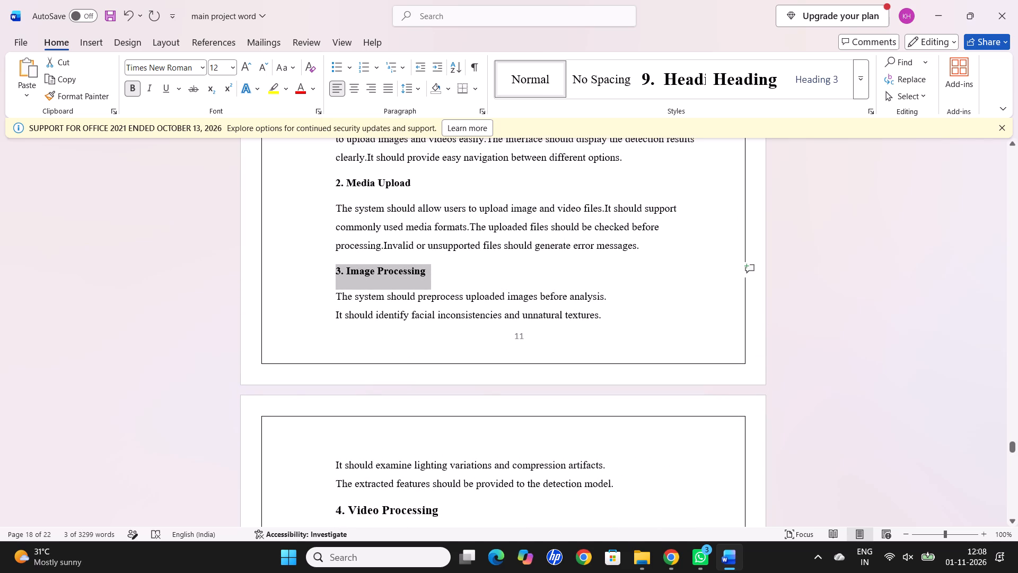
pyautogui.click(338, 484)
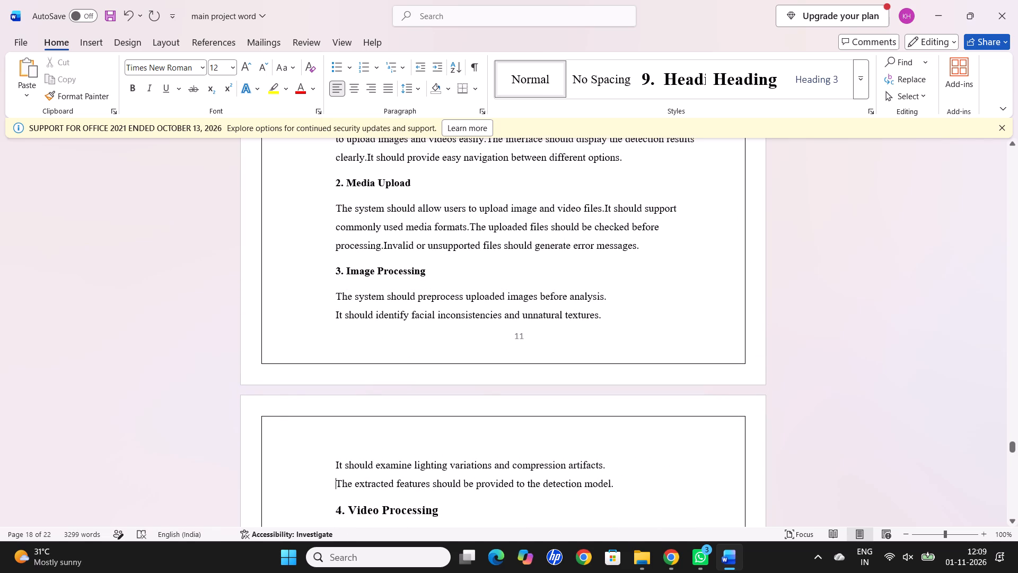
pyautogui.press('BackSpace')
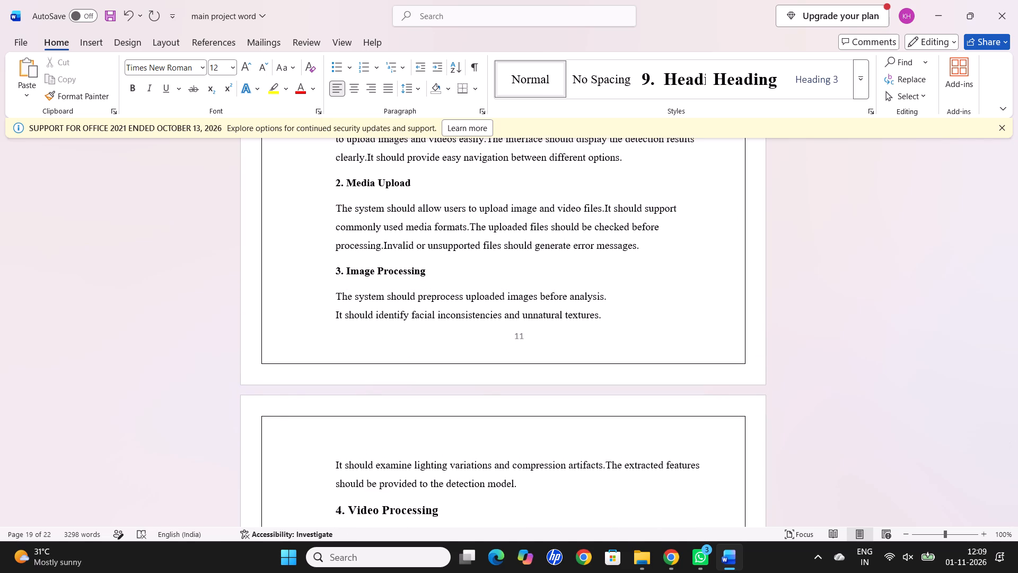
pyautogui.click(332, 465)
pyautogui.press('BackSpace')
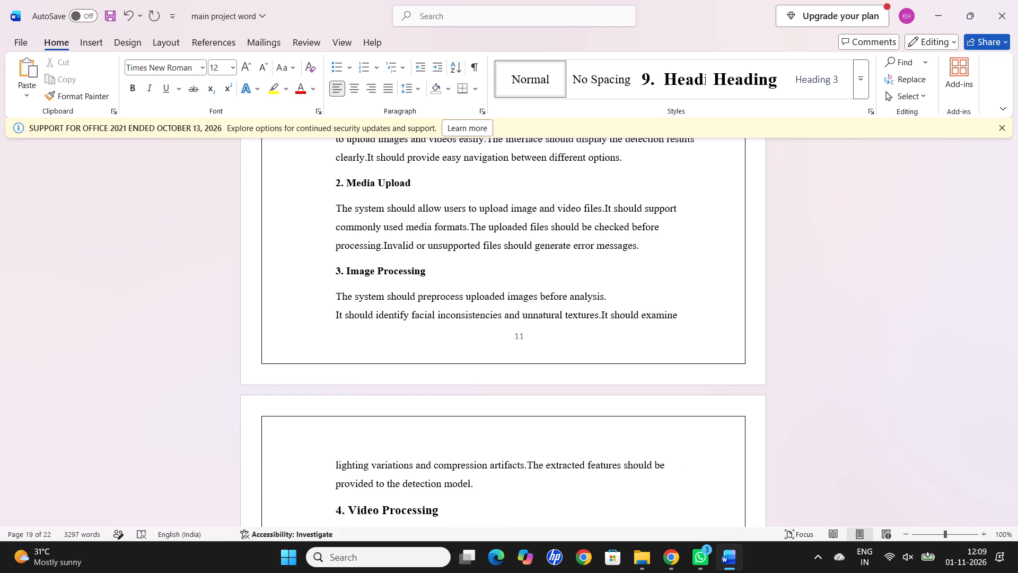
pyautogui.click(334, 316)
pyautogui.press('BackSpace')
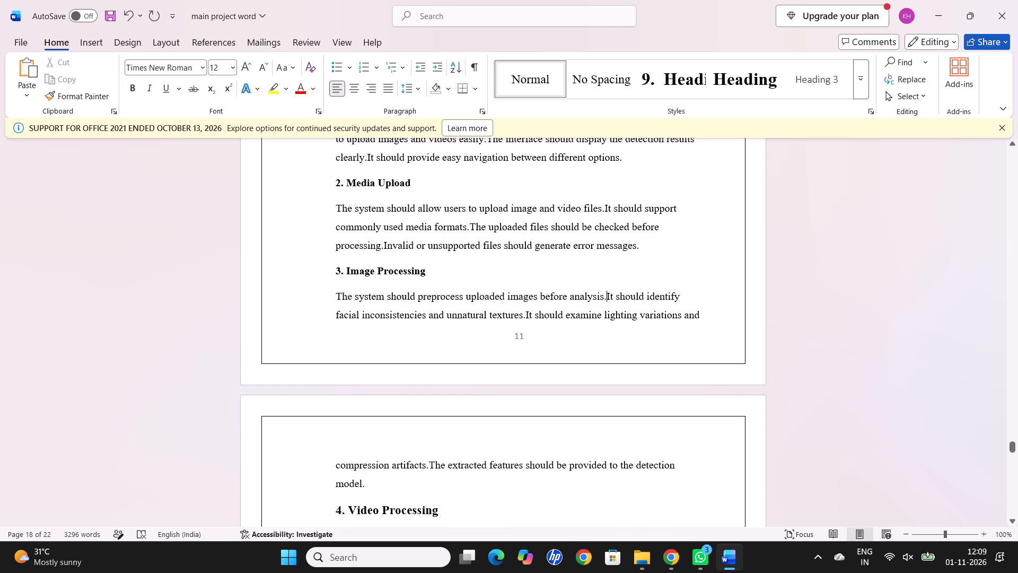
# Set the "4. Video Processing" side heading to font size 12.
pyautogui.scroll(-1, 330, 435)
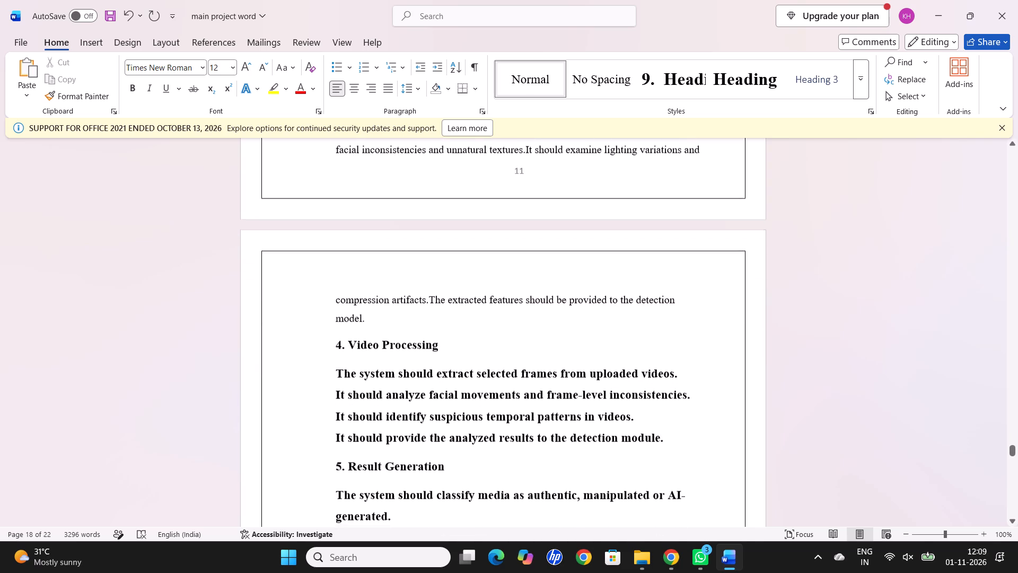
pyautogui.scroll(-1, 330, 435)
pyautogui.moveTo(442, 347); pyautogui.dragTo(398, 343)
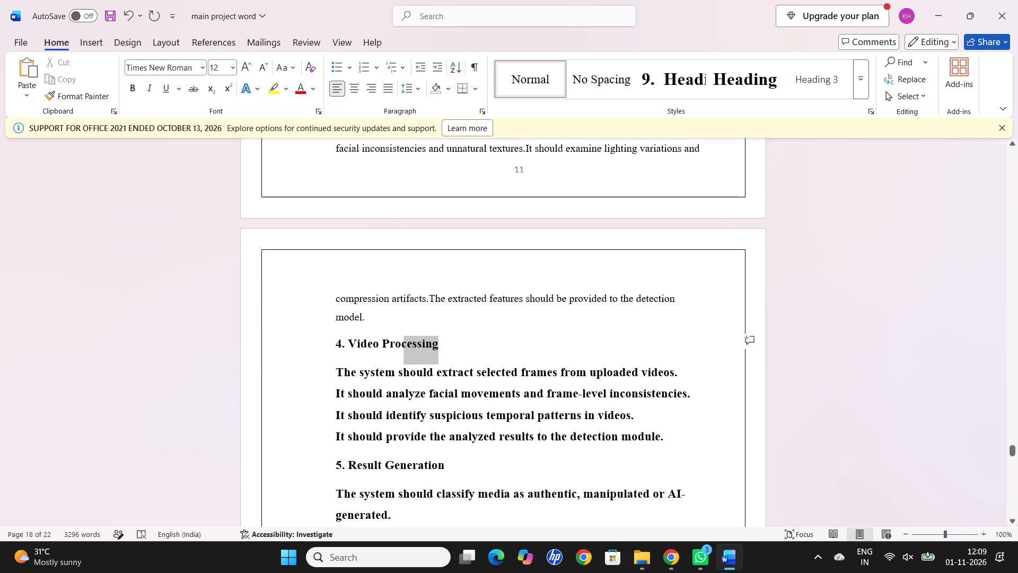
pyautogui.moveTo(398, 343); pyautogui.dragTo(336, 343)
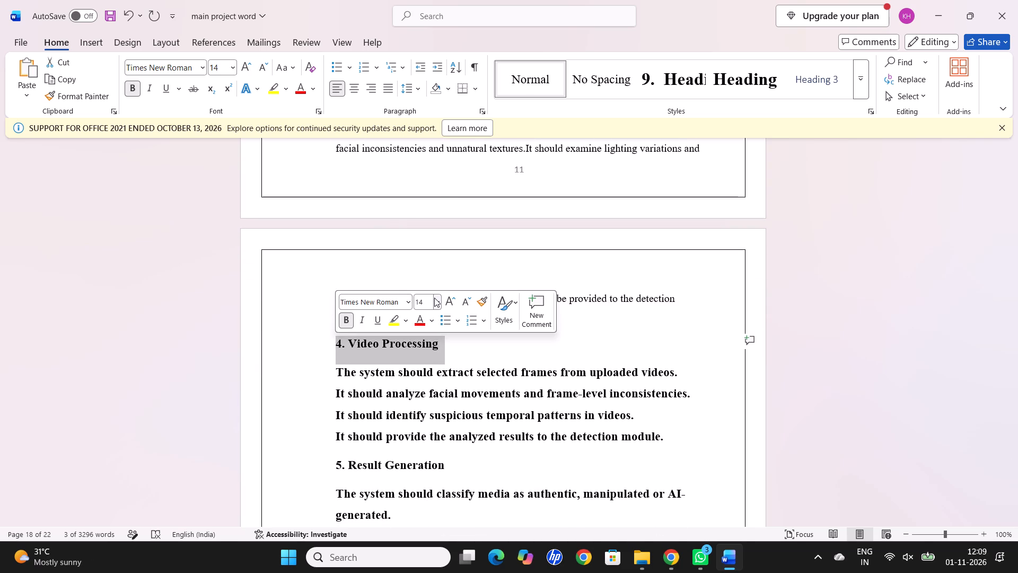
pyautogui.click(434, 298)
pyautogui.click(428, 110)
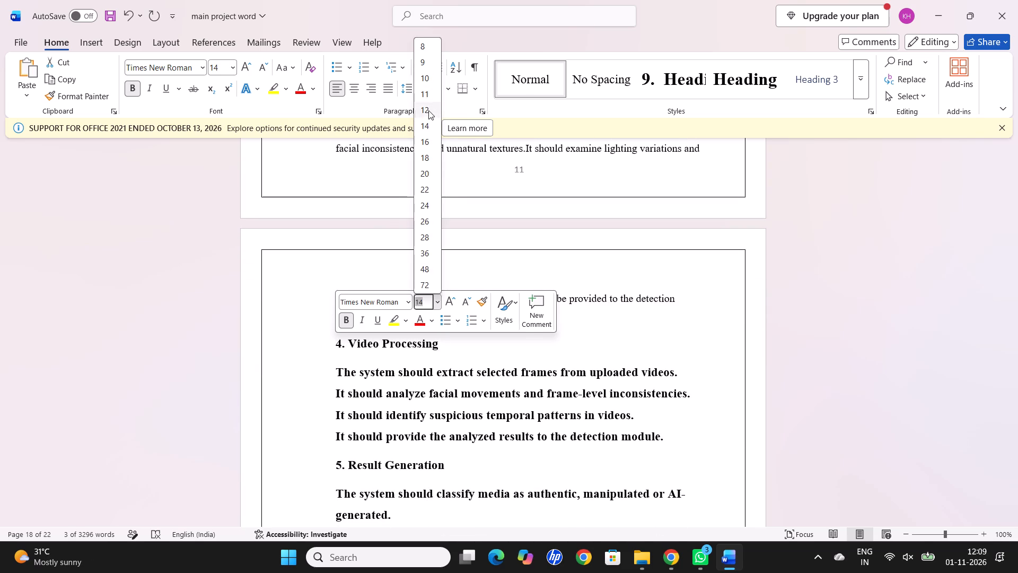
# Set the four lines under "4. Video Processing" to font size 12 and remove their bold.
pyautogui.moveTo(336, 368); pyautogui.dragTo(687, 439)
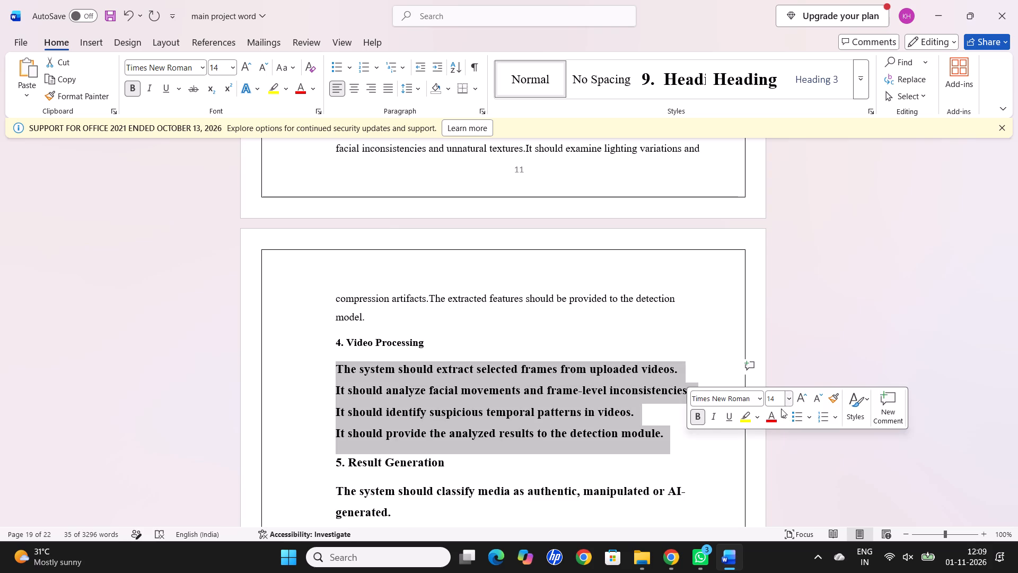
pyautogui.click(789, 397)
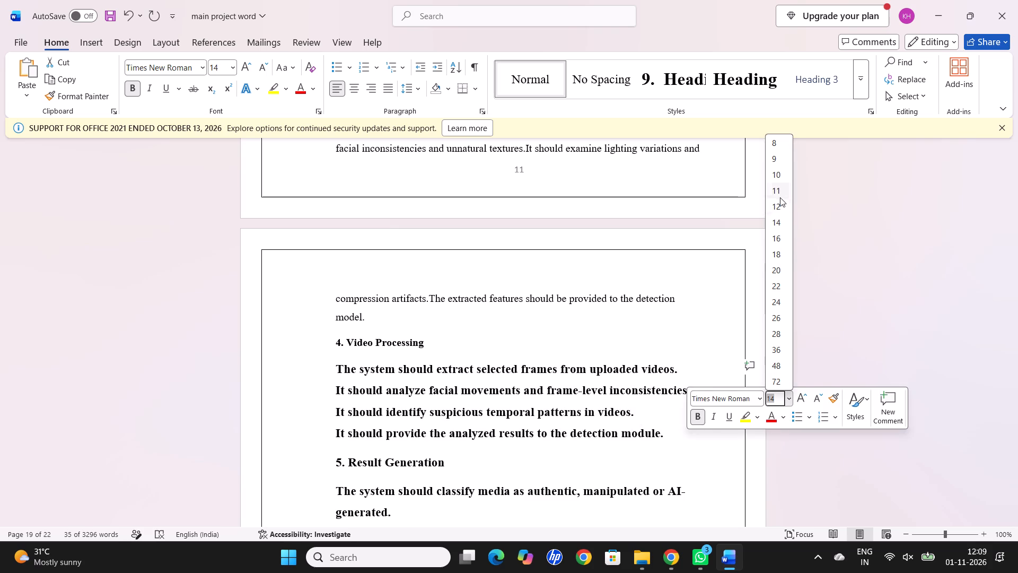
pyautogui.click(778, 205)
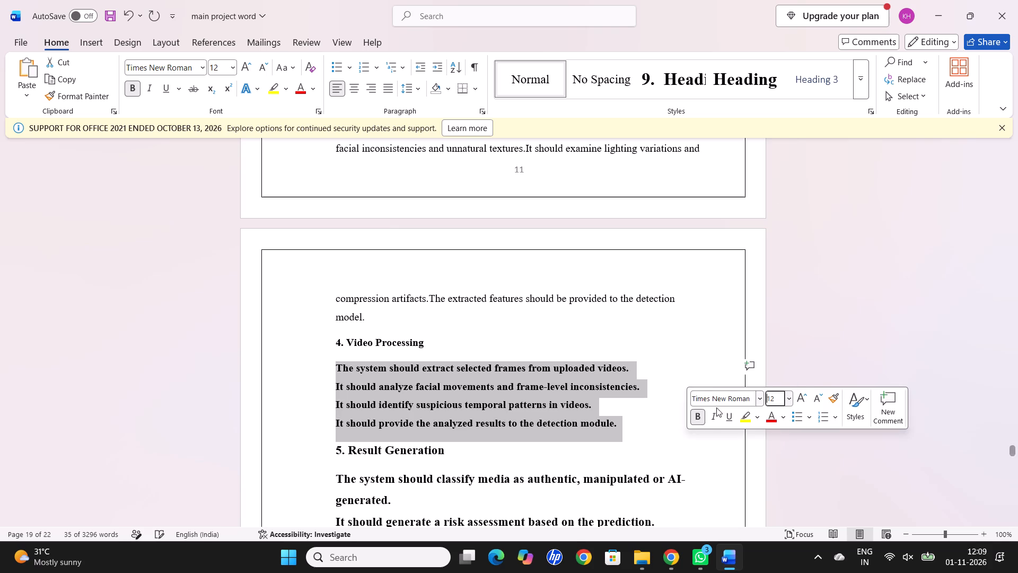
pyautogui.click(691, 419)
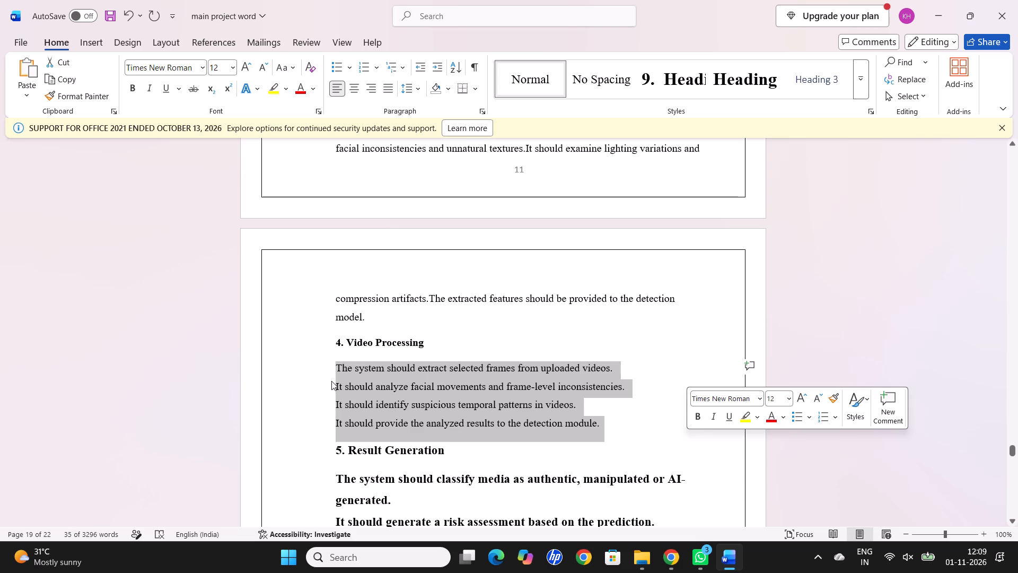
# Merge the four separate lines under "4. Video Processing" into one continuous paragraph.
pyautogui.click(338, 387)
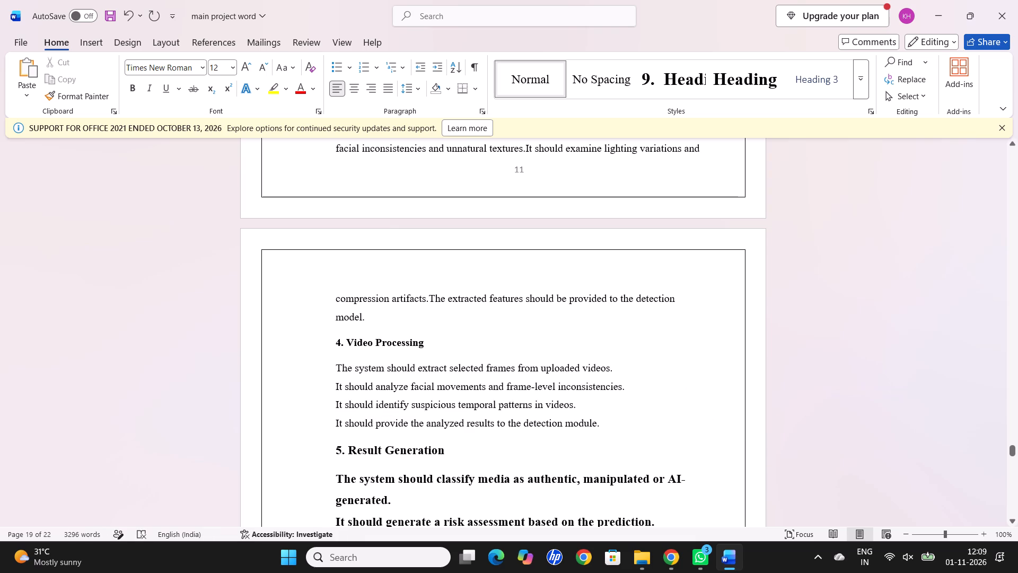
pyautogui.press('Left')
pyautogui.press('BackSpace')
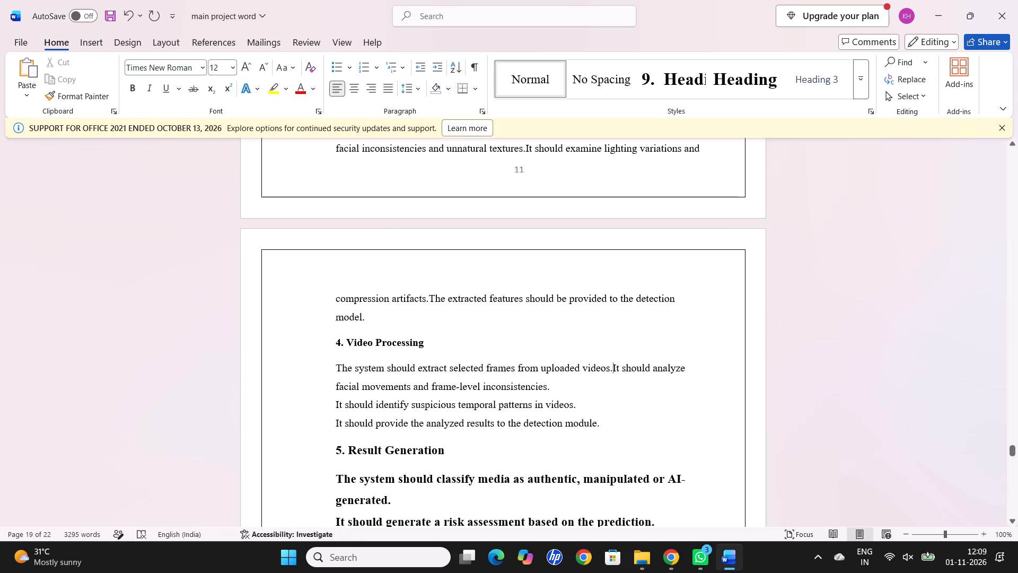
pyautogui.click(335, 405)
pyautogui.press('BackSpace')
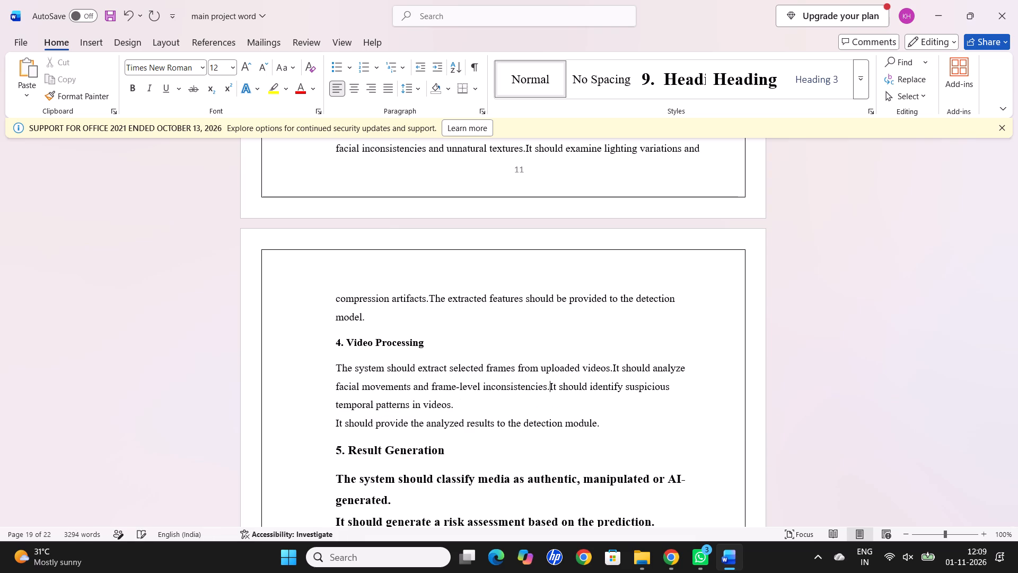
pyautogui.click(335, 423)
pyautogui.press('BackSpace')
# Set the "5. Result Generation" side heading to font size 12.
pyautogui.scroll(-1, 405, 455)
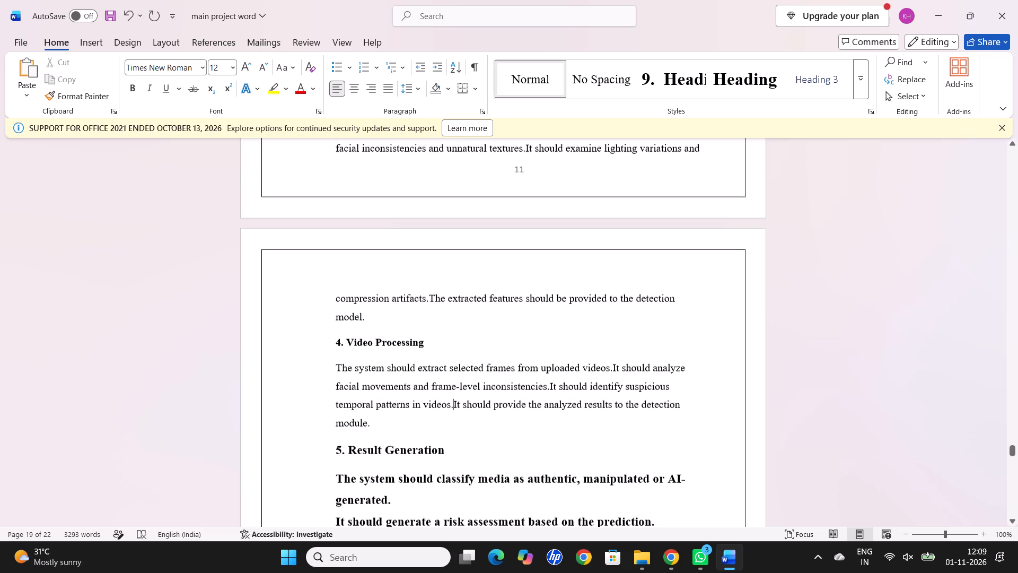
pyautogui.scroll(-1, 405, 455)
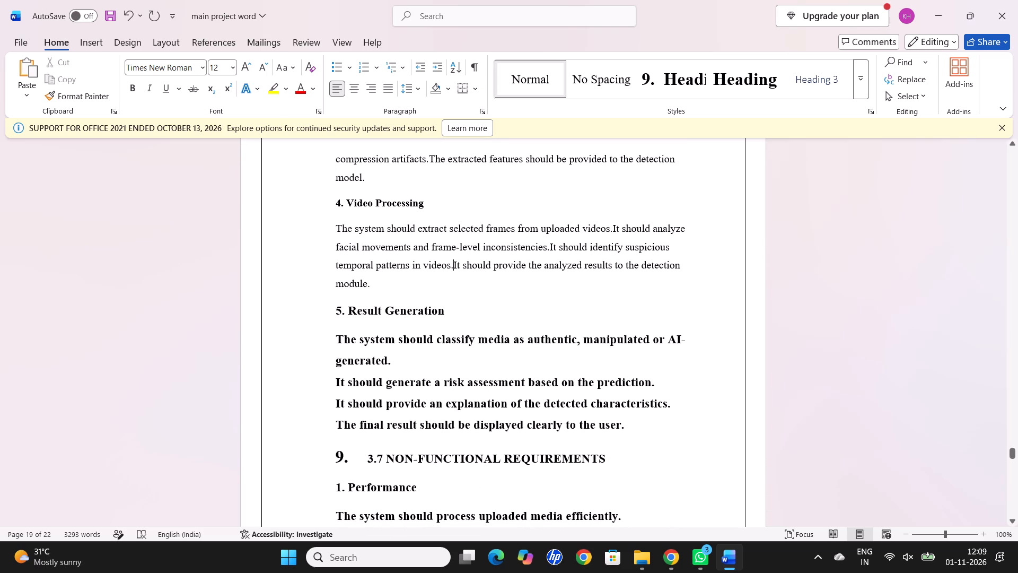
pyautogui.moveTo(447, 315); pyautogui.dragTo(332, 312)
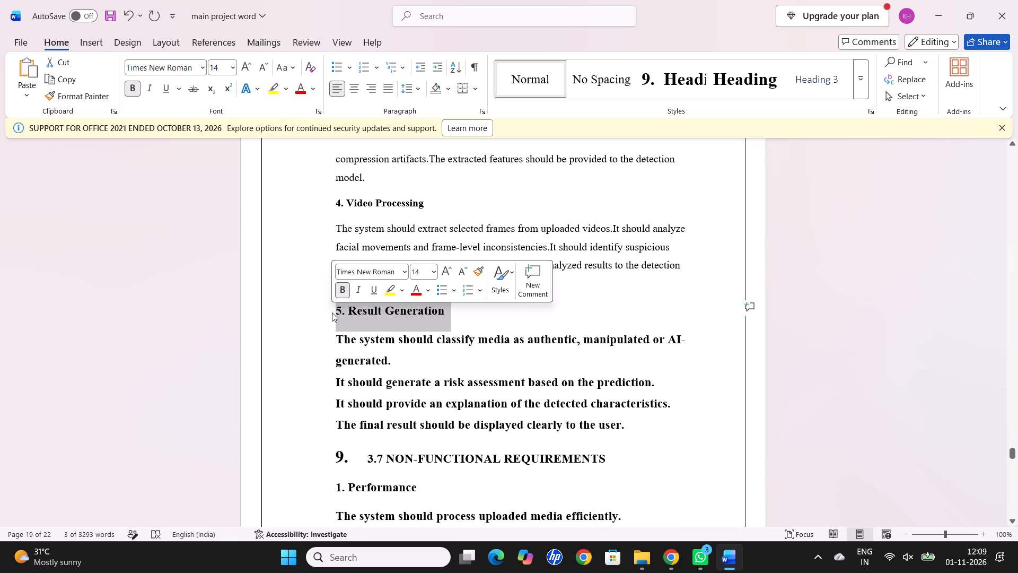
pyautogui.click(436, 267)
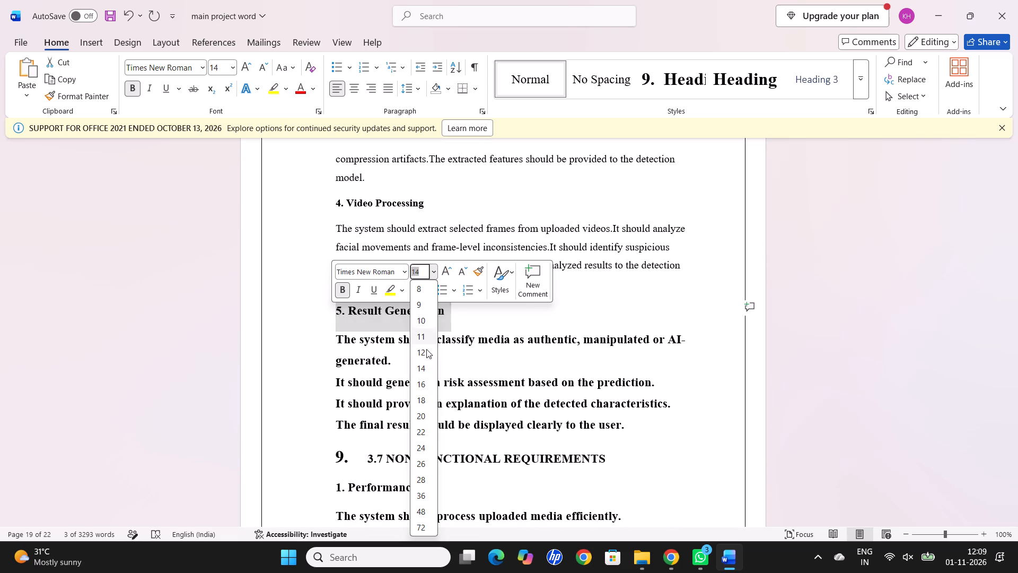
pyautogui.click(423, 349)
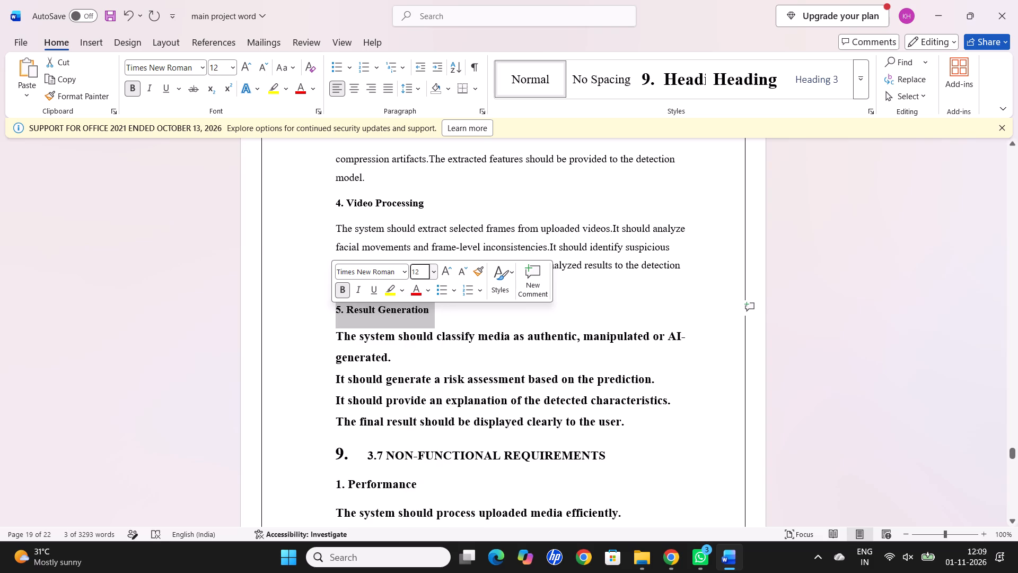
# Remove the bold from the result lines under "5. Result Generation" and set them to font size 12.
pyautogui.moveTo(338, 331); pyautogui.dragTo(644, 419)
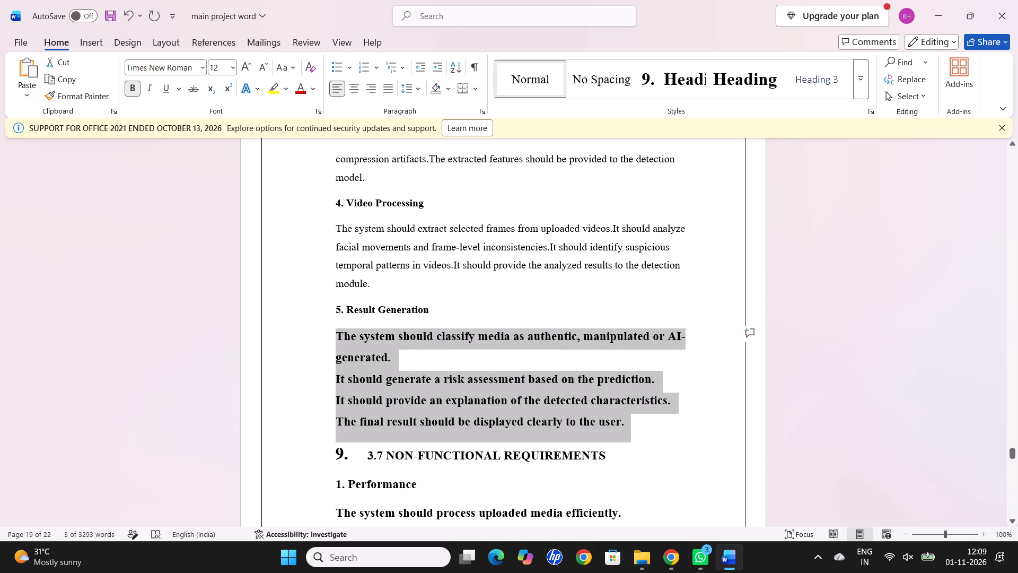
pyautogui.moveTo(644, 419); pyautogui.dragTo(644, 419)
pyautogui.click(654, 395)
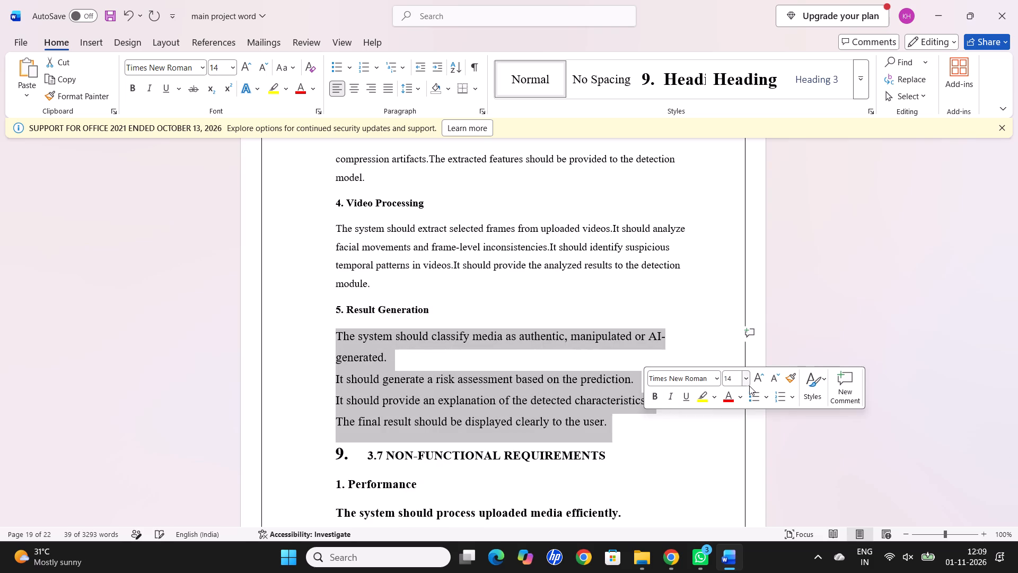
pyautogui.click(750, 386)
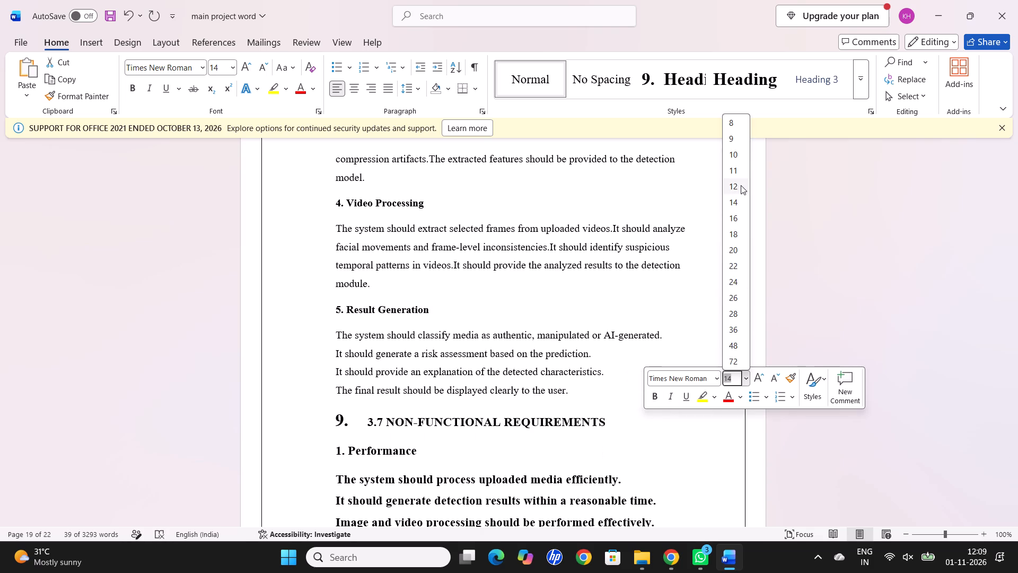
pyautogui.click(741, 185)
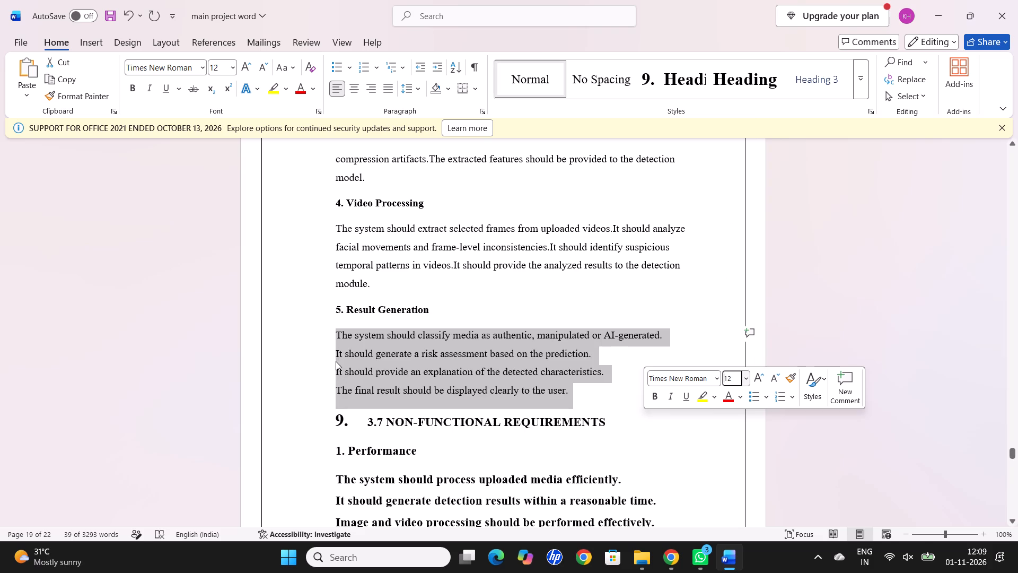
# Merge the four separate lines under "5. Result Generation" into one continuous paragraph.
pyautogui.click(337, 386)
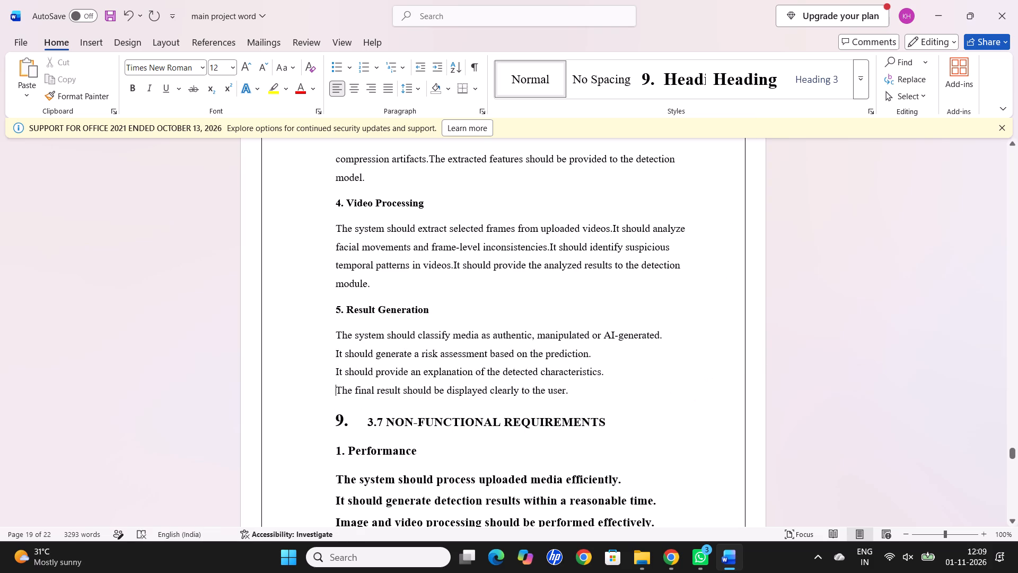
pyautogui.press('BackSpace')
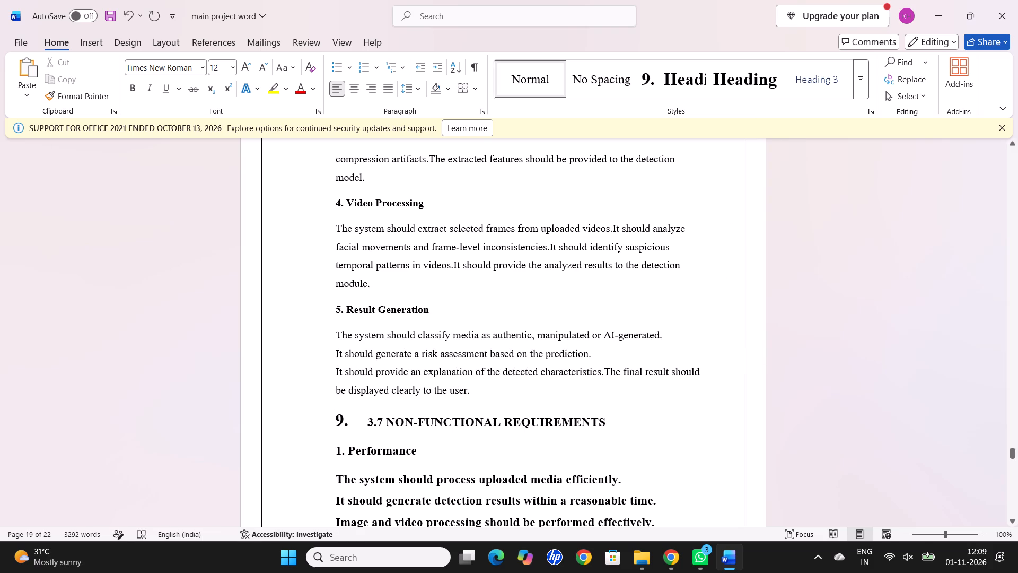
pyautogui.click(337, 371)
pyautogui.press('BackSpace')
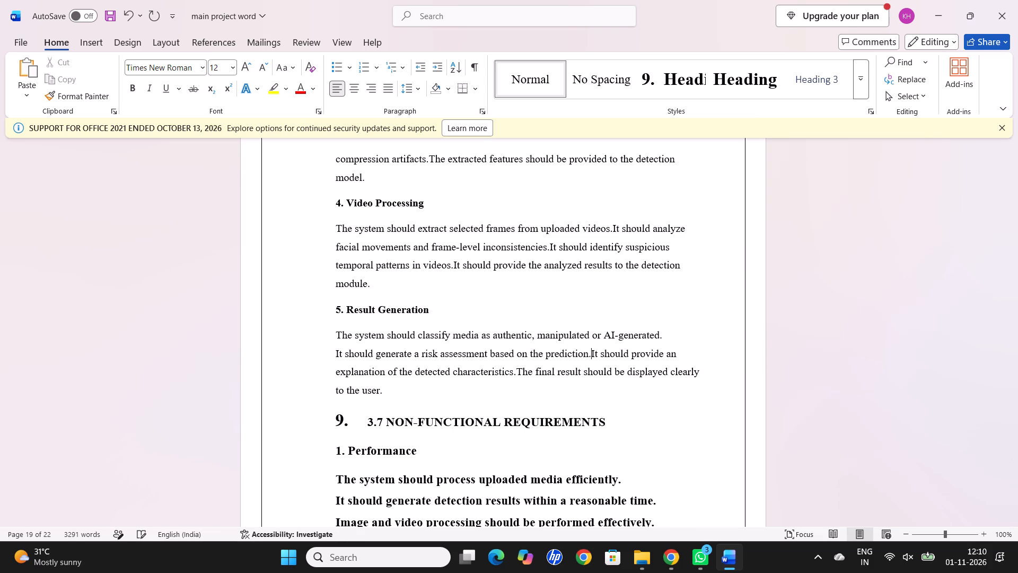
pyautogui.click(334, 351)
pyautogui.press('BackSpace')
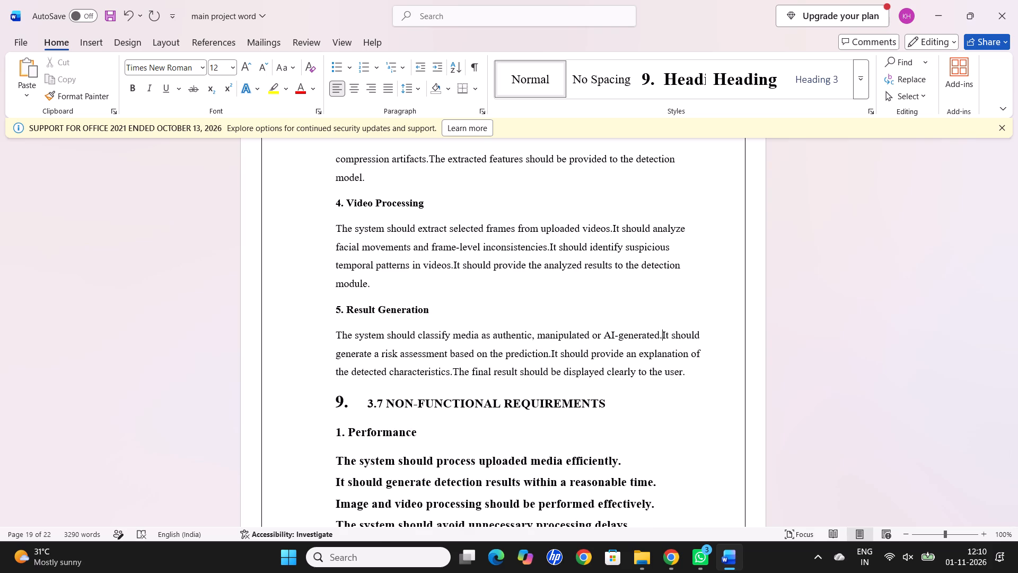
# Remove the automatic list number 9 from the "3.7 NON-FUNCTIONAL REQUIREMENTS" heading, keeping the heading on its own line.
pyautogui.scroll(-1, 455, 483)
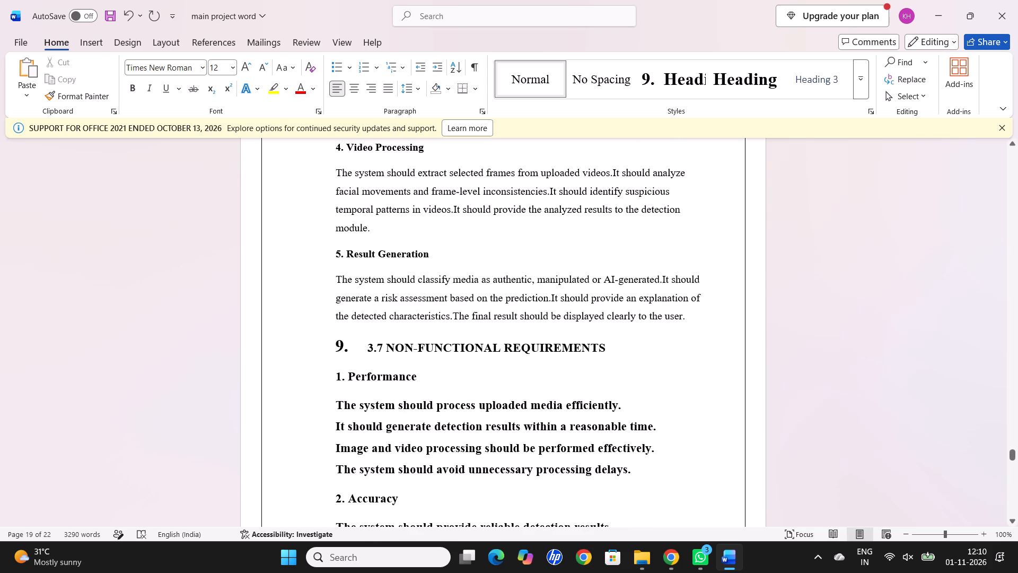
pyautogui.click(366, 347)
pyautogui.press('BackSpace')
pyautogui.press('BackSpace')
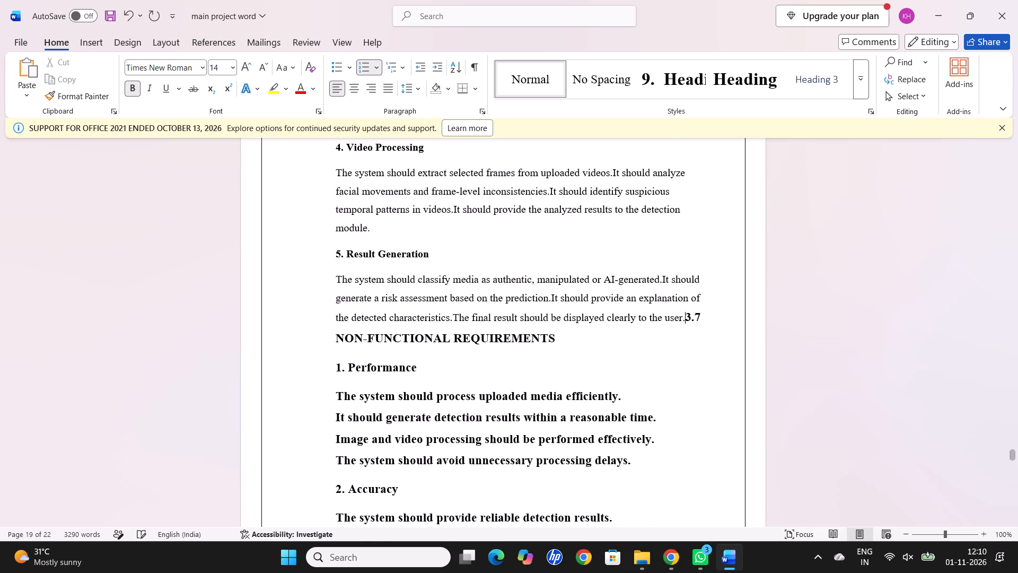
pyautogui.press('Return')
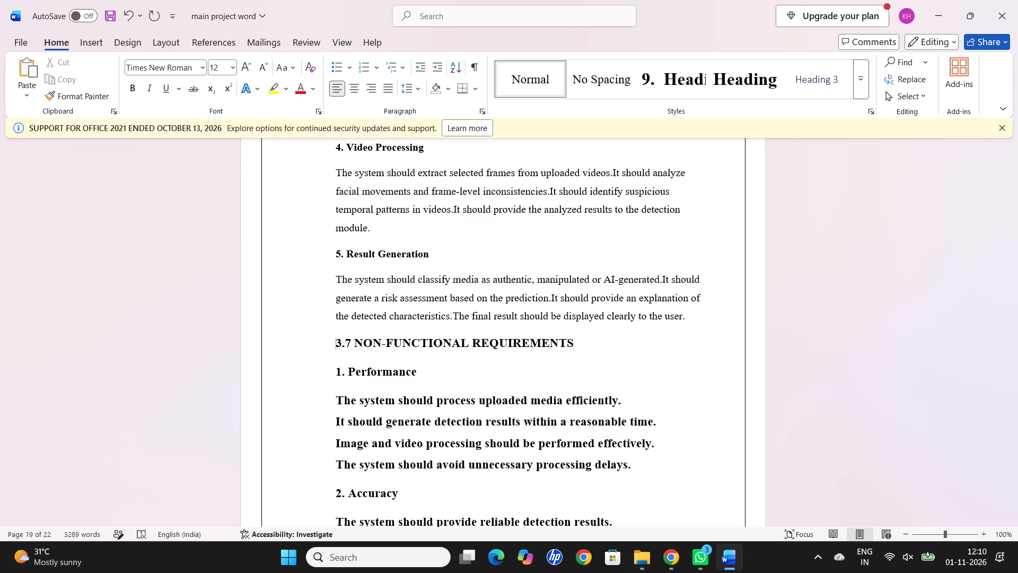
pyautogui.moveTo(336, 344); pyautogui.dragTo(555, 357)
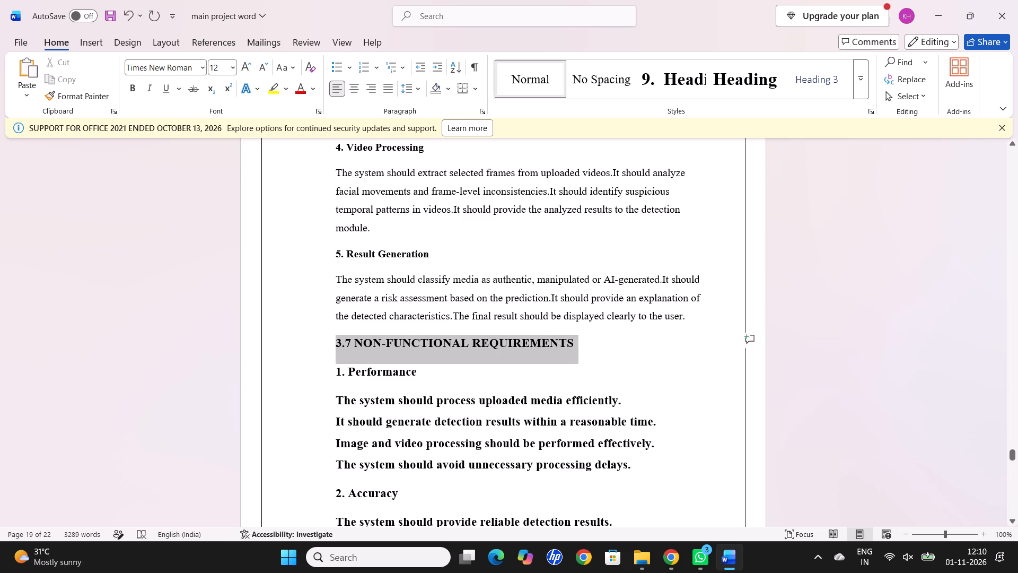
pyautogui.moveTo(555, 357); pyautogui.dragTo(555, 357)
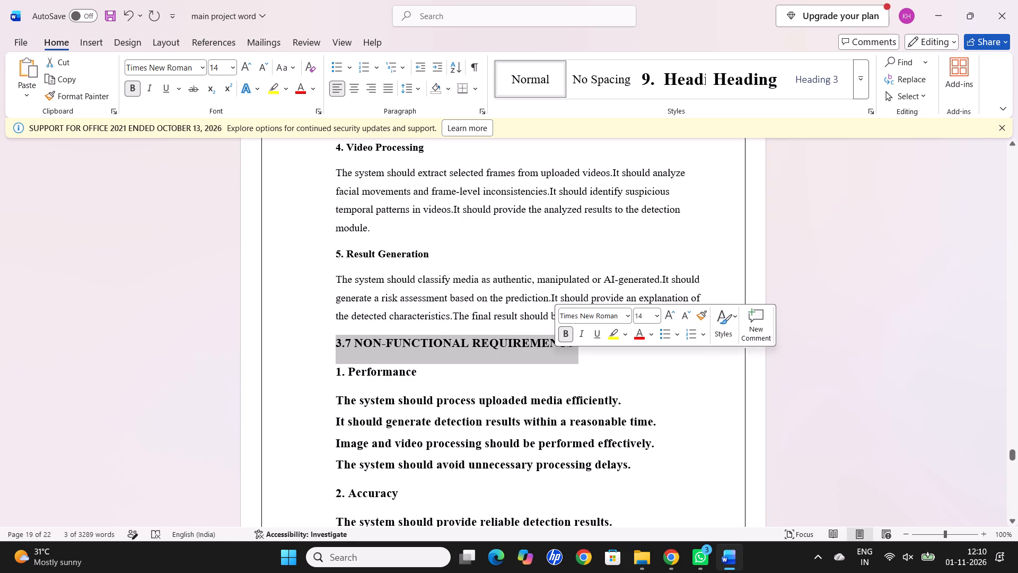
pyautogui.click(568, 402)
# Set the "1. Performance" side heading under section 3.7 to font size 12.
pyautogui.moveTo(422, 369); pyautogui.dragTo(421, 369)
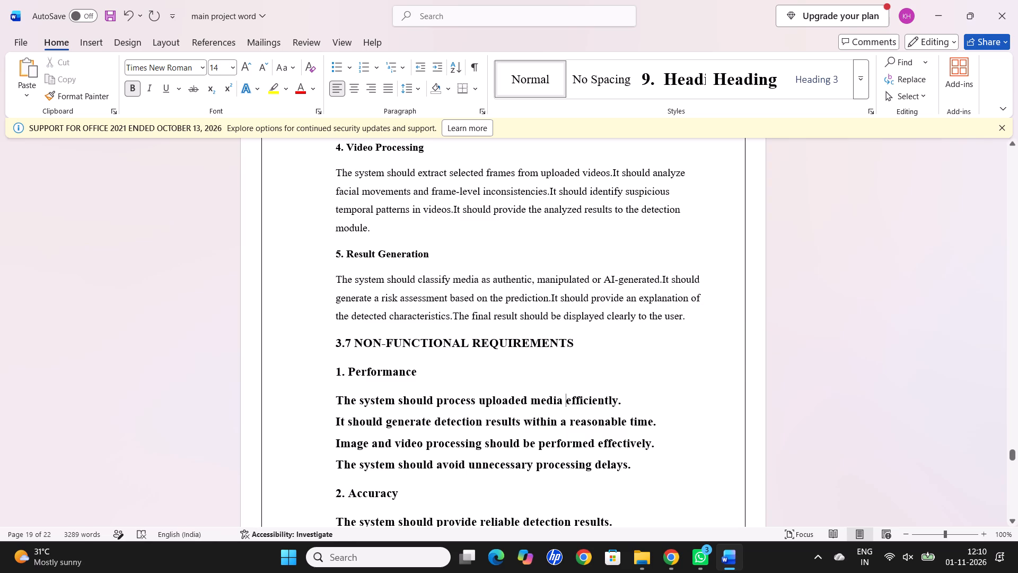
pyautogui.moveTo(421, 369); pyautogui.dragTo(336, 371)
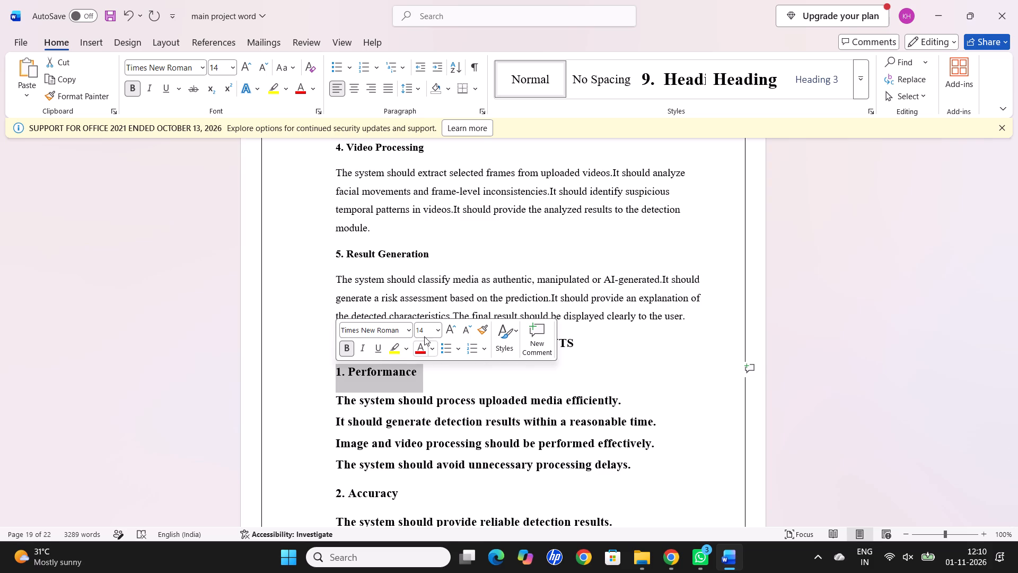
pyautogui.click(440, 331)
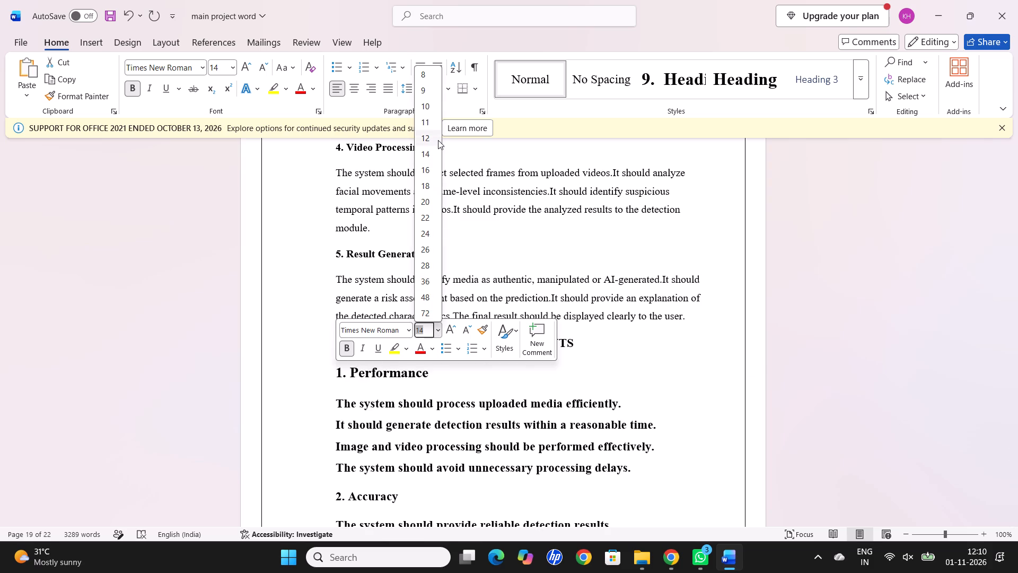
pyautogui.click(435, 138)
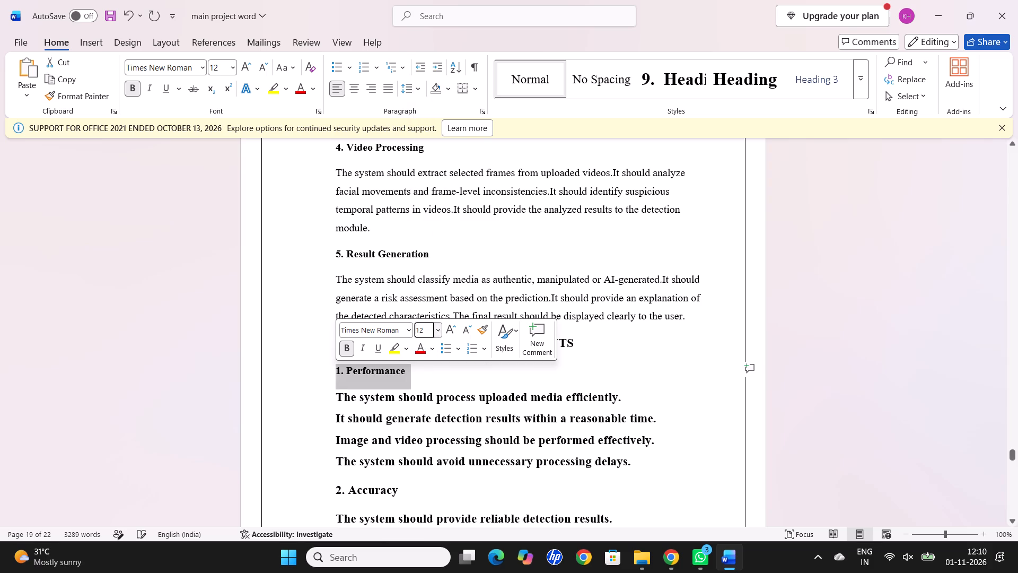
# Remove the bold from the four lines under "1. Performance" and set them to font size 12.
pyautogui.moveTo(336, 394); pyautogui.dragTo(638, 467)
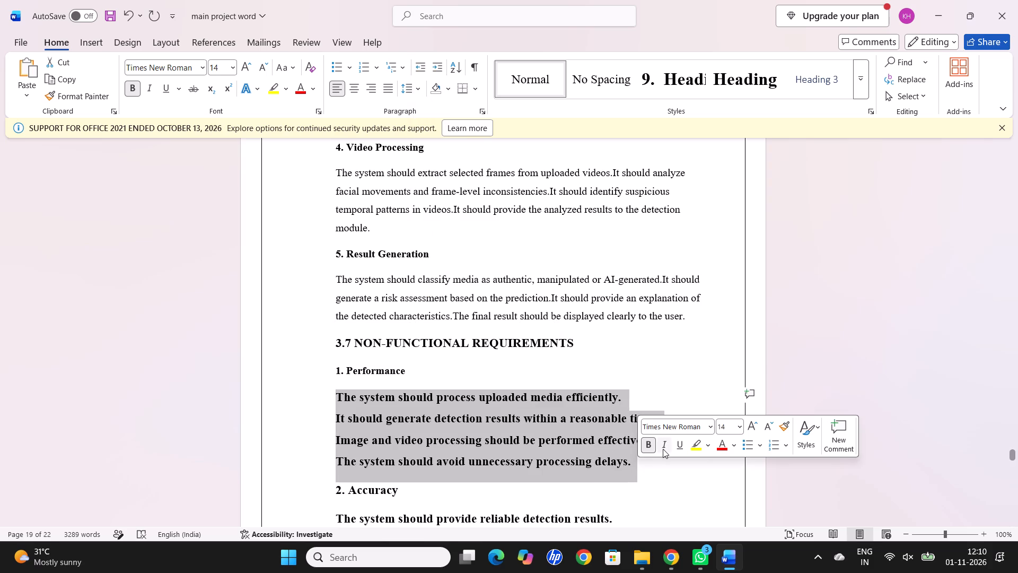
pyautogui.click(652, 448)
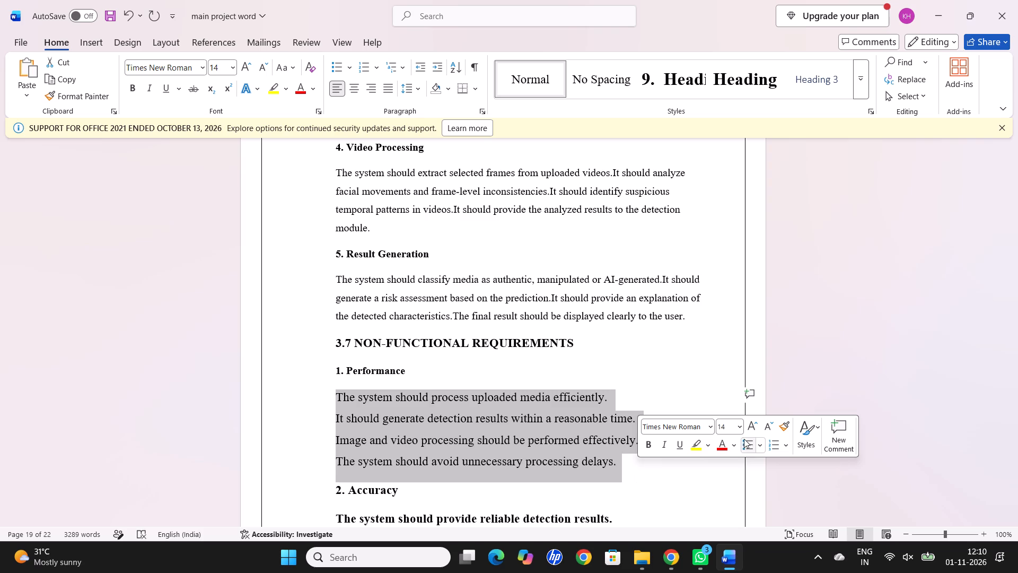
pyautogui.click(740, 429)
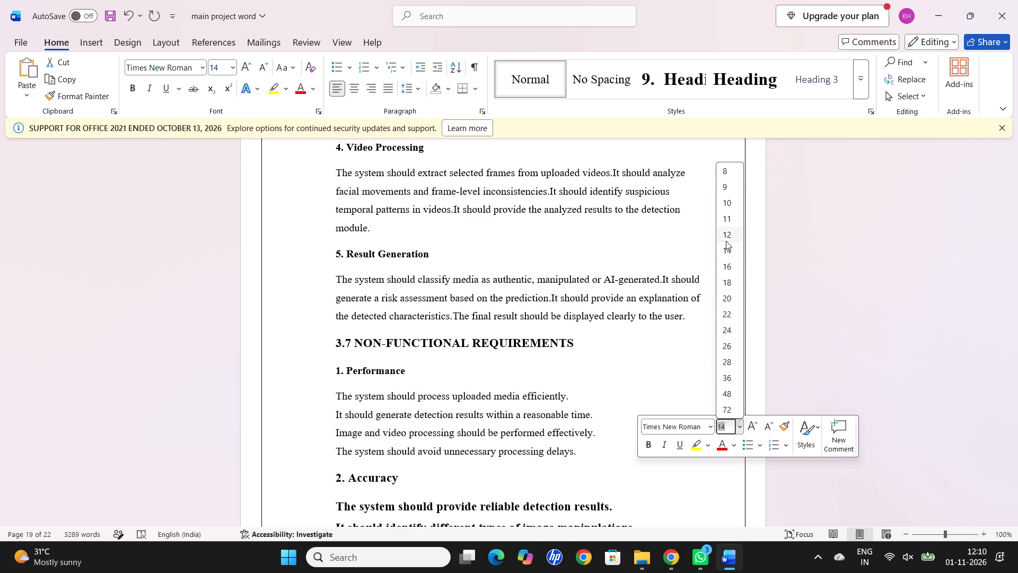
pyautogui.click(729, 232)
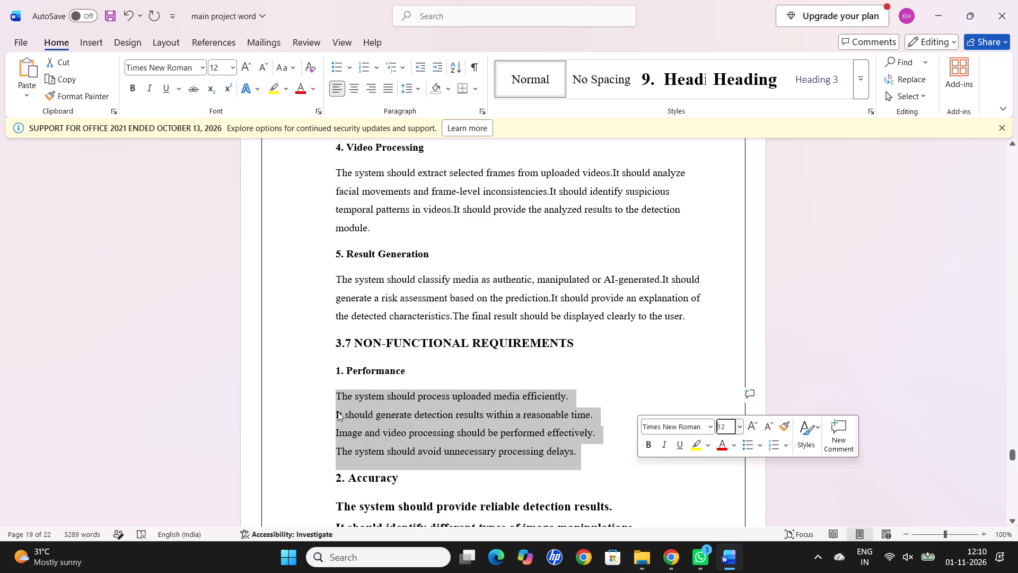
# Merge the four separate lines under "1. Performance" into one continuous paragraph.
pyautogui.click(338, 412)
pyautogui.click(335, 454)
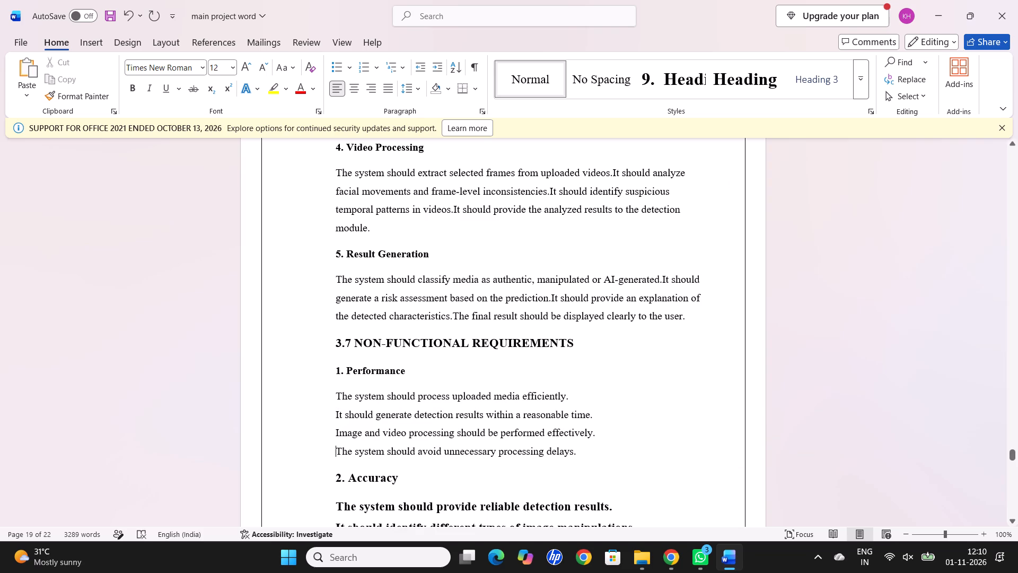
pyautogui.press('BackSpace')
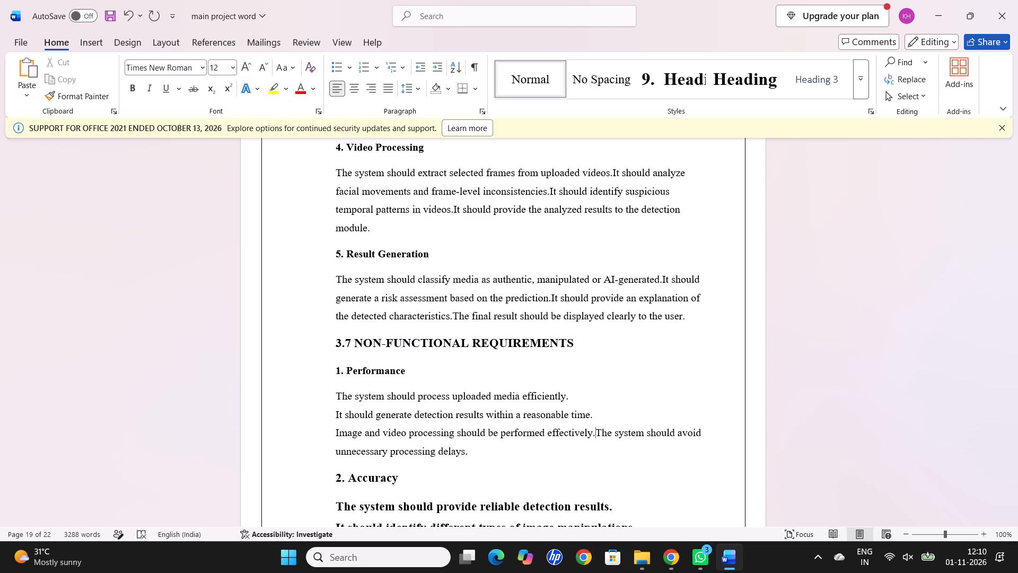
pyautogui.click(335, 432)
pyautogui.press('BackSpace')
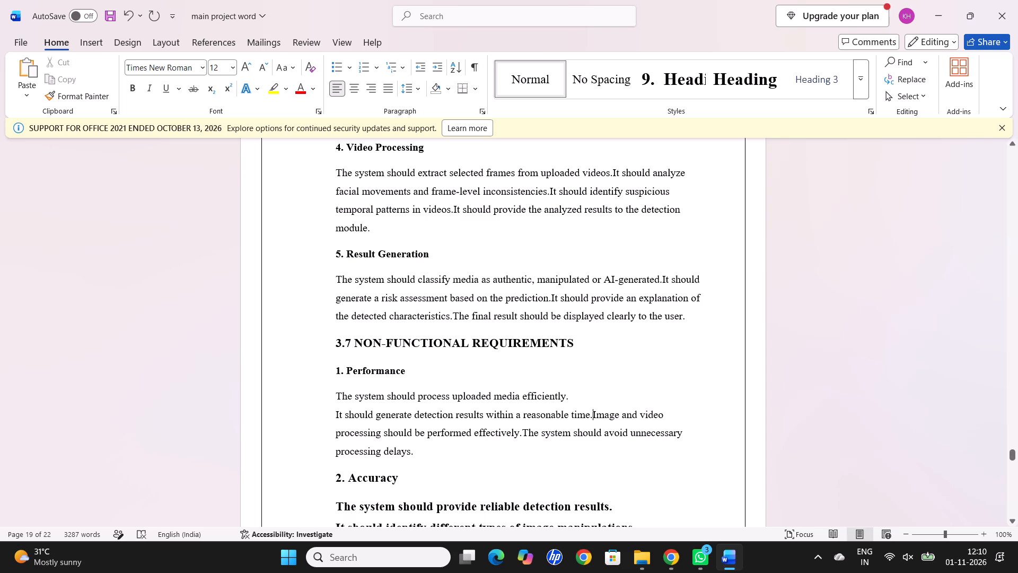
pyautogui.click(337, 414)
pyautogui.press('BackSpace')
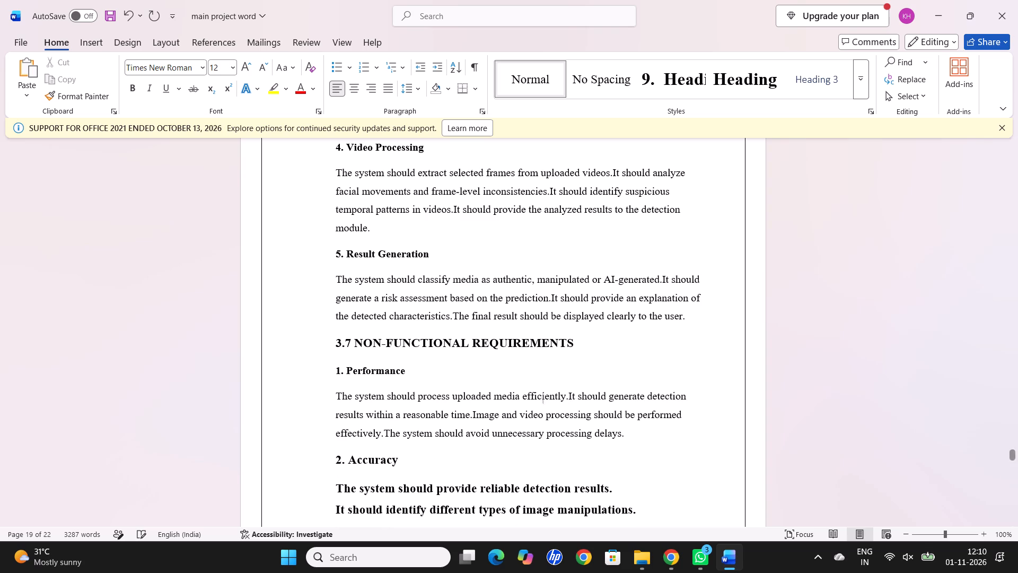
# Set the "2. Accuracy" side heading to font size 12.
pyautogui.scroll(-1, 324, 454)
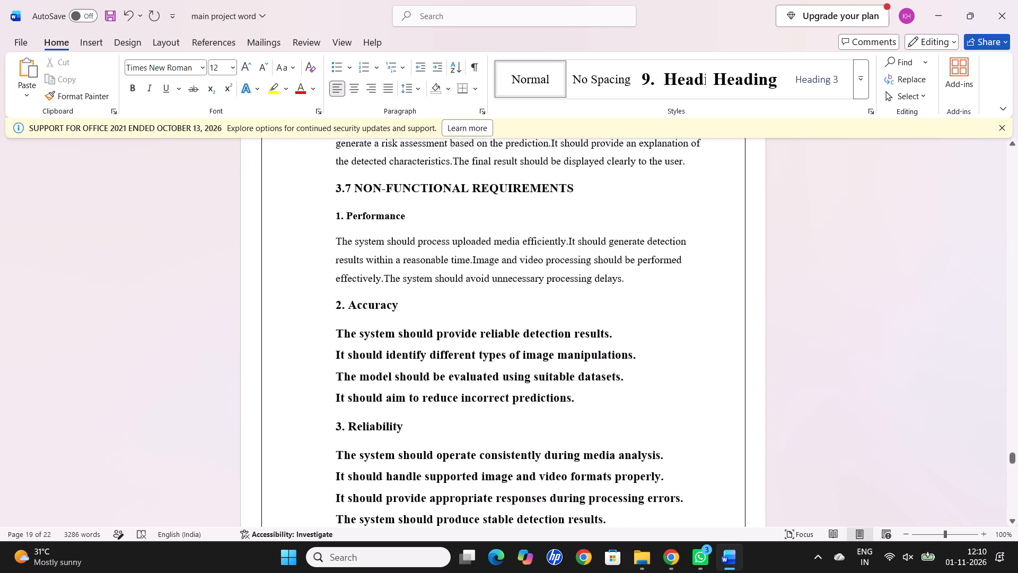
pyautogui.moveTo(330, 302); pyautogui.dragTo(397, 310)
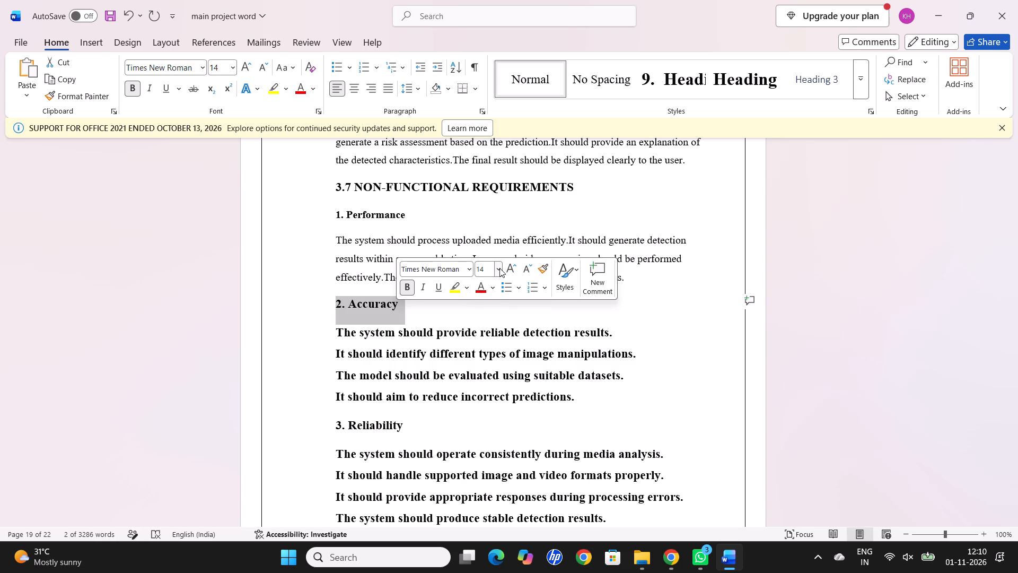
pyautogui.click(499, 268)
pyautogui.click(491, 356)
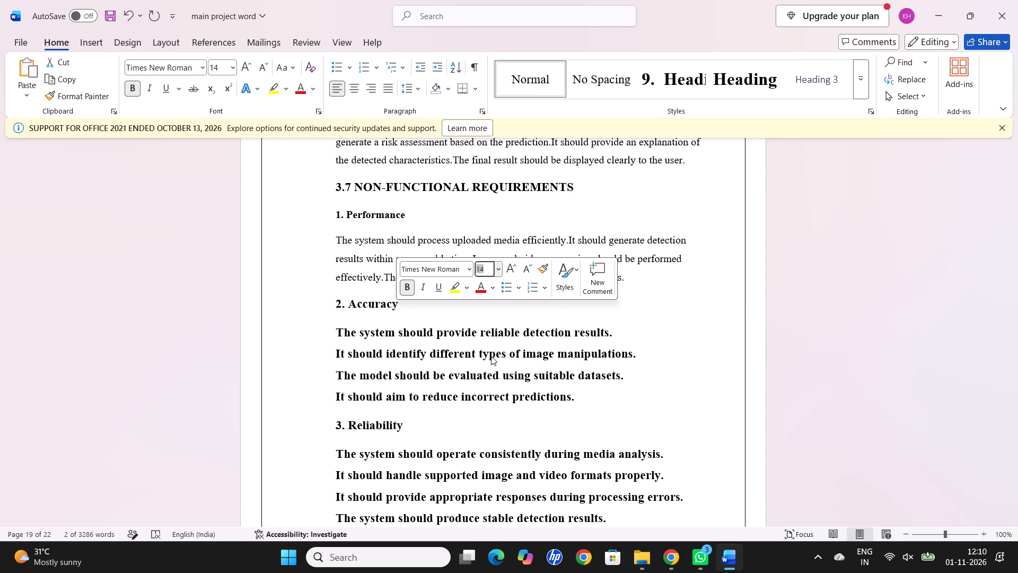
# Remove the bold from the four lines under "2. Accuracy" and set them to font size 12.
pyautogui.moveTo(334, 327); pyautogui.dragTo(475, 375)
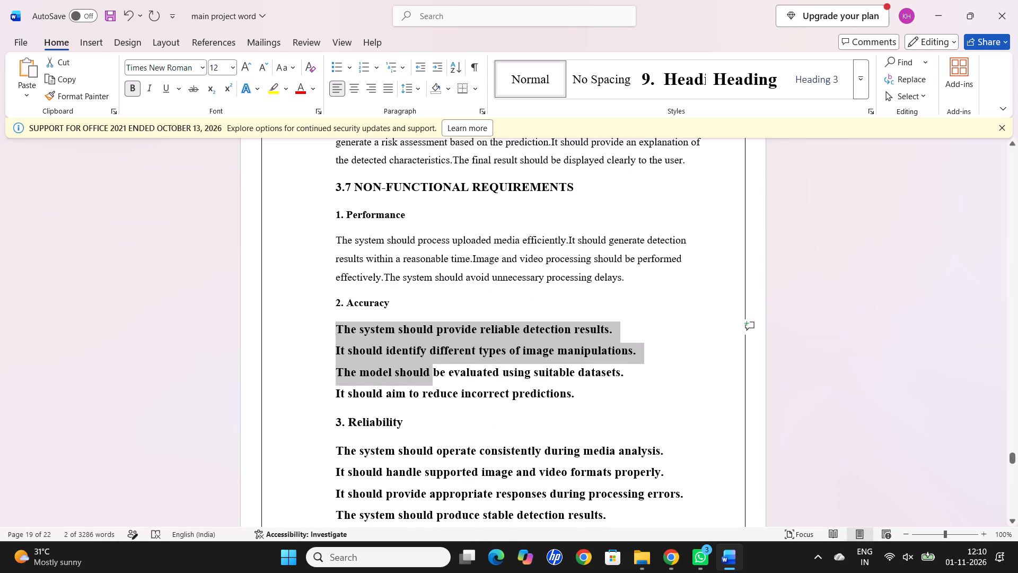
pyautogui.moveTo(475, 375); pyautogui.dragTo(580, 404)
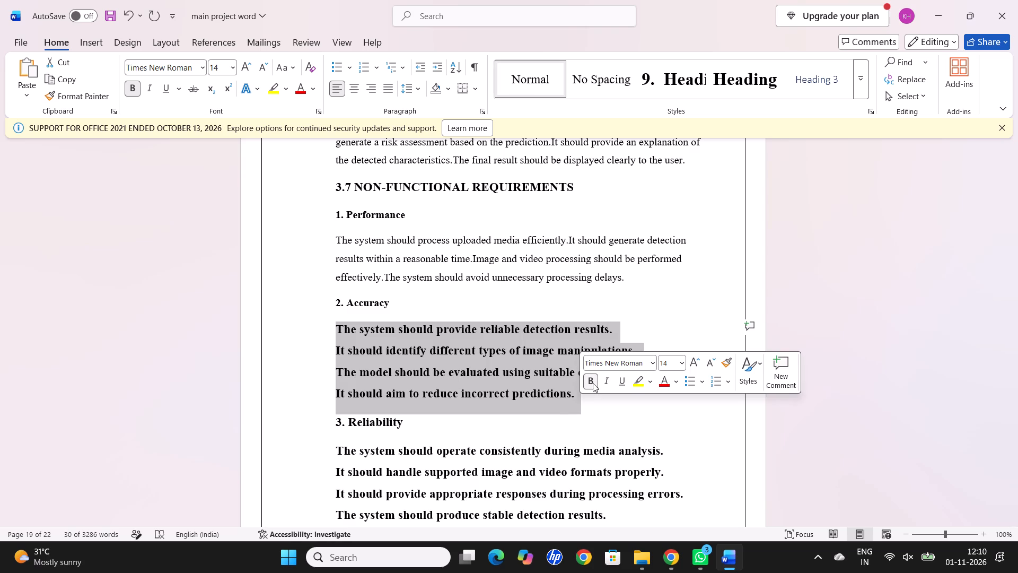
pyautogui.click(593, 383)
pyautogui.click(683, 366)
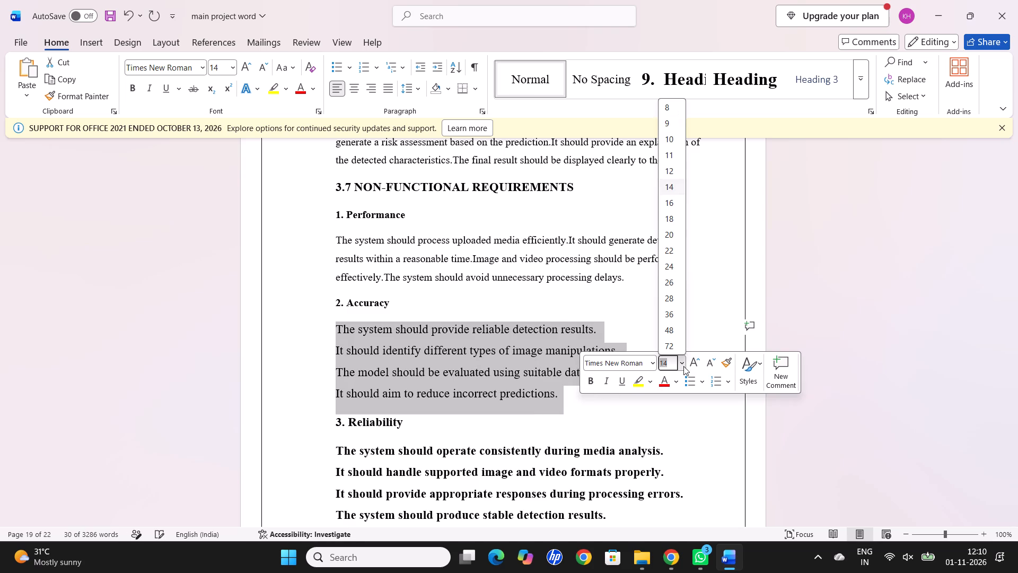
pyautogui.click(669, 170)
# Join the first three lines under "2. Accuracy" into one paragraph, through the sentence about suitable datasets.
pyautogui.click(347, 341)
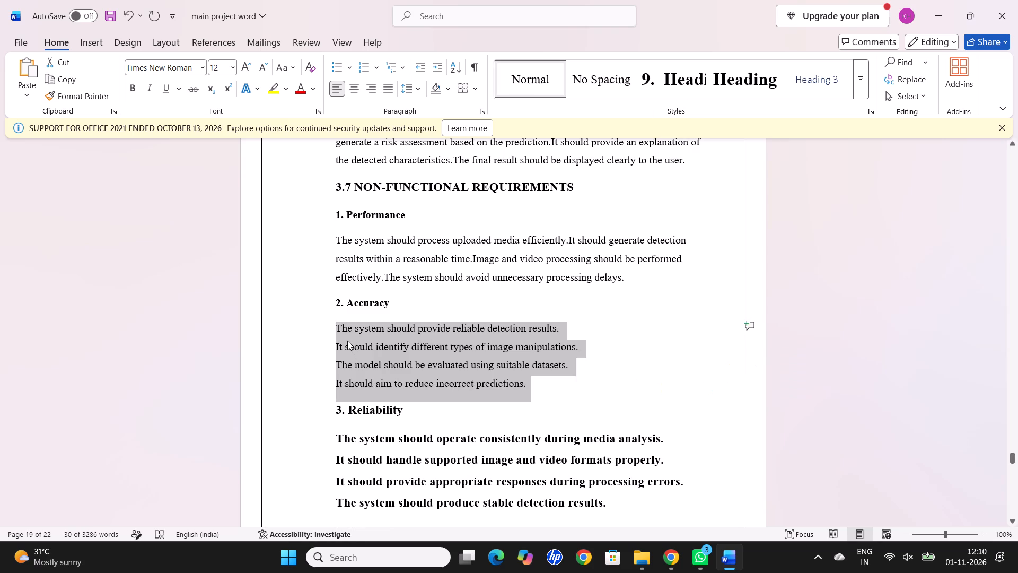
pyautogui.click(335, 347)
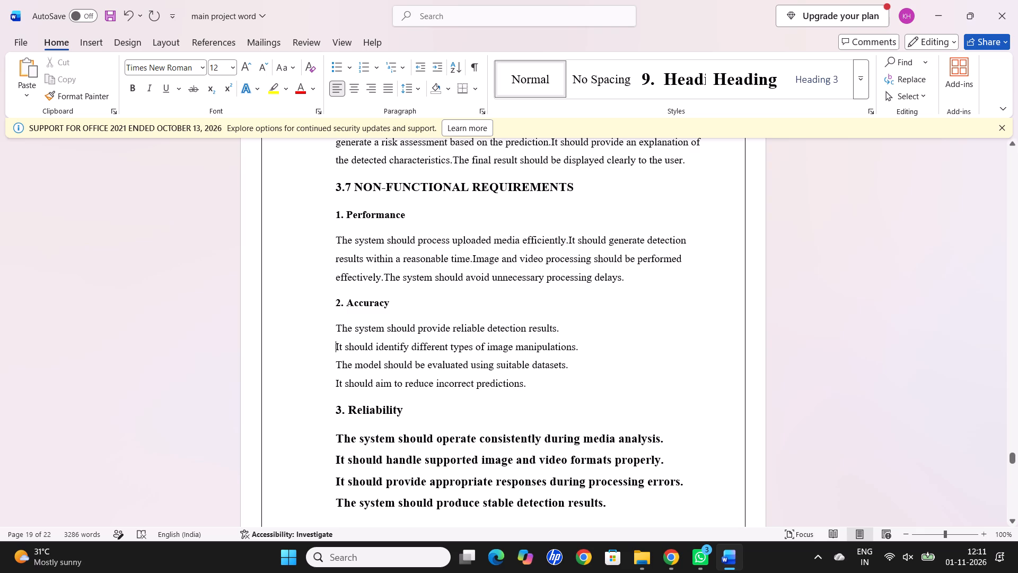
pyautogui.press('BackSpace')
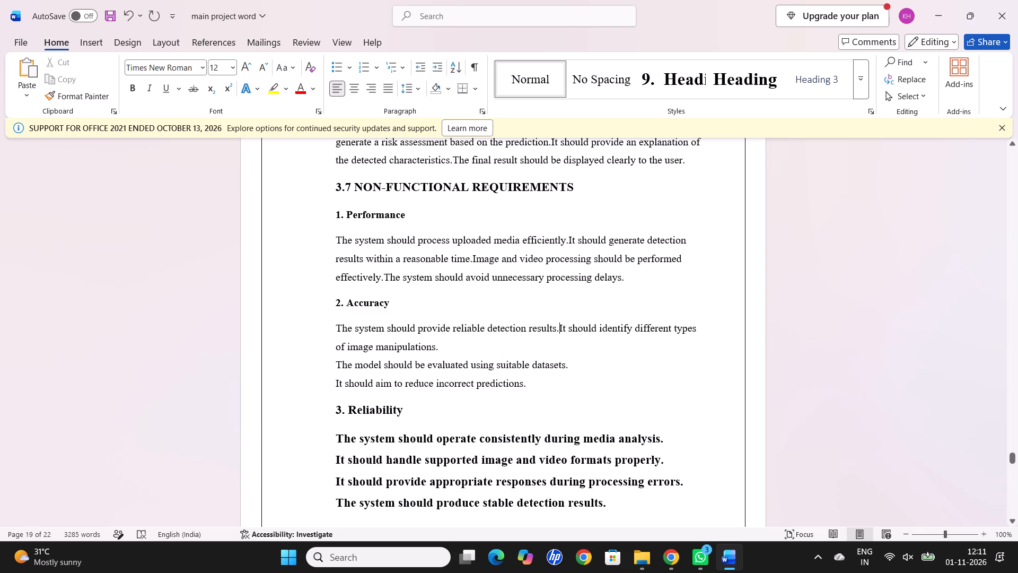
pyautogui.click(335, 364)
pyautogui.press('BackSpace')
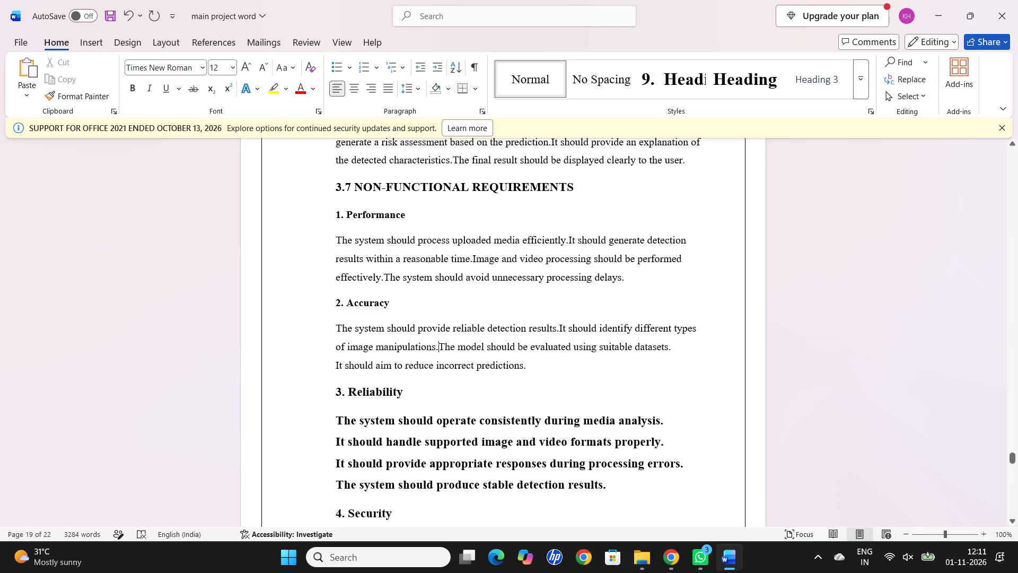
# Set the "3. Reliability" side heading and the four lines beneath it to font size 12.
pyautogui.scroll(-1, 444, 400)
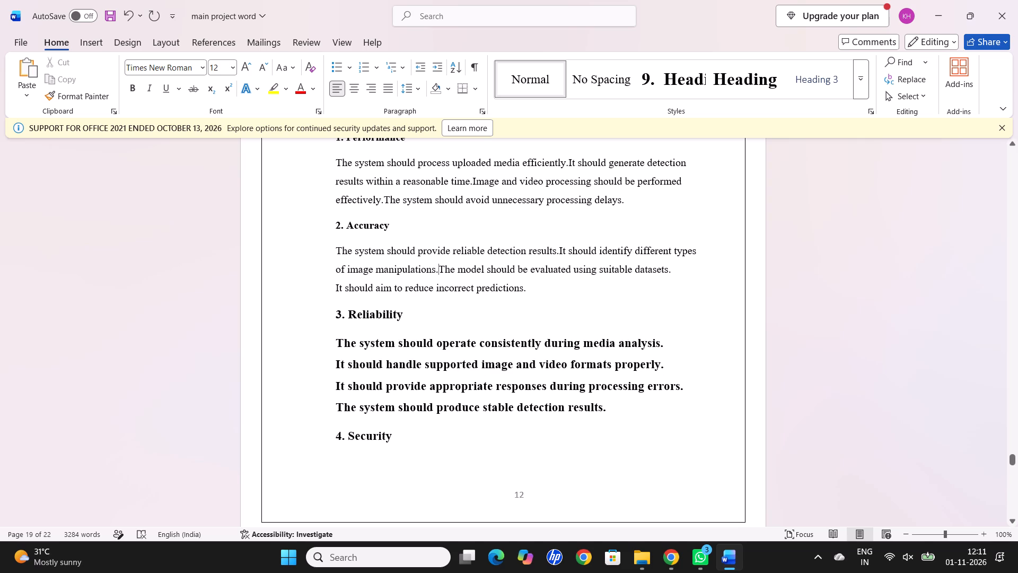
pyautogui.click(334, 335)
pyautogui.moveTo(330, 315); pyautogui.dragTo(531, 413)
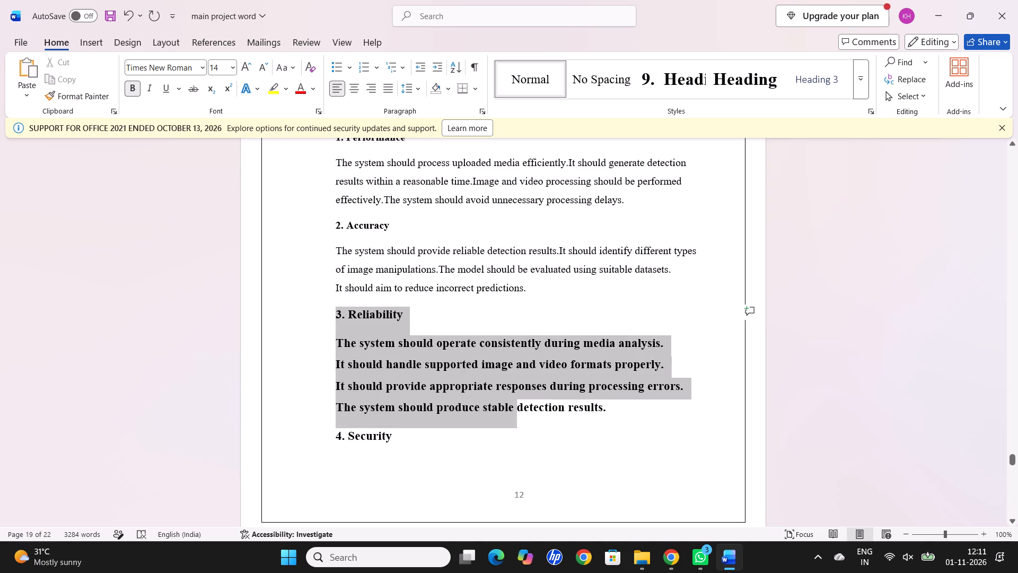
pyautogui.moveTo(531, 413); pyautogui.dragTo(613, 422)
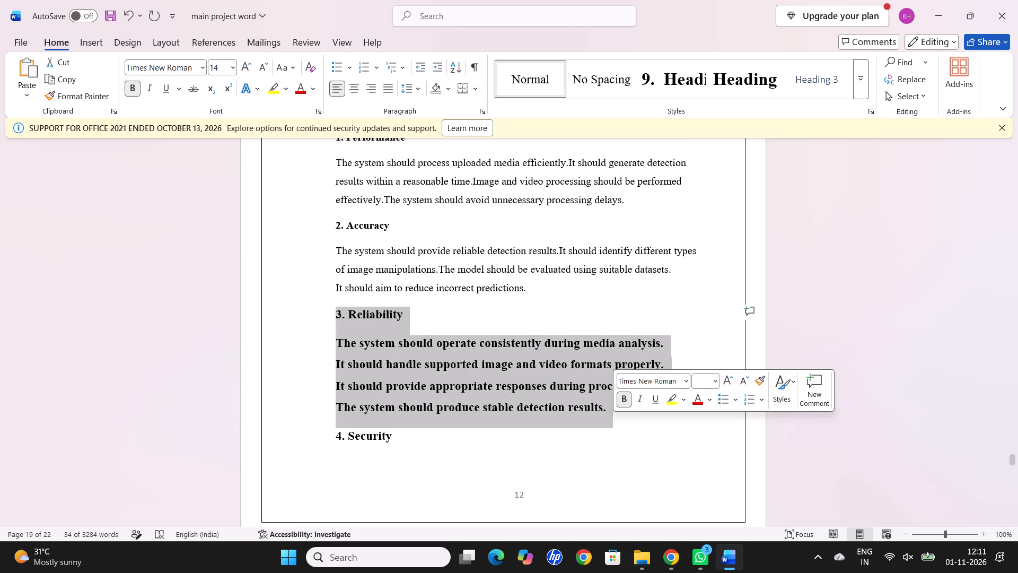
pyautogui.click(716, 384)
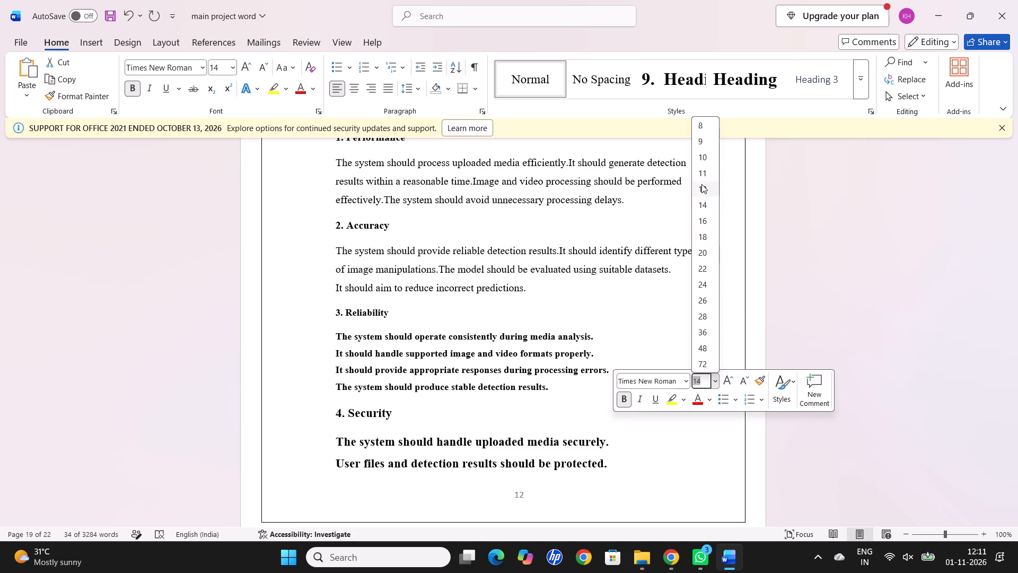
pyautogui.click(701, 187)
pyautogui.click(445, 392)
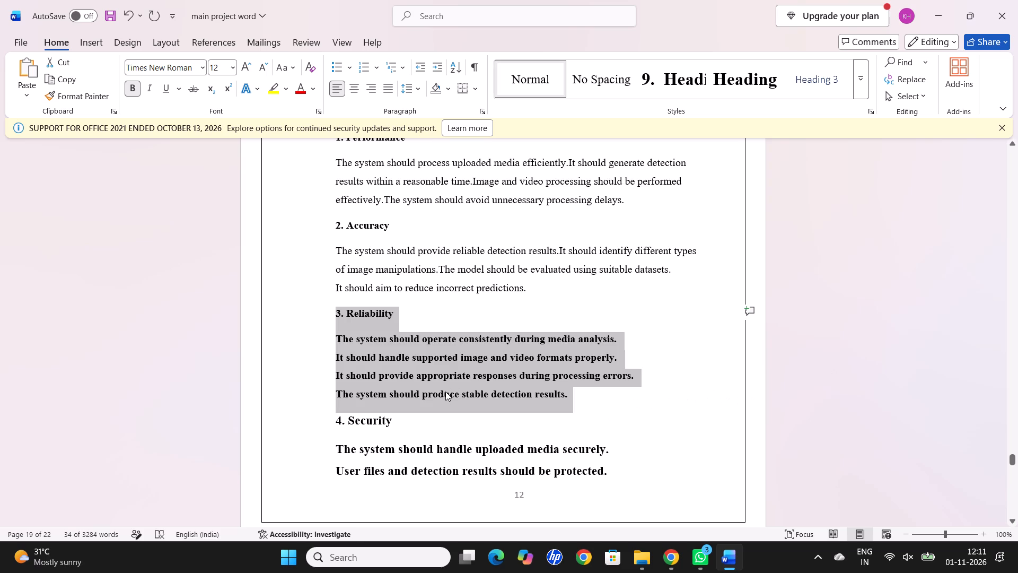
# Remove the bold from the four lines under "3. Reliability" and retype the full stop ending the last line.
pyautogui.moveTo(330, 336); pyautogui.dragTo(565, 402)
pyautogui.click(571, 380)
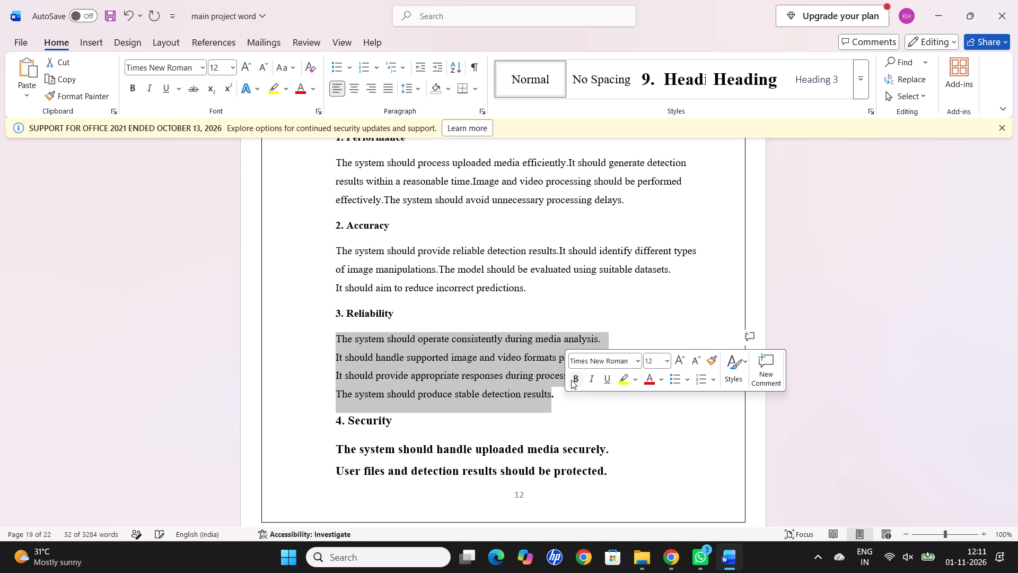
pyautogui.click(564, 396)
pyautogui.press('BackSpace')
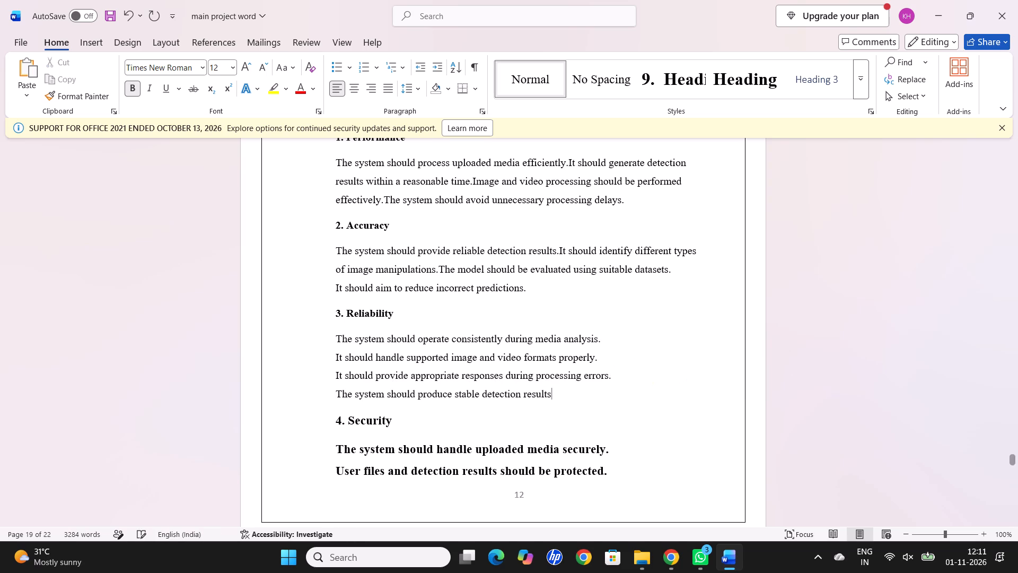
pyautogui.press('.')
# Merge the four separate lines under "3. Reliability" into one continuous paragraph.
pyautogui.click(337, 392)
pyautogui.press('BackSpace')
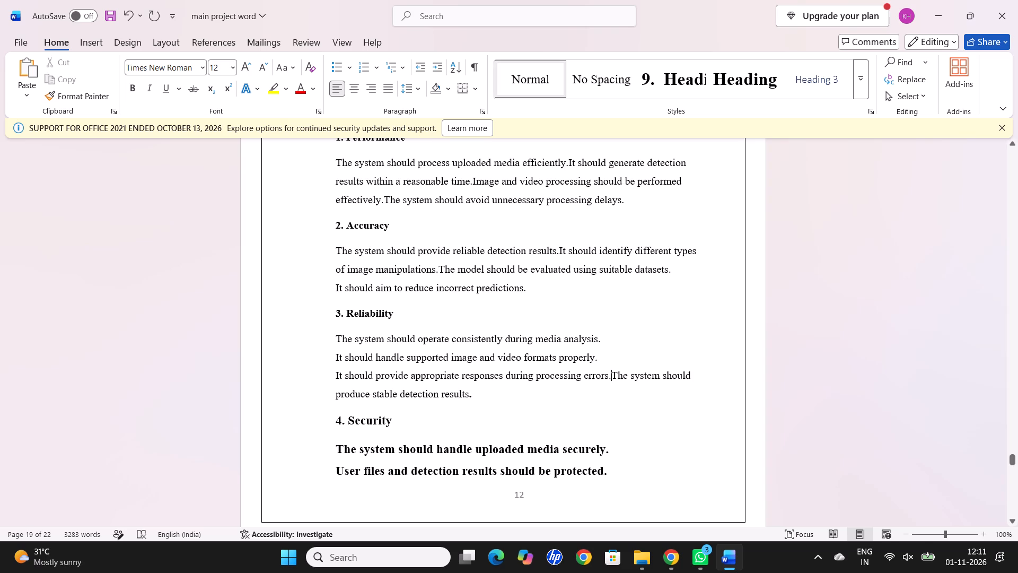
pyautogui.click(337, 374)
pyautogui.press('BackSpace')
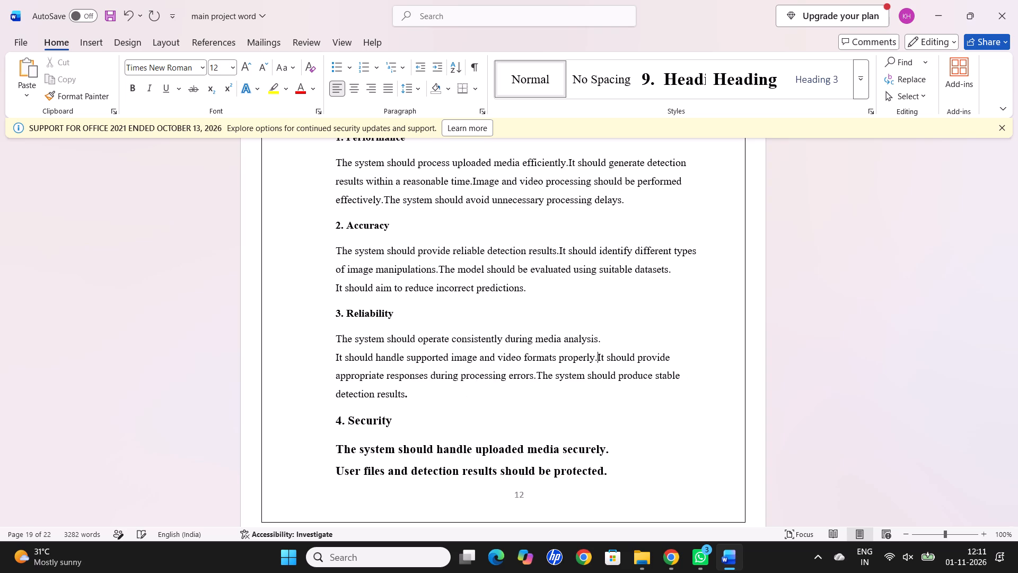
pyautogui.click(332, 356)
pyautogui.press('BackSpace')
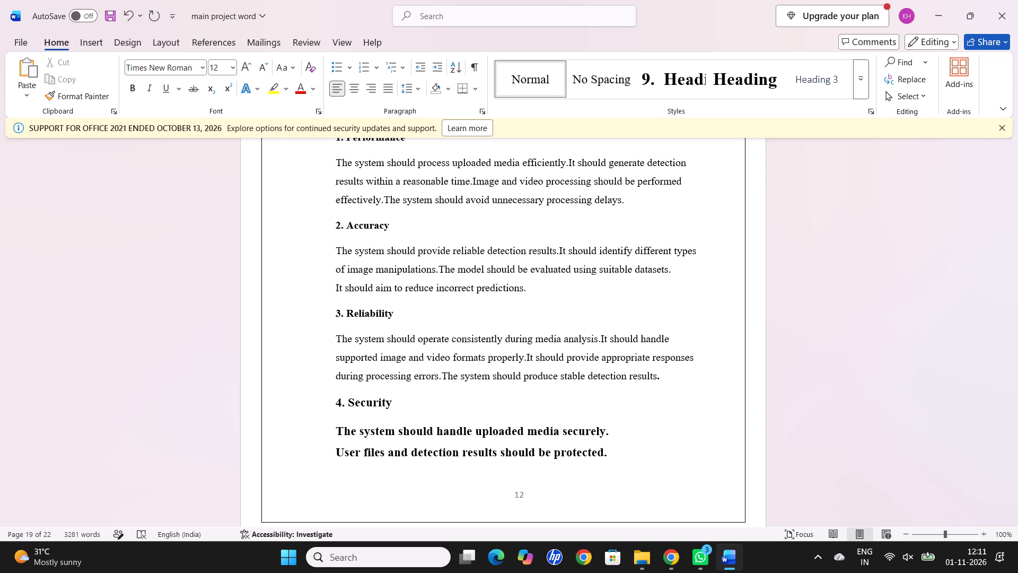
# Set the "4. Security" side heading and the two lines below it on the same page to font size 12.
pyautogui.scroll(-1, 370, 432)
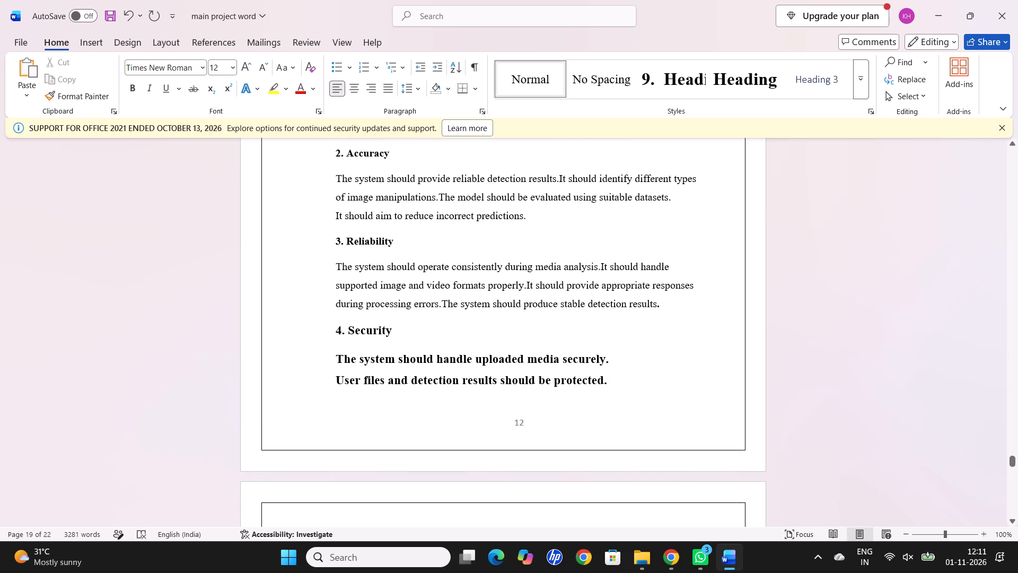
pyautogui.moveTo(328, 327); pyautogui.dragTo(651, 396)
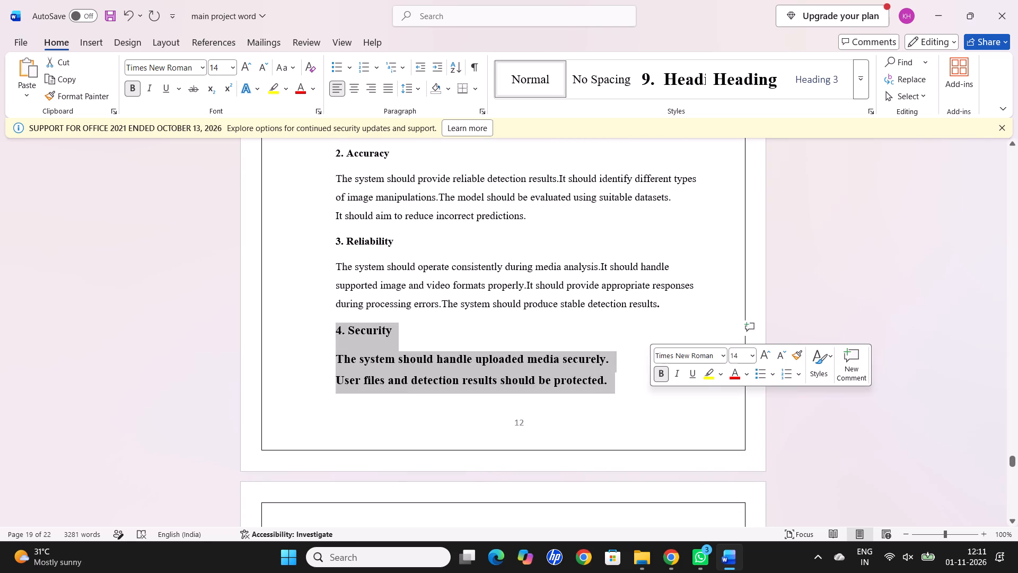
pyautogui.click(751, 354)
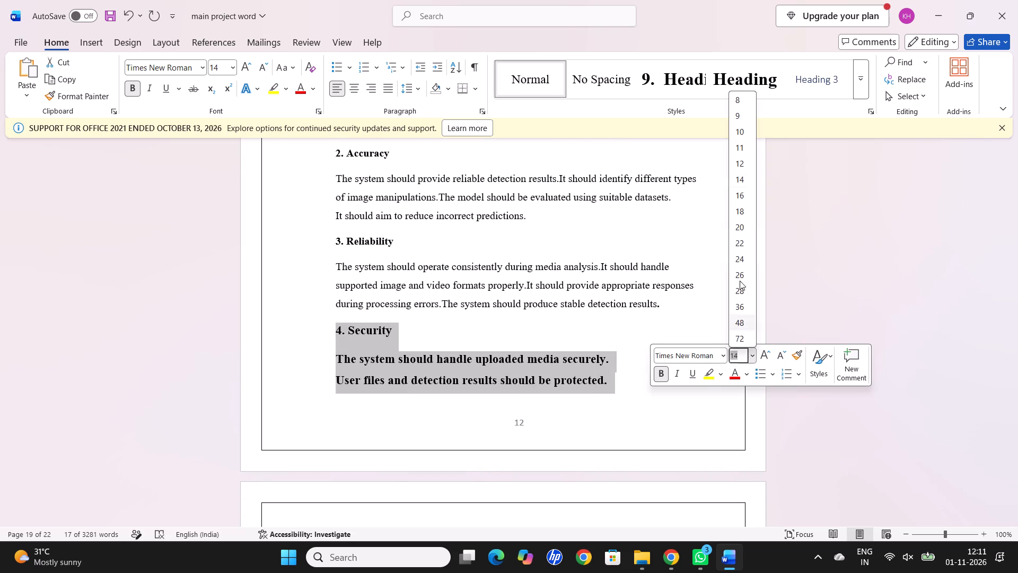
pyautogui.click(742, 167)
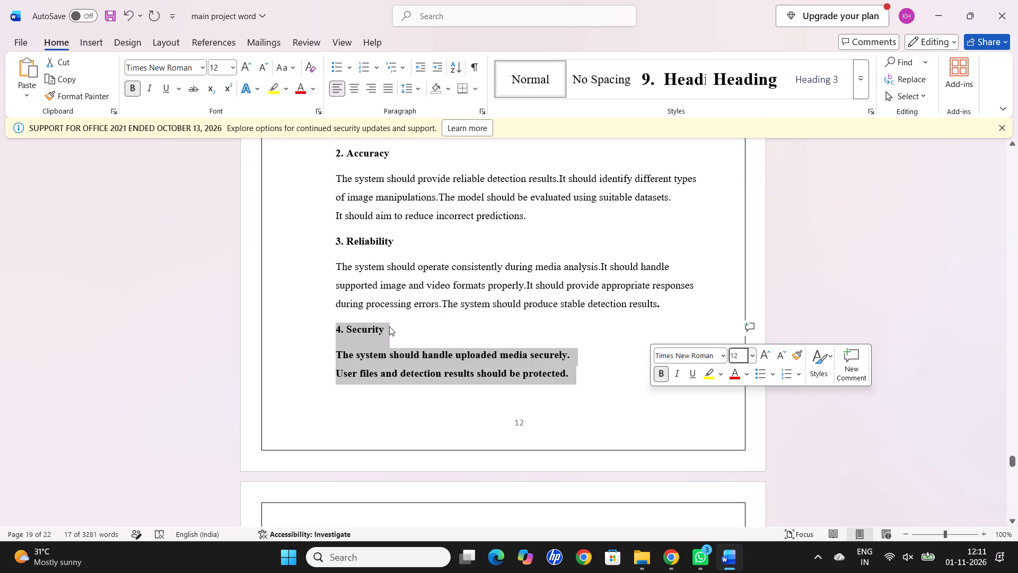
# Remove the bold from all four lines under "4. Security", across the page break, and set them to font size 12.
pyautogui.scroll(-1, 467, 403)
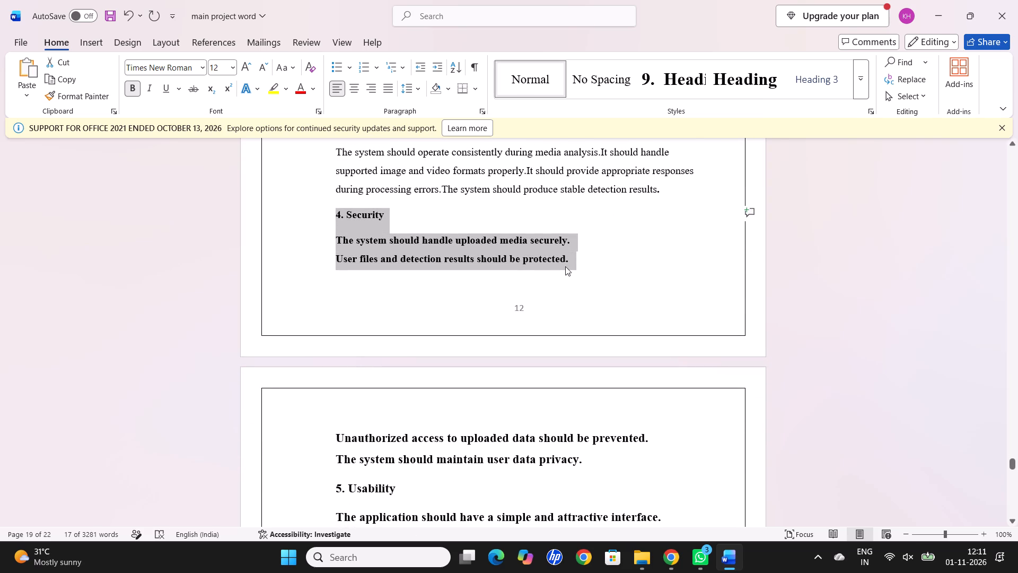
pyautogui.click(331, 242)
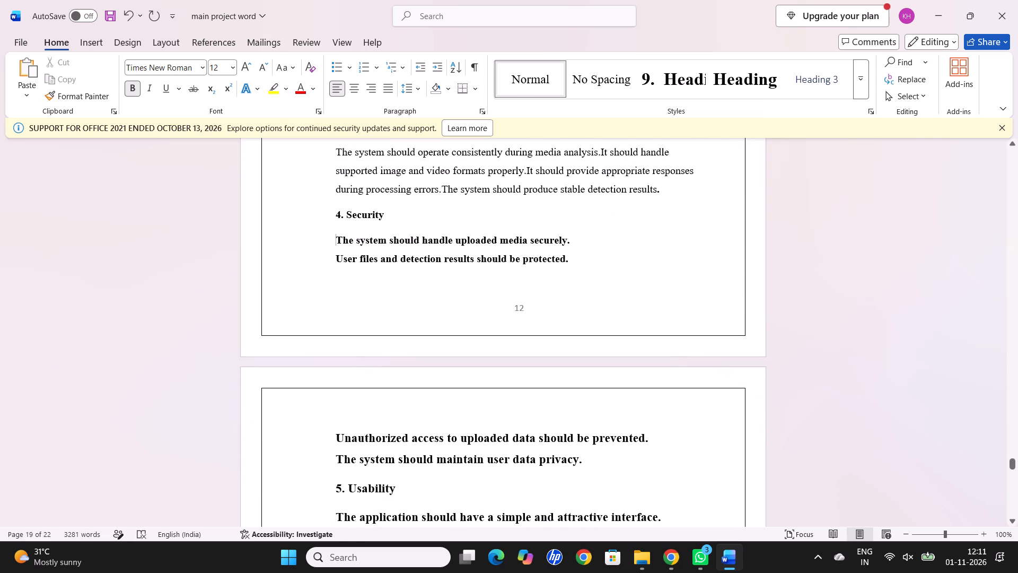
pyautogui.moveTo(333, 237); pyautogui.dragTo(696, 461)
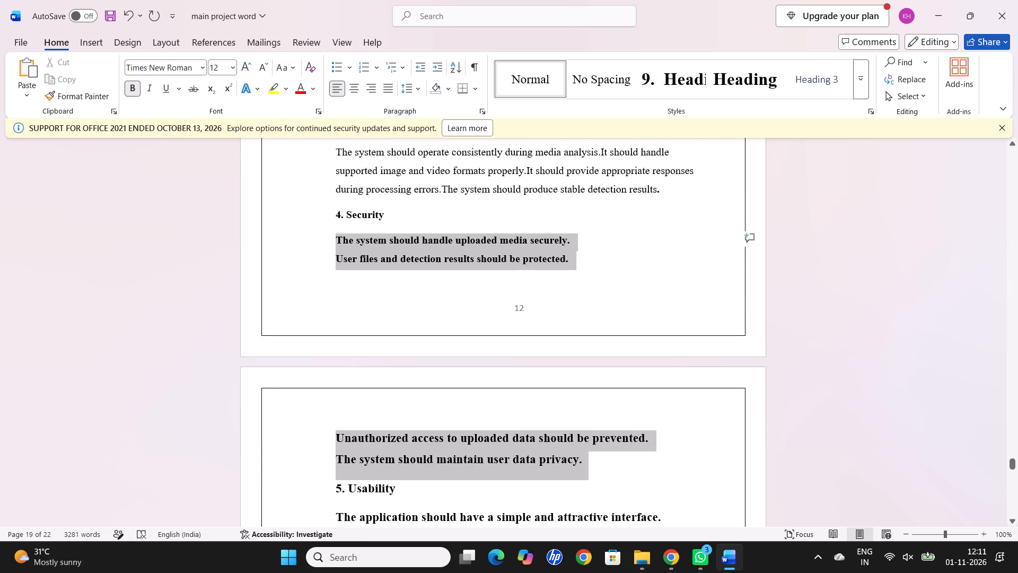
pyautogui.moveTo(696, 461); pyautogui.dragTo(697, 461)
pyautogui.click(710, 442)
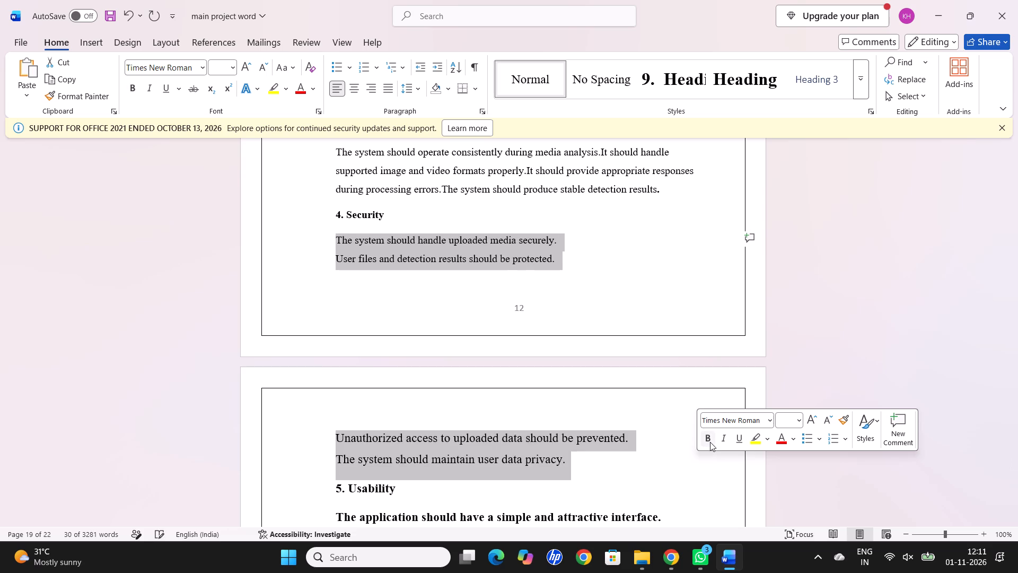
pyautogui.click(802, 420)
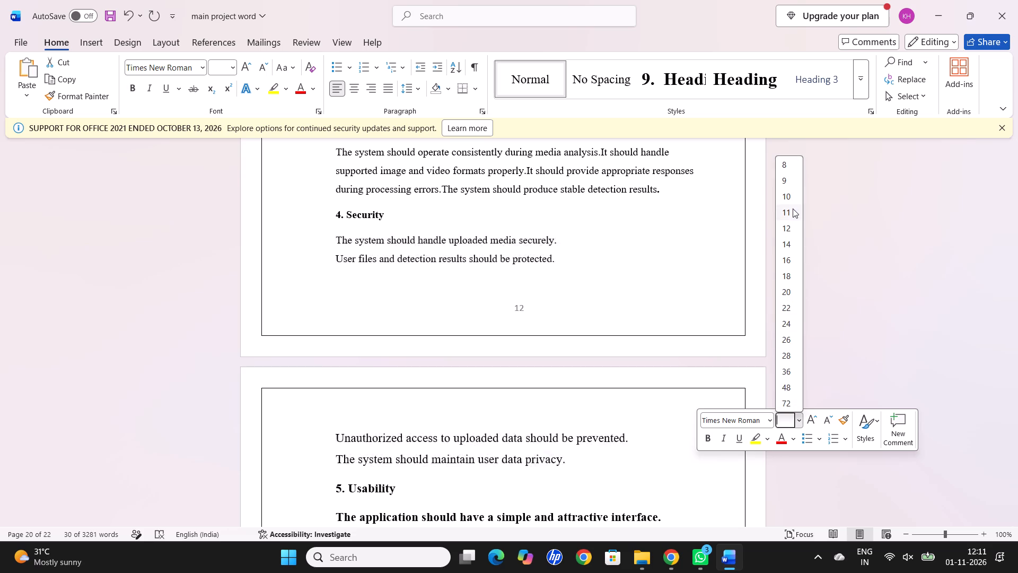
pyautogui.click(779, 230)
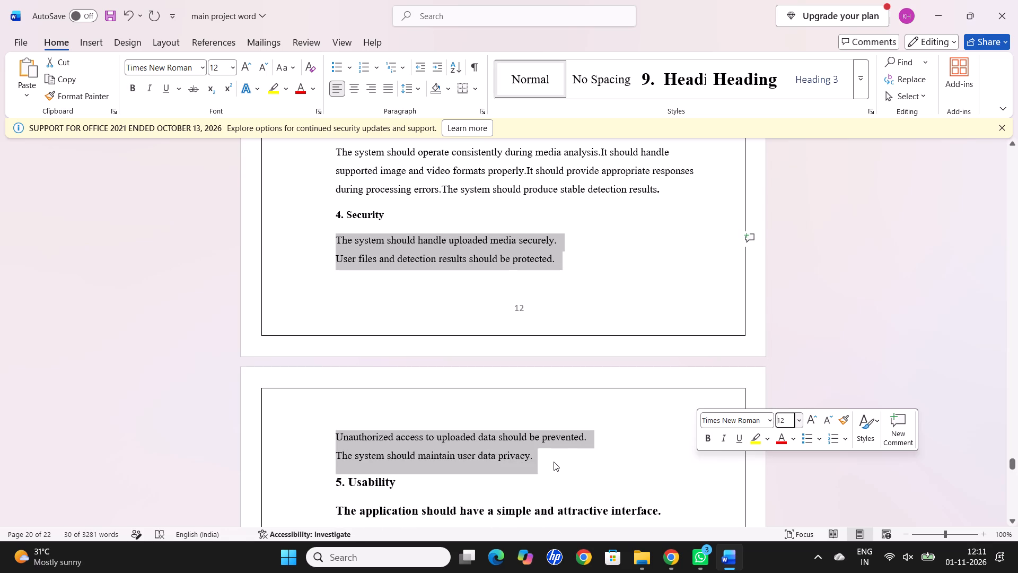
pyautogui.click(554, 462)
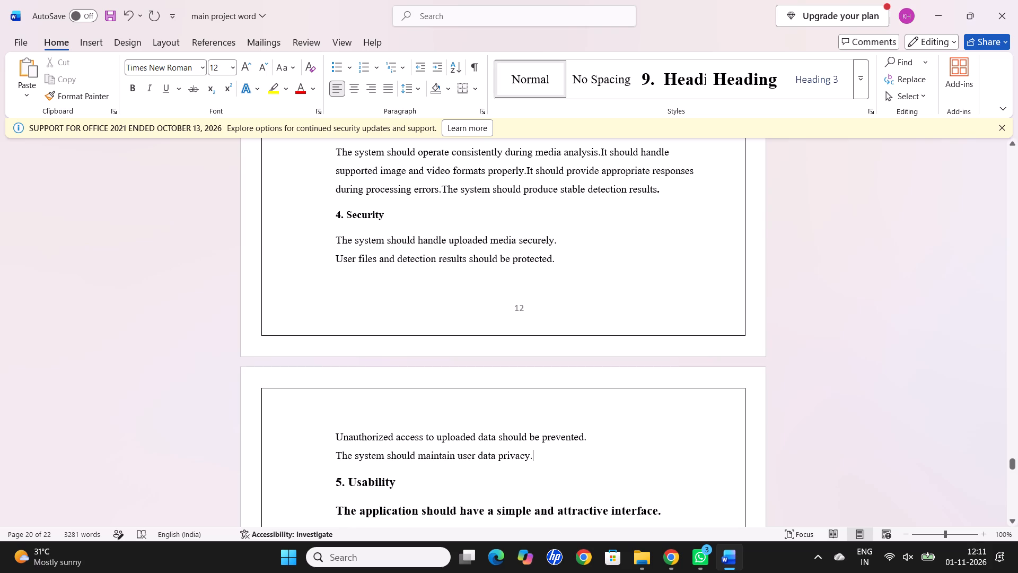
# Merge the four separate lines under "4. Security" into one continuous paragraph.
pyautogui.click(336, 456)
pyautogui.press('BackSpace')
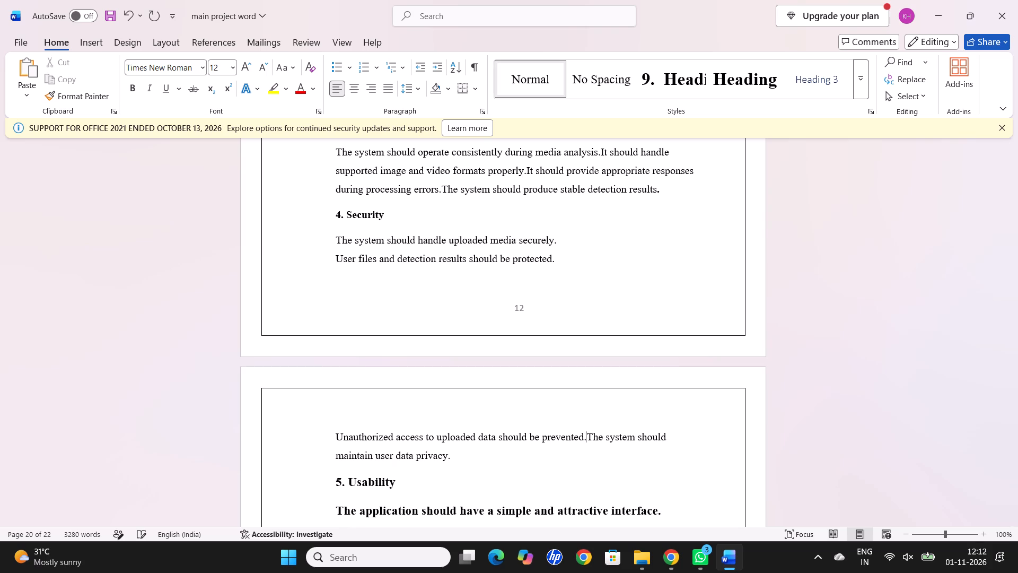
pyautogui.click(333, 434)
pyautogui.press('BackSpace')
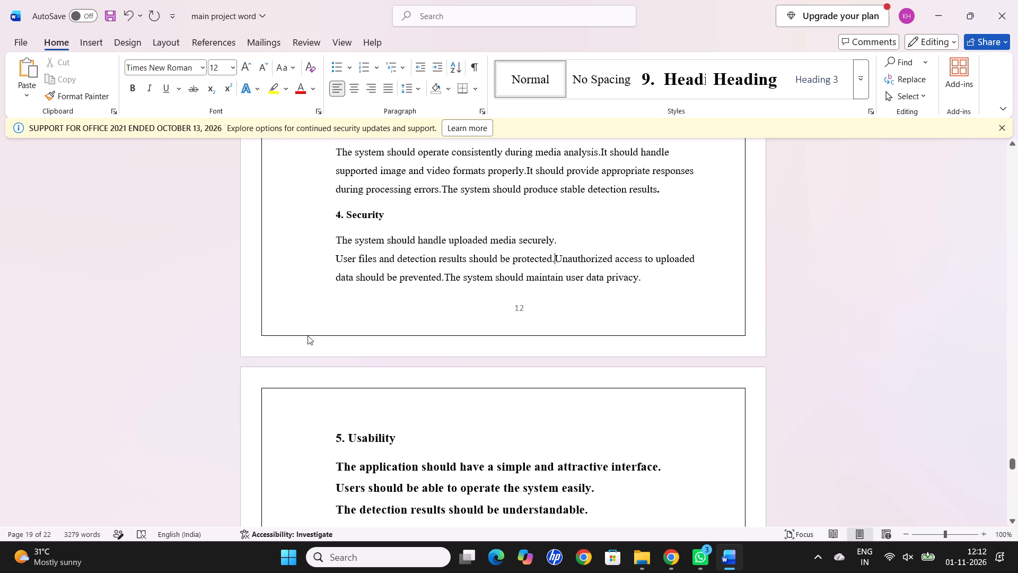
pyautogui.click(336, 261)
pyautogui.press('BackSpace')
# Remove the bold from the whole "5. Usability" and "6. Scalability" sections, headings included, and set them to font size 12.
pyautogui.scroll(-1, 416, 370)
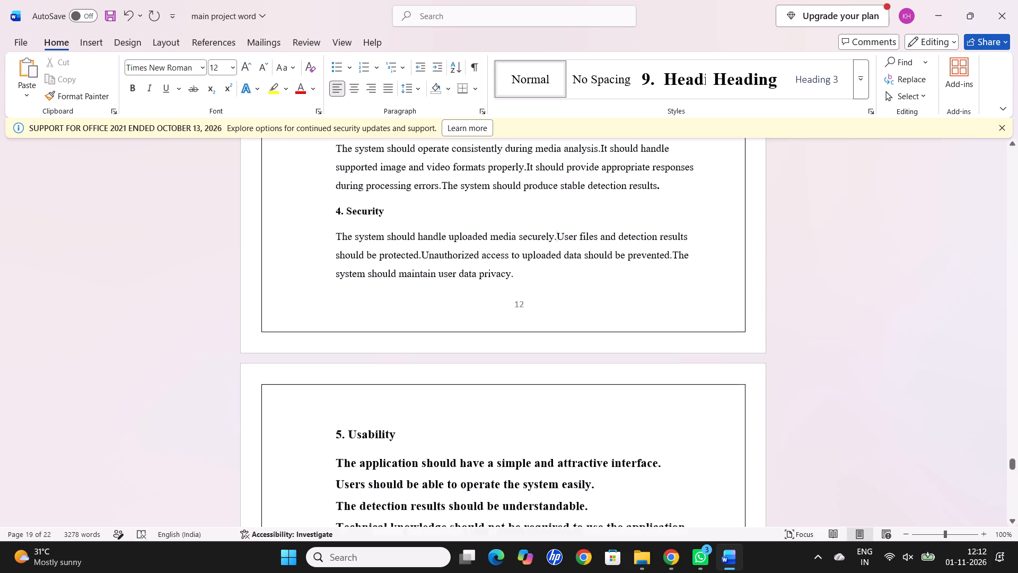
pyautogui.scroll(-1, 416, 370)
pyautogui.hscroll(1, 429, 391)
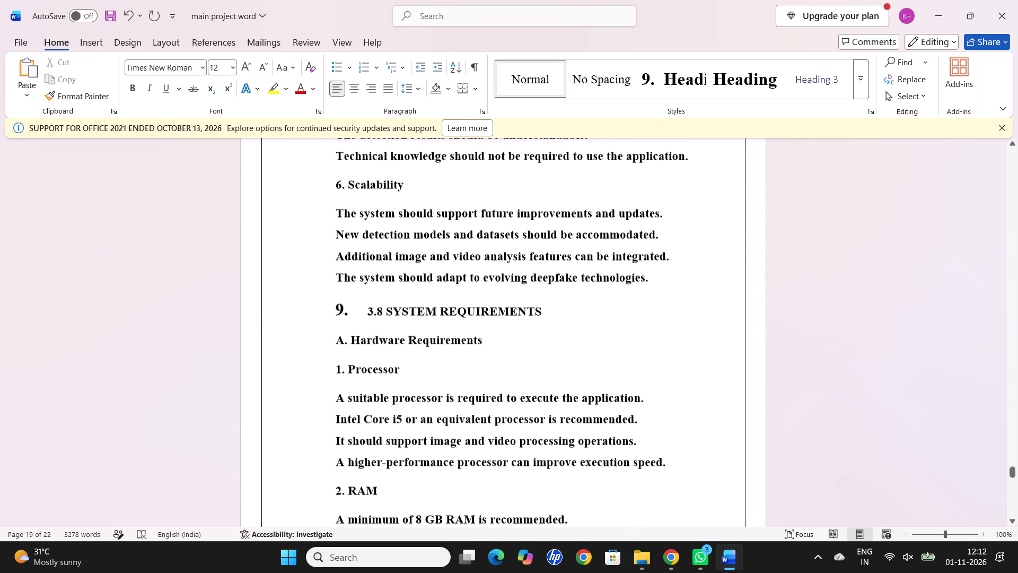
pyautogui.hscroll(1, 429, 391)
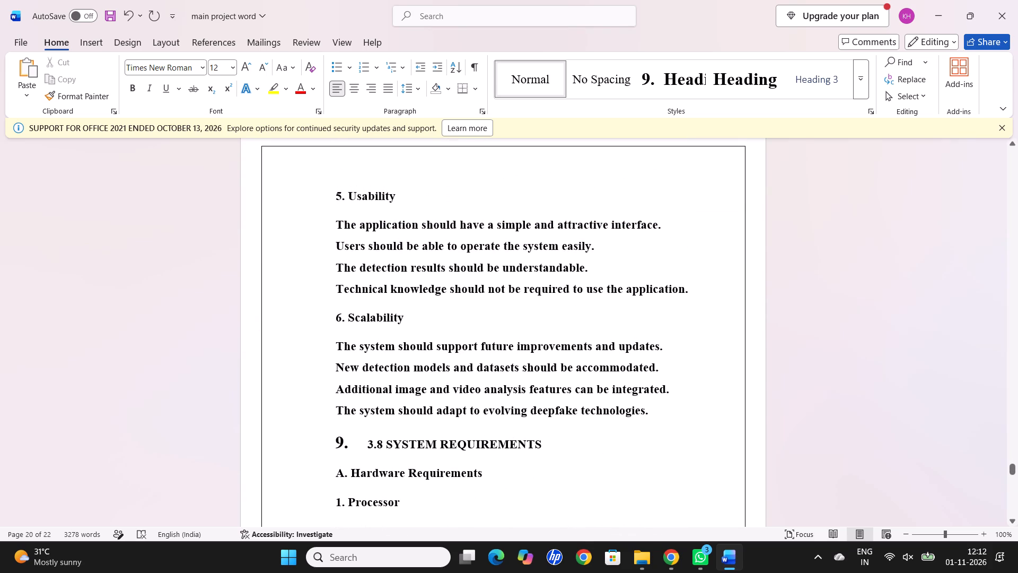
pyautogui.moveTo(332, 194); pyautogui.dragTo(721, 419)
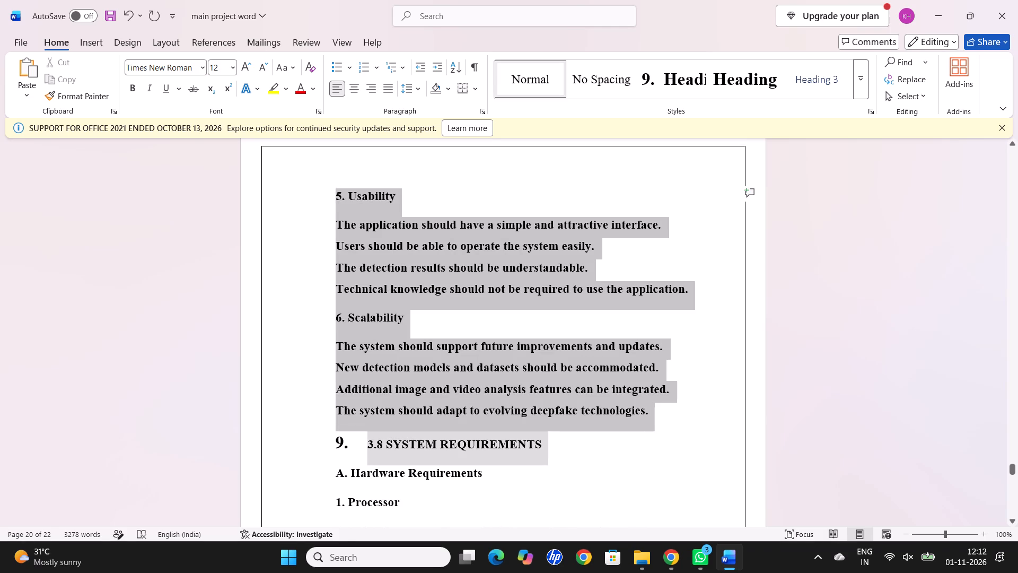
pyautogui.moveTo(721, 419); pyautogui.dragTo(744, 418)
pyautogui.click(755, 398)
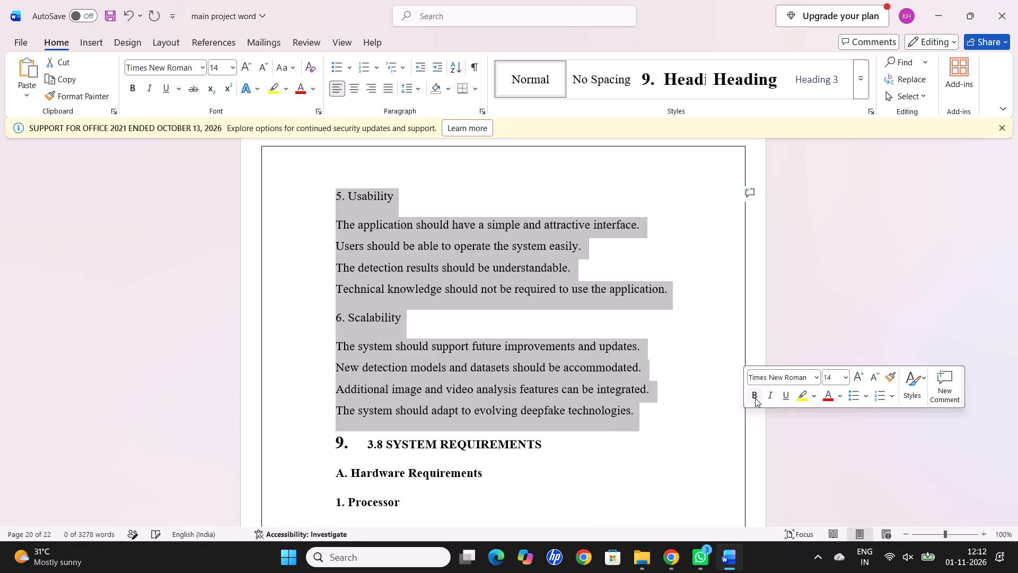
pyautogui.click(846, 379)
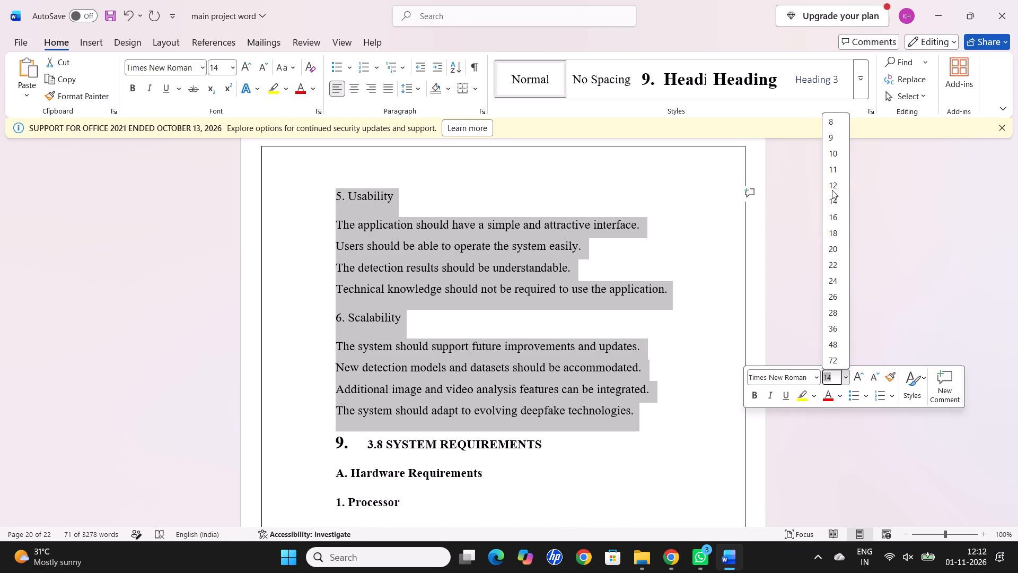
pyautogui.click(830, 185)
pyautogui.click(389, 194)
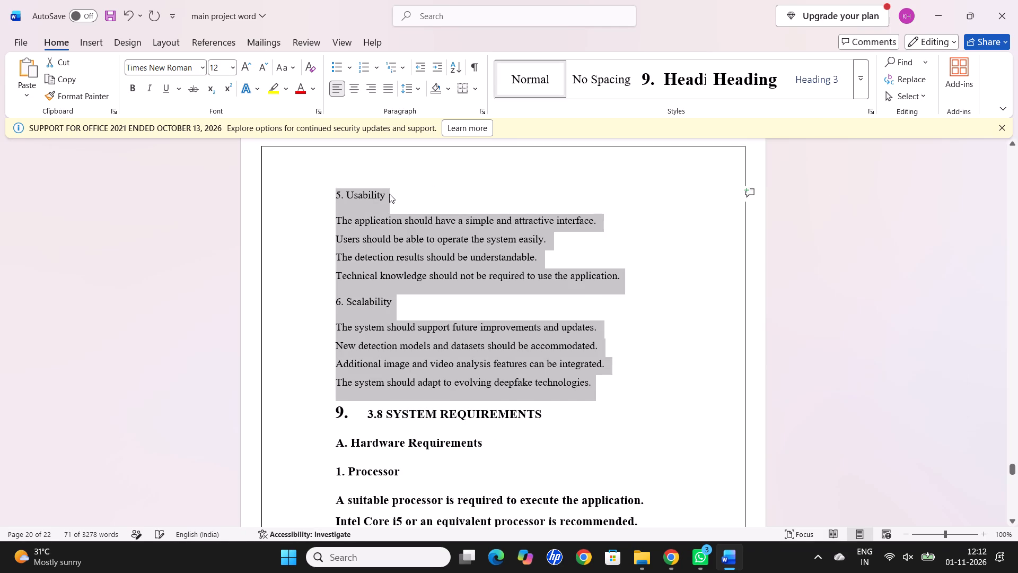
# Make the "5. Usability" and "6. Scalability" side headings bold.
pyautogui.moveTo(389, 194); pyautogui.dragTo(334, 194)
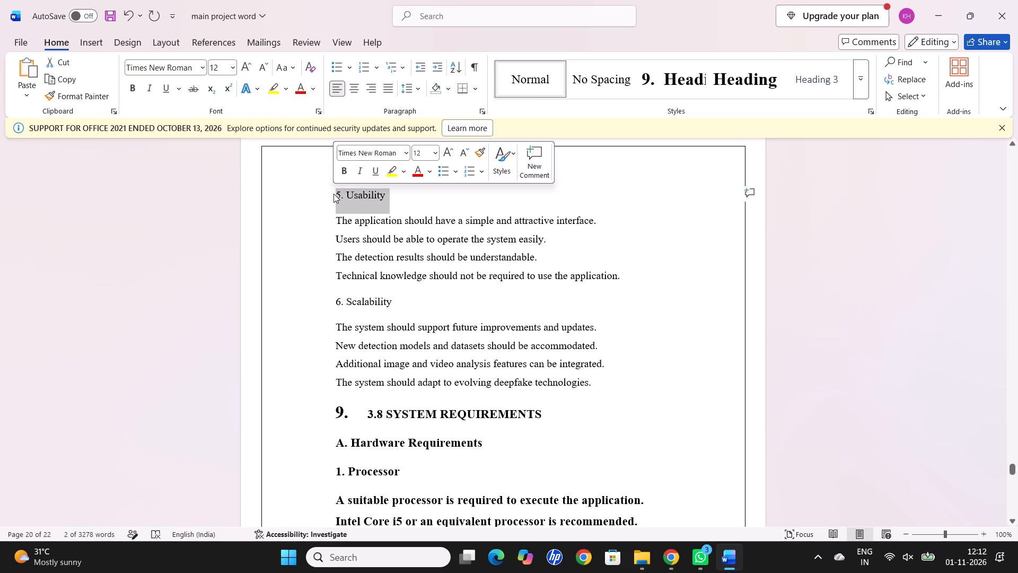
pyautogui.click(341, 178)
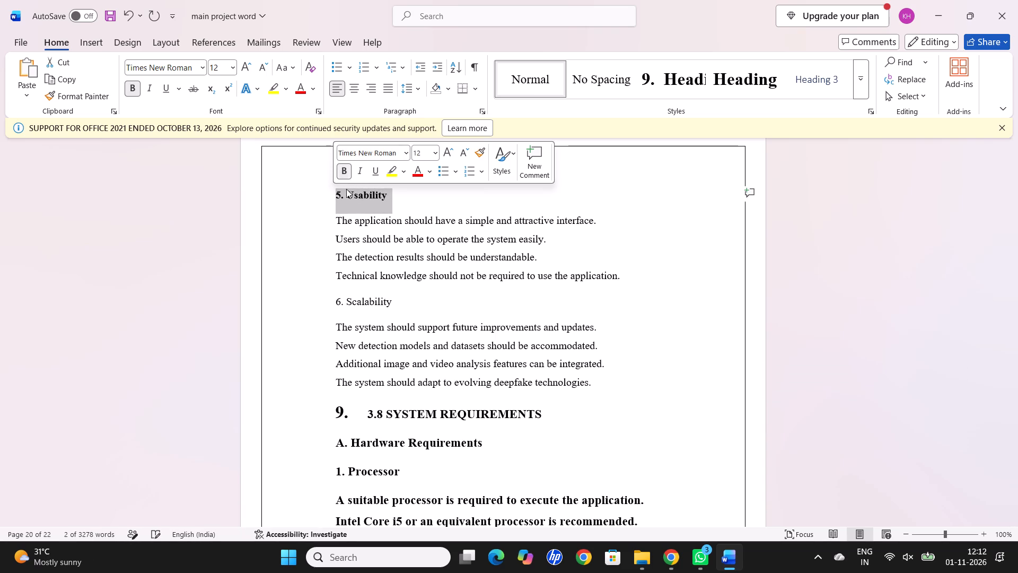
pyautogui.moveTo(401, 304); pyautogui.dragTo(327, 299)
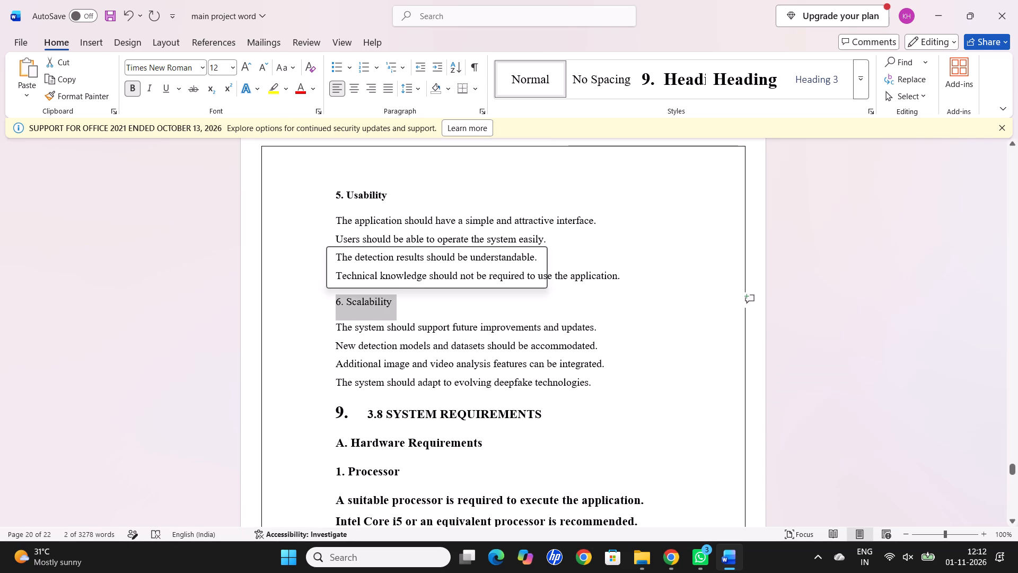
pyautogui.click(331, 278)
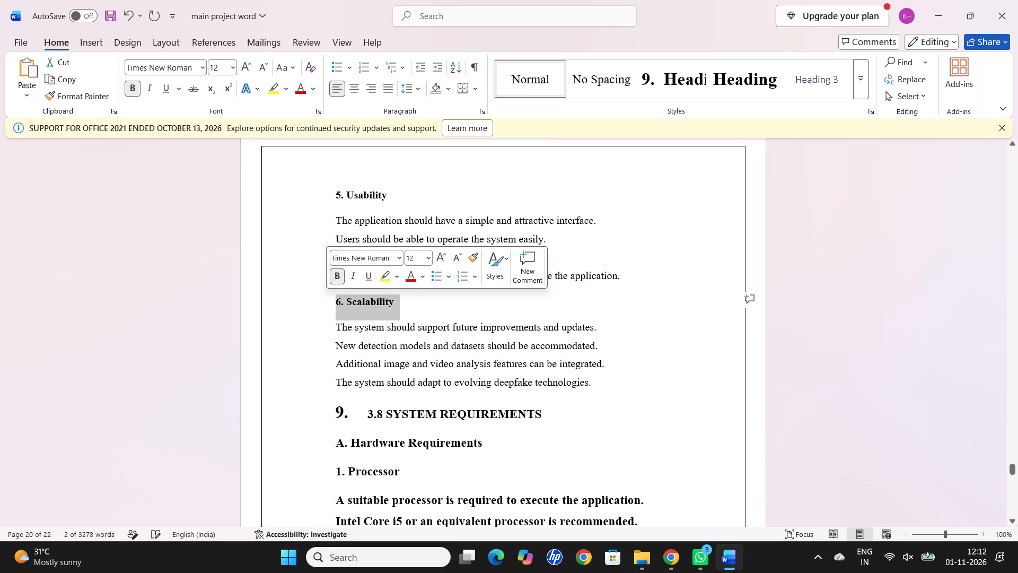
# Merge the four separate lines under "5. Usability" into one continuous paragraph.
pyautogui.click(331, 222)
pyautogui.moveTo(331, 222); pyautogui.dragTo(547, 281)
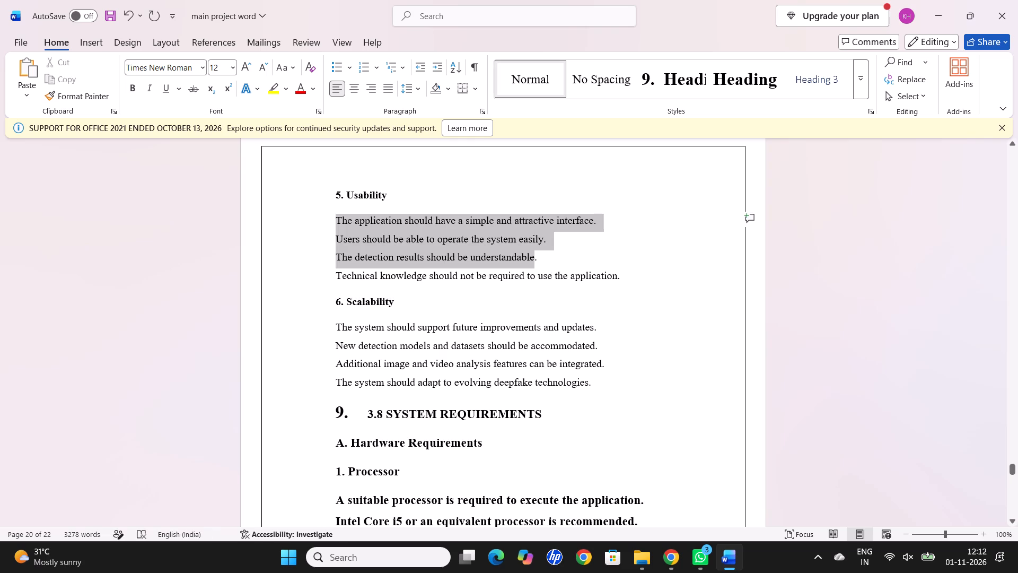
pyautogui.moveTo(547, 281); pyautogui.dragTo(616, 279)
pyautogui.click(656, 300)
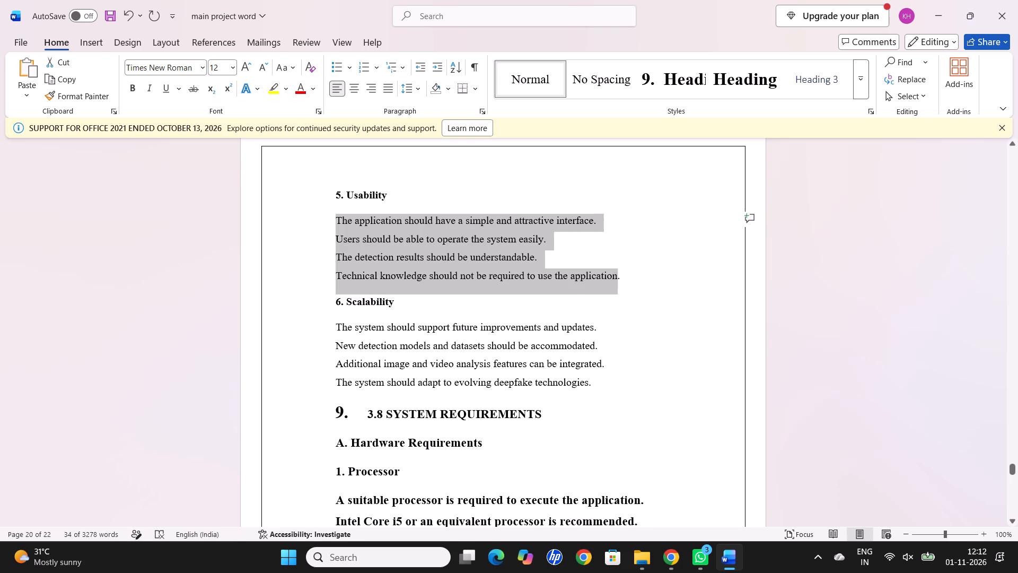
pyautogui.click(336, 280)
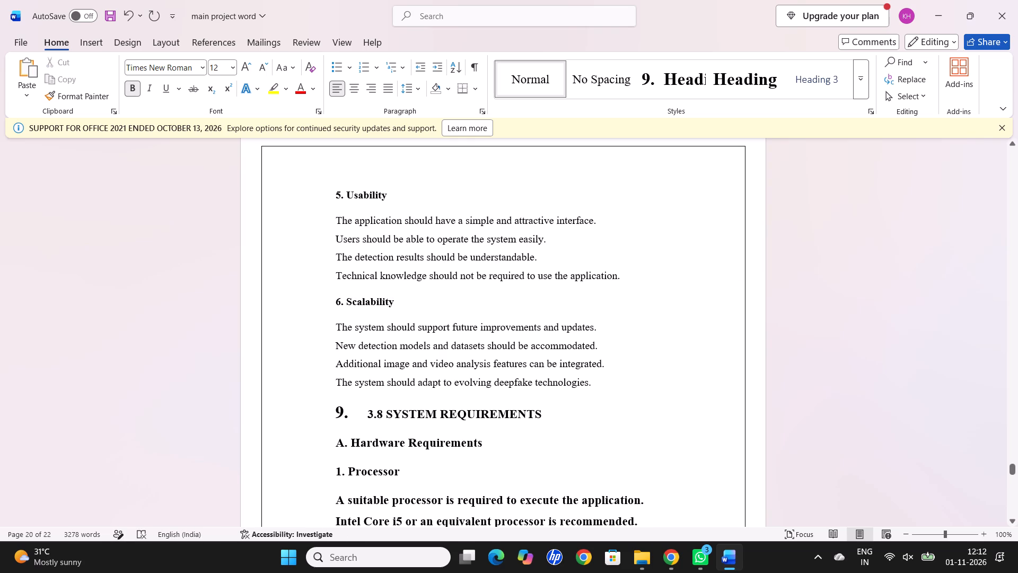
pyautogui.press('BackSpace')
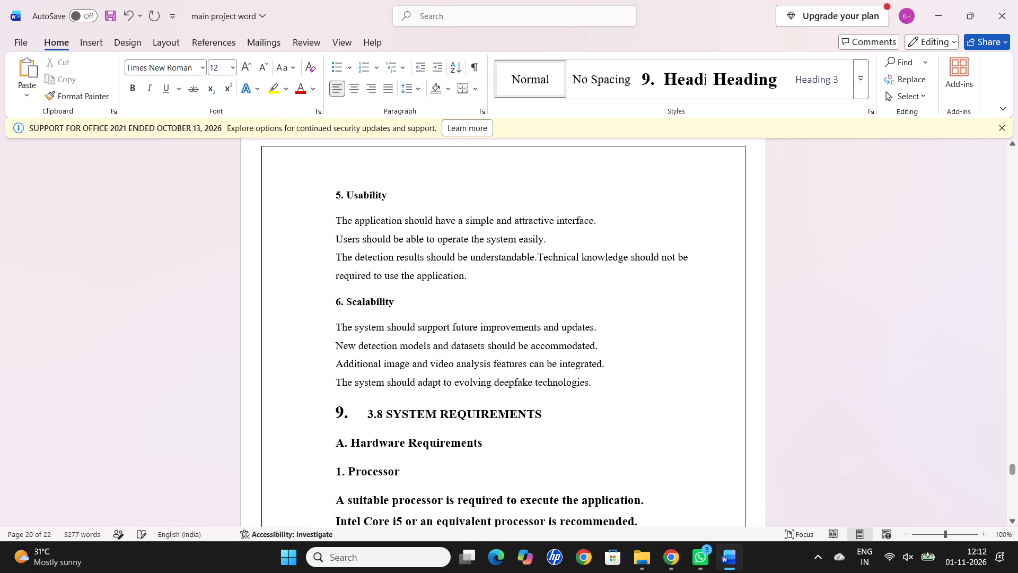
pyautogui.click(337, 254)
pyautogui.press('BackSpace')
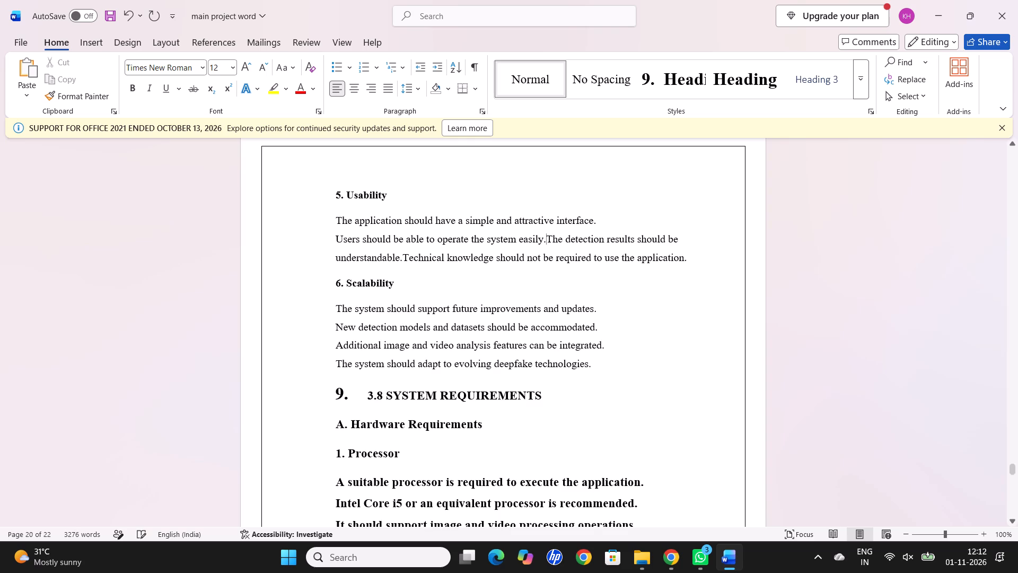
pyautogui.click(335, 236)
pyautogui.press('BackSpace')
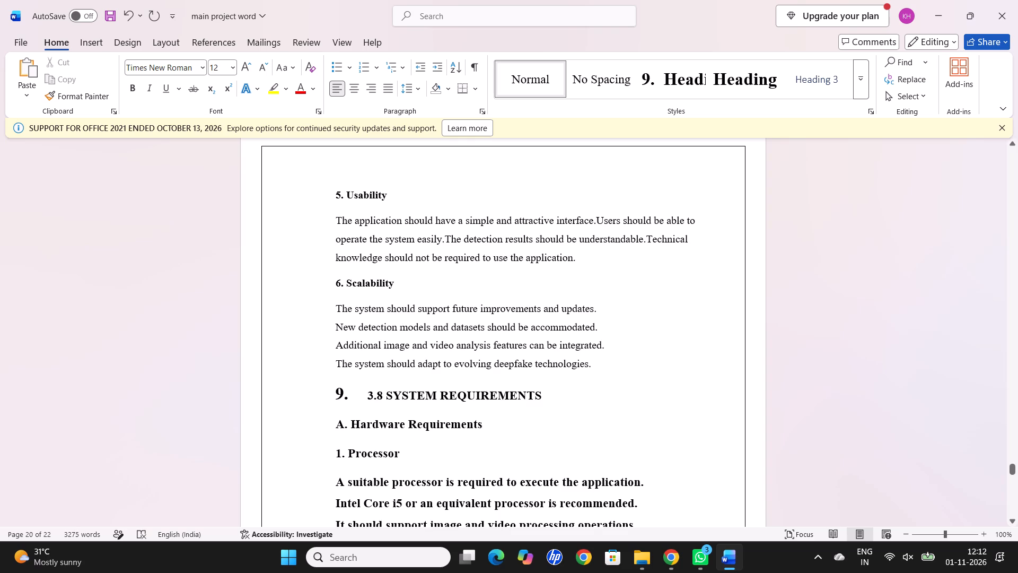
# Merge the four separate lines under "6. Scalability" into one continuous paragraph.
pyautogui.click(335, 366)
pyautogui.press('BackSpace')
pyautogui.click(337, 347)
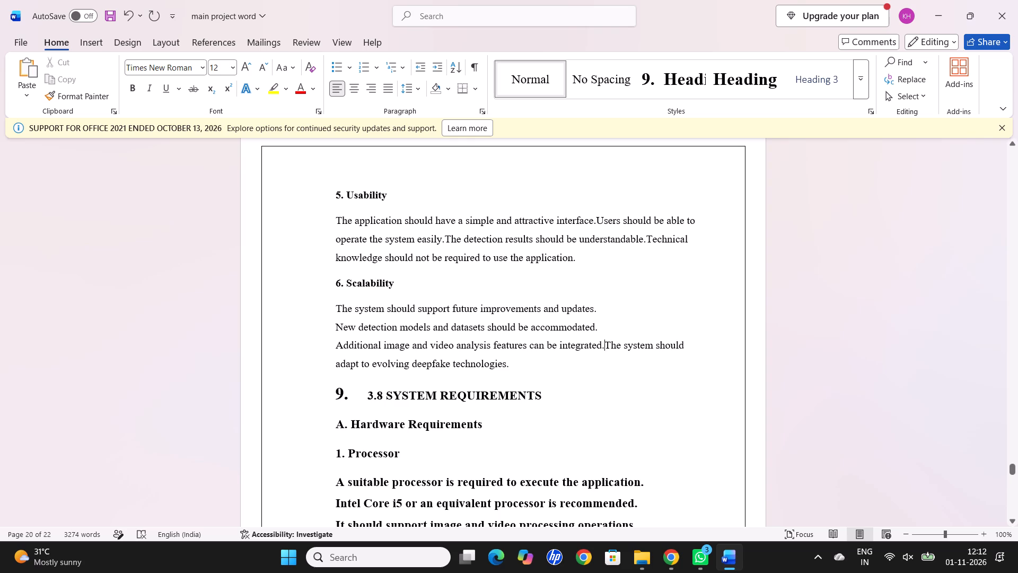
pyautogui.press('BackSpace')
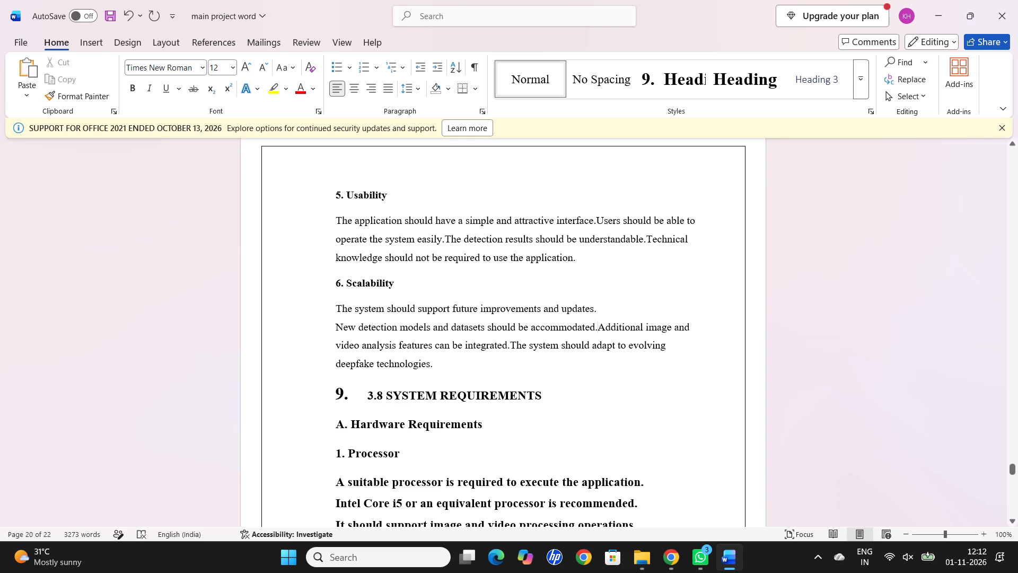
pyautogui.click(334, 328)
pyautogui.press('BackSpace')
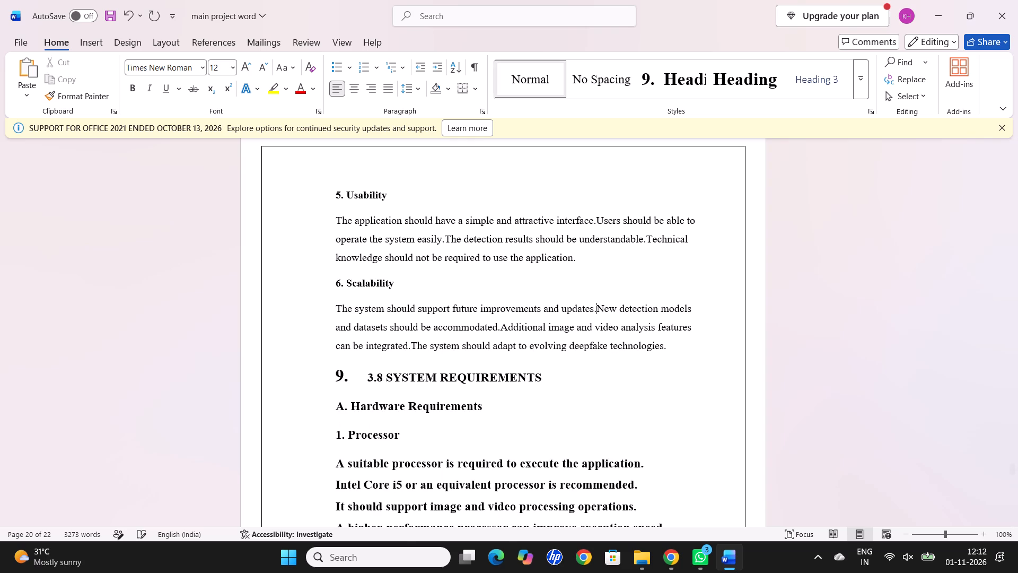
# Remove the automatic number "9." before "3.8 SYSTEM REQUIREMENTS", keeping the heading on its own line at the margin.
pyautogui.scroll(-1, 417, 440)
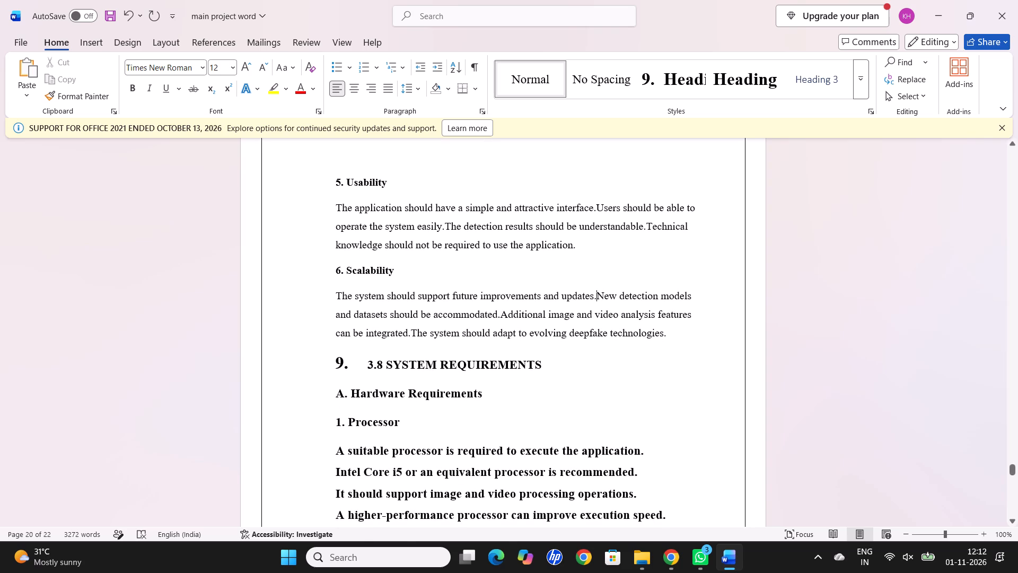
pyautogui.click(367, 366)
pyautogui.press('BackSpace')
pyautogui.press('BackSpace')
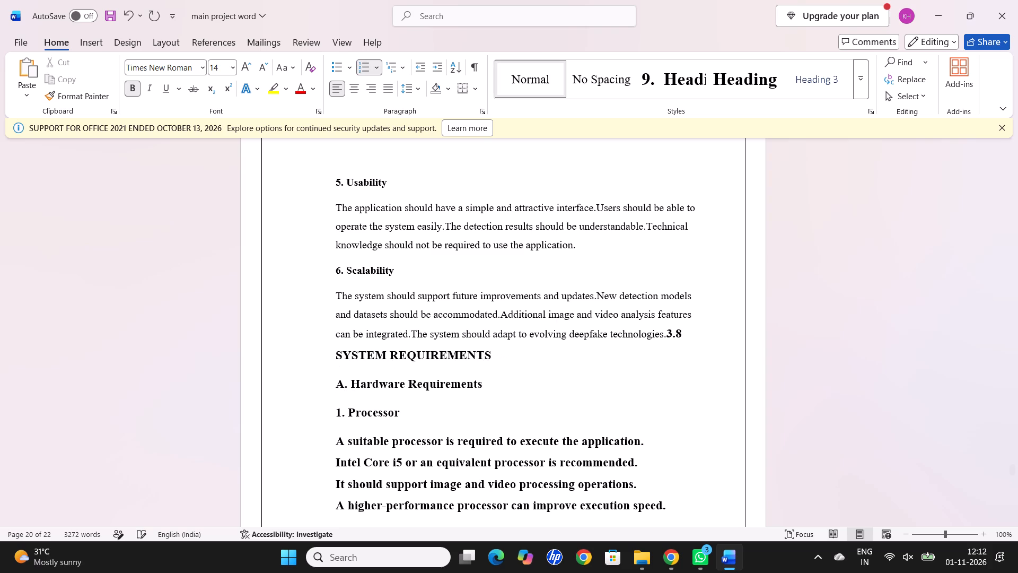
pyautogui.press('Return')
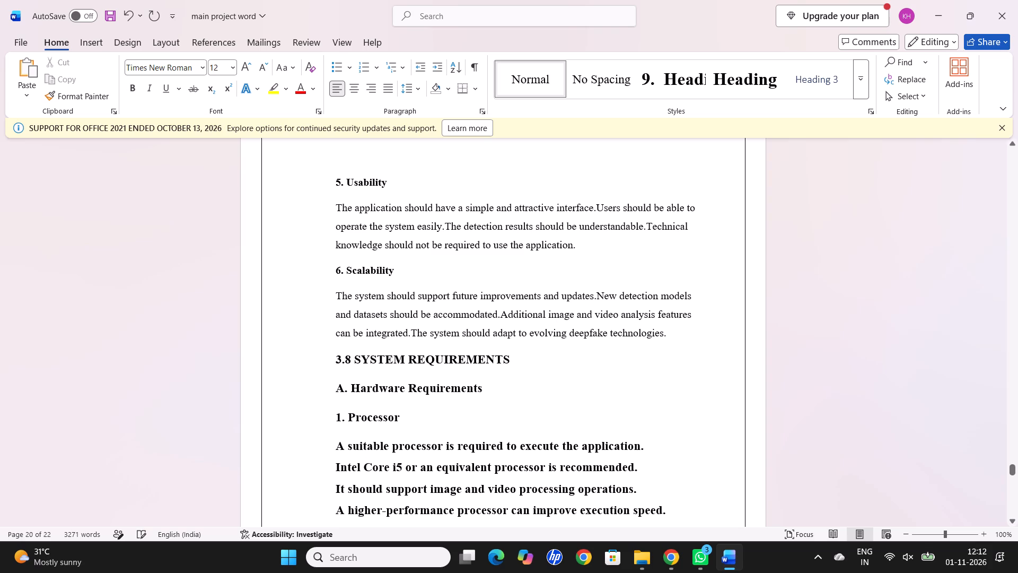
# Set the text from "1. Processor" through "Sufficient storage space is required for" under "3. Storage" to font size 12.
pyautogui.scroll(-1, 374, 410)
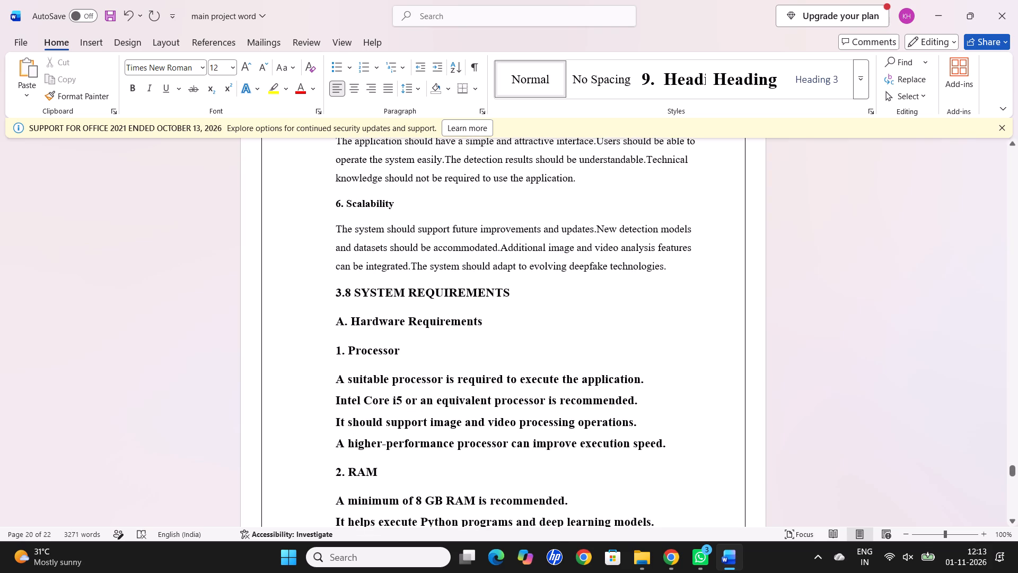
pyautogui.moveTo(335, 291); pyautogui.dragTo(496, 294)
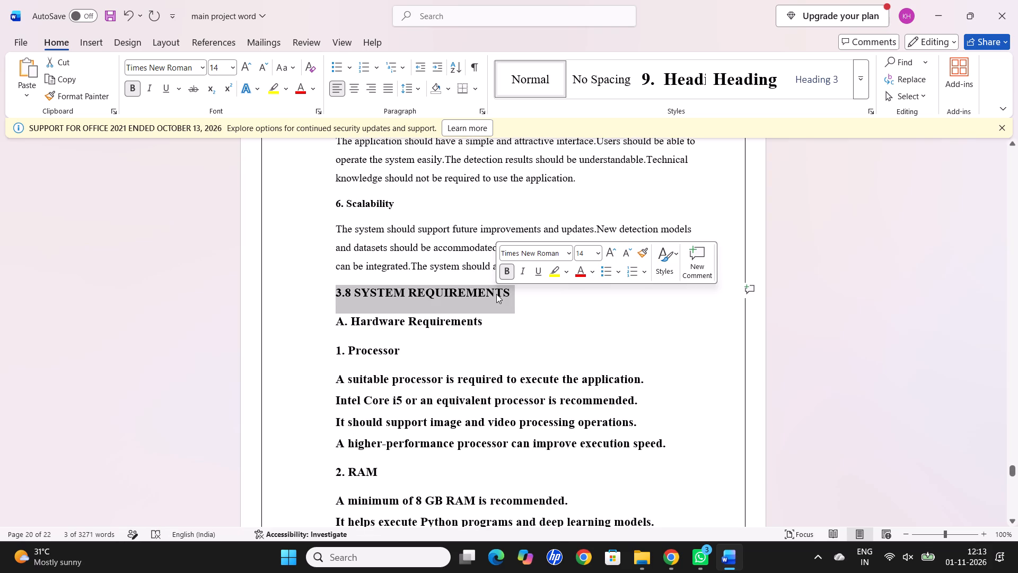
pyautogui.click(499, 317)
pyautogui.scroll(-1, 415, 345)
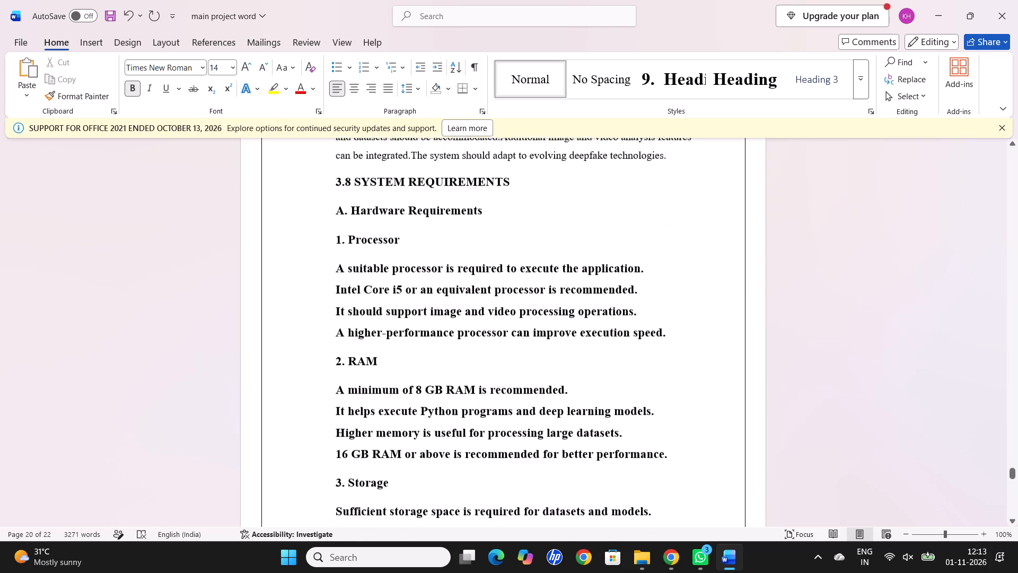
pyautogui.scroll(-1, 415, 345)
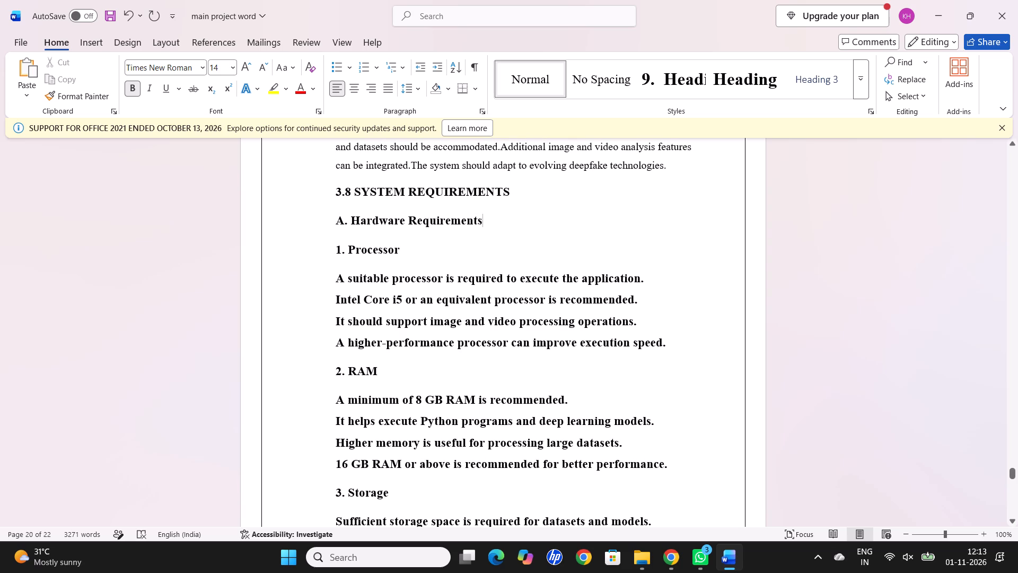
pyautogui.moveTo(330, 221); pyautogui.dragTo(411, 222)
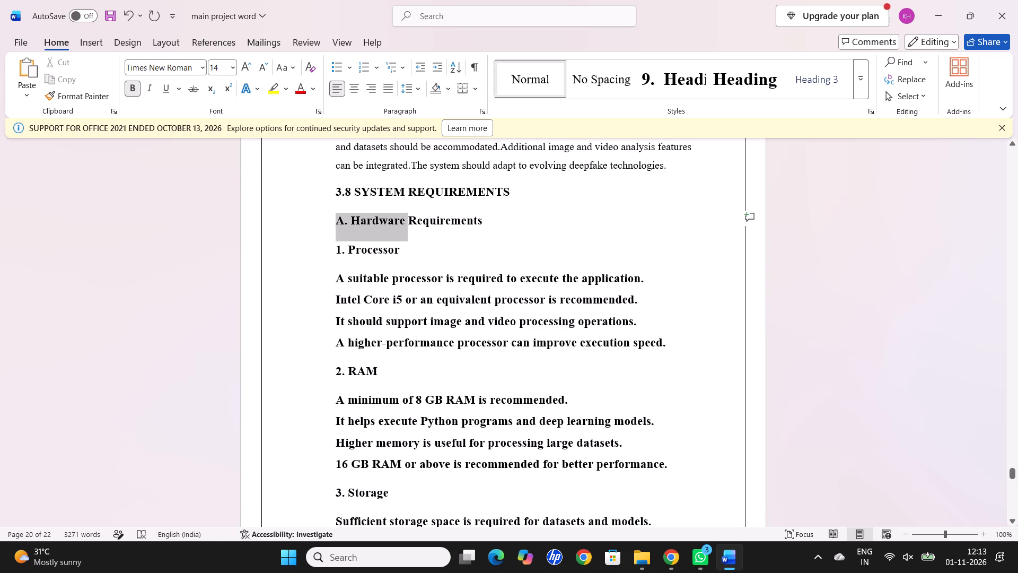
pyautogui.moveTo(411, 222); pyautogui.dragTo(462, 226)
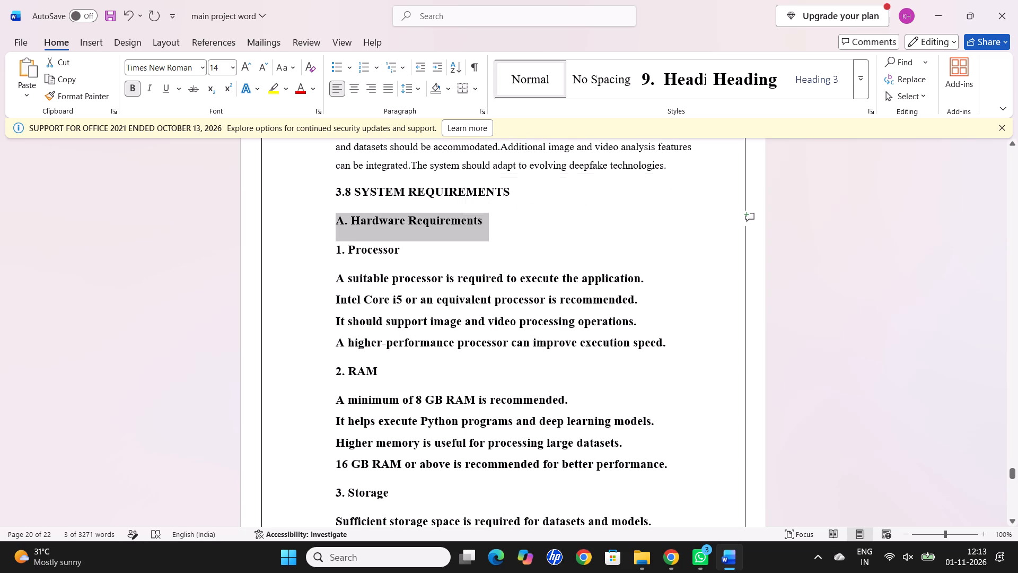
pyautogui.moveTo(334, 249); pyautogui.dragTo(349, 261)
pyautogui.moveTo(349, 261); pyautogui.dragTo(546, 516)
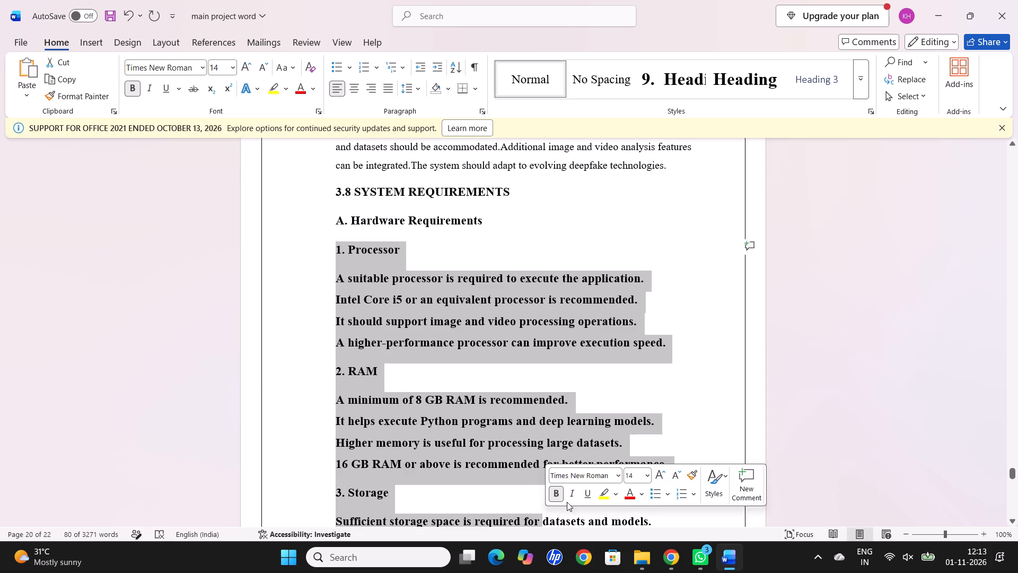
pyautogui.click(647, 476)
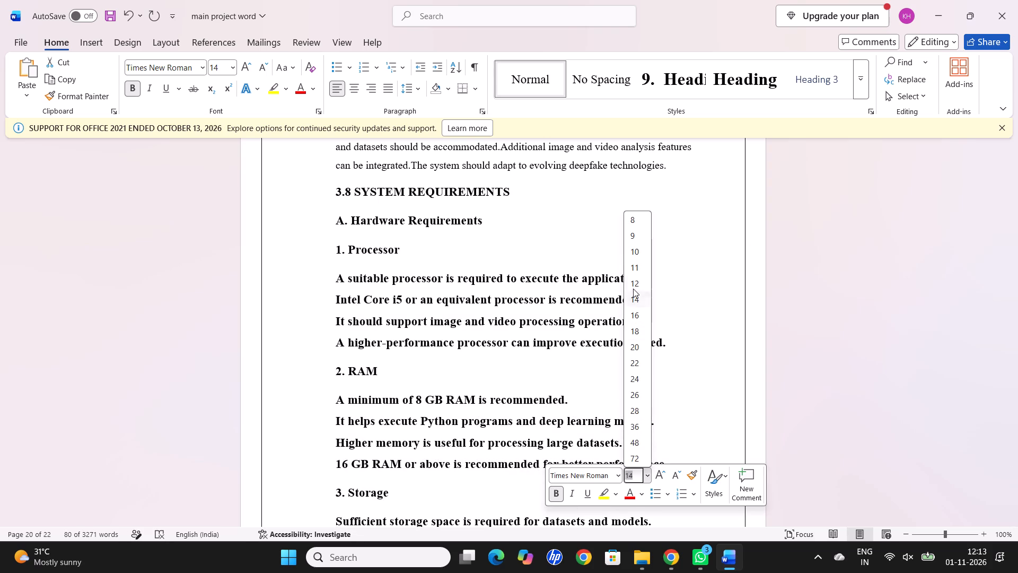
pyautogui.click(636, 279)
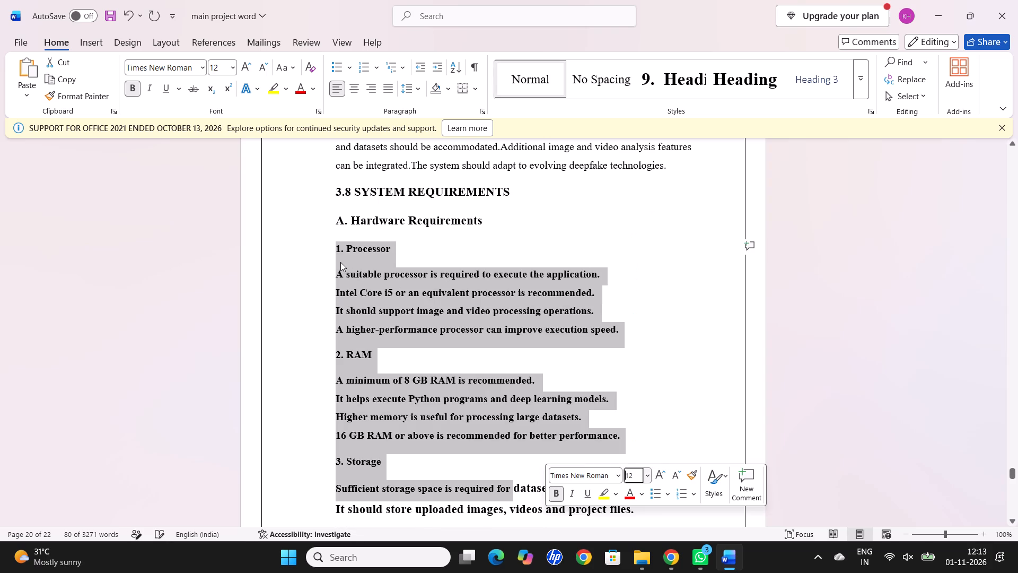
pyautogui.click(337, 264)
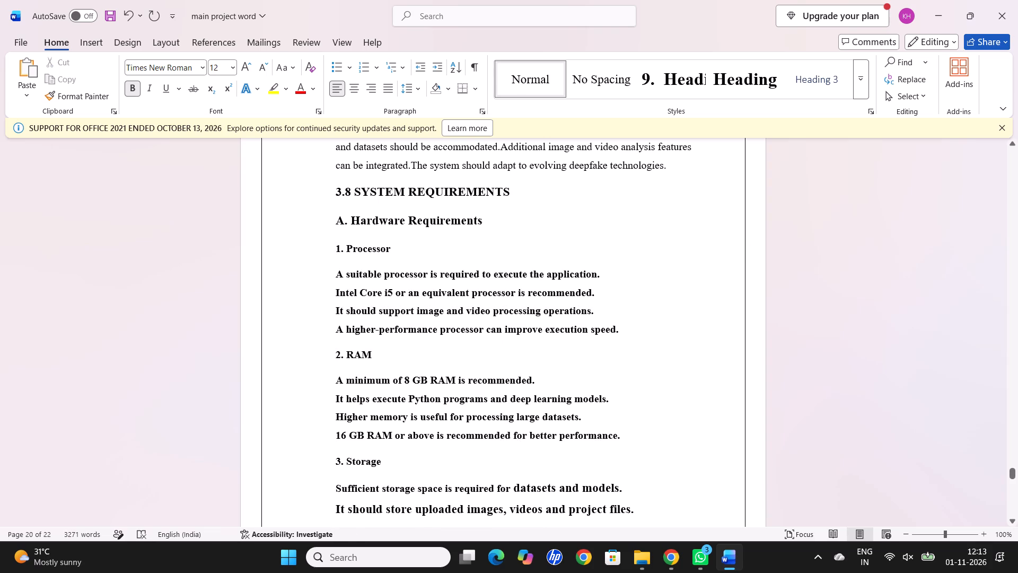
pyautogui.click(331, 250)
# Merge the four separate lines under "1. Processor" into one continuous paragraph, keeping the heading on its own line.
pyautogui.moveTo(335, 276); pyautogui.dragTo(659, 332)
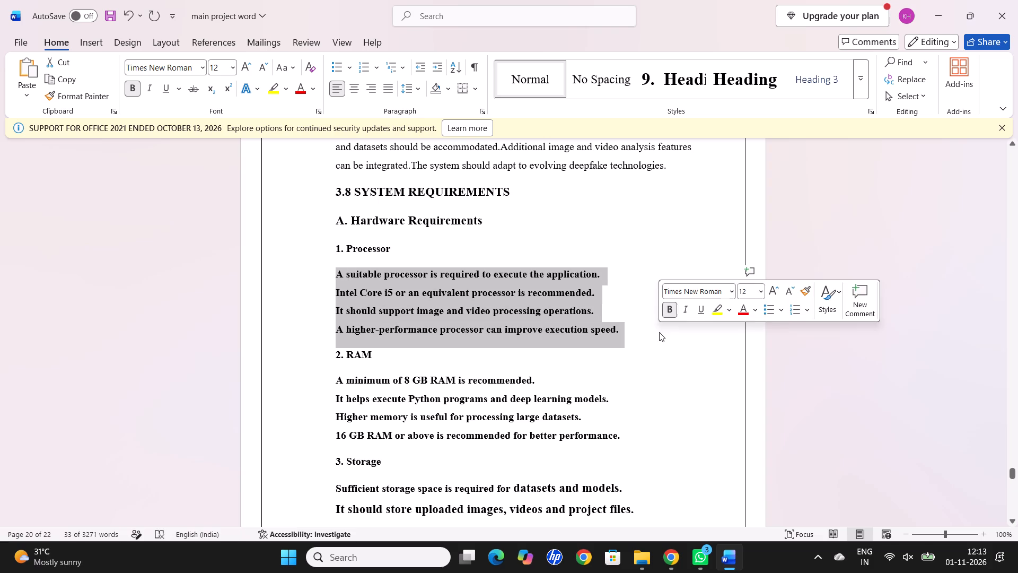
pyautogui.click(659, 332)
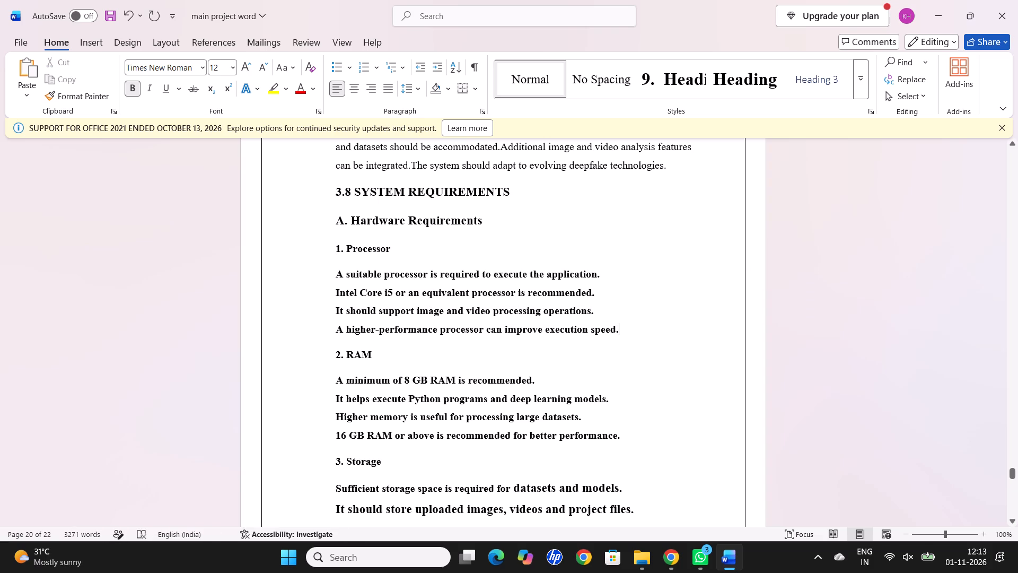
pyautogui.click(334, 331)
pyautogui.press('BackSpace')
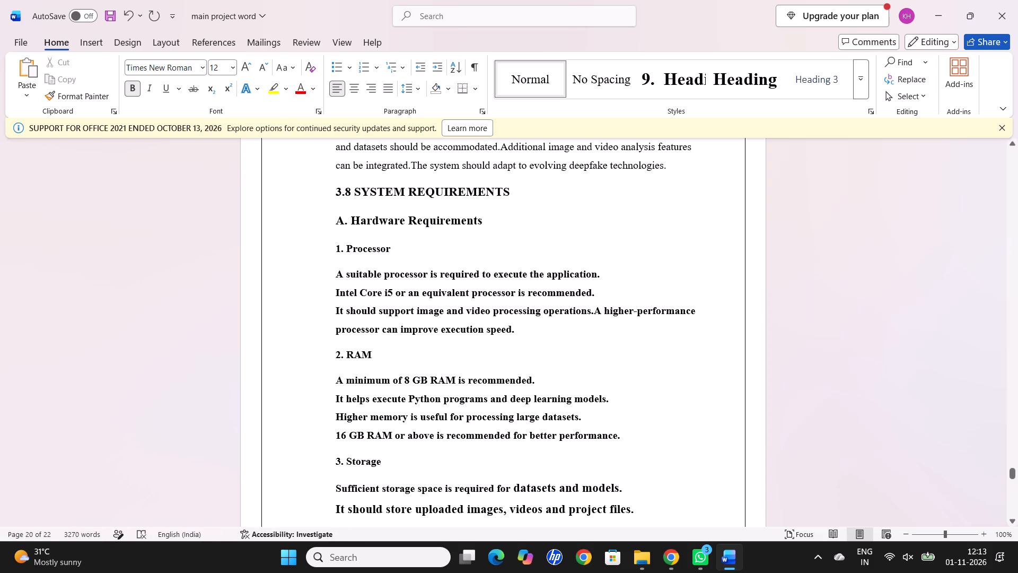
pyautogui.click(336, 306)
pyautogui.press('BackSpace')
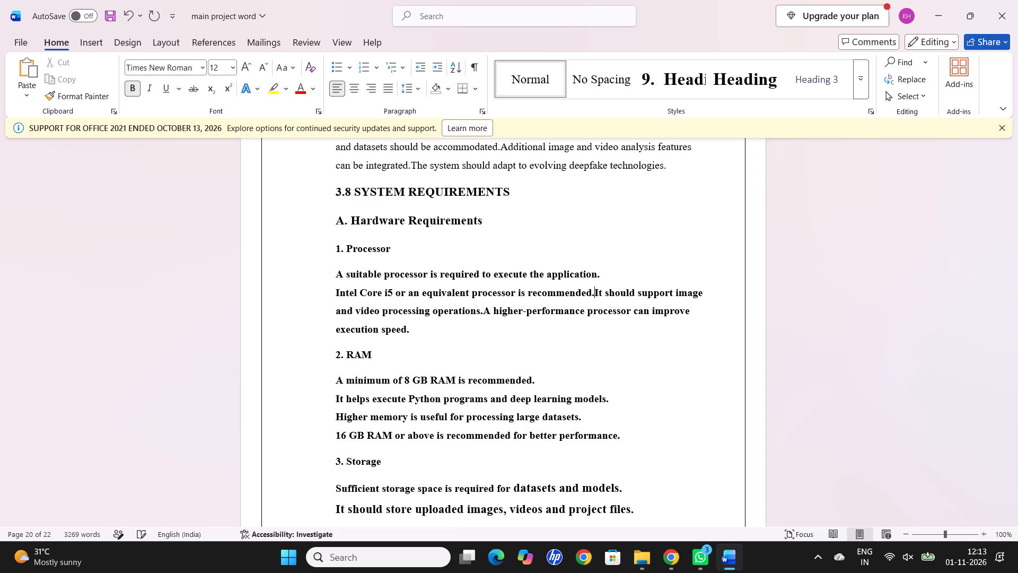
pyautogui.click(337, 292)
pyautogui.press('BackSpace')
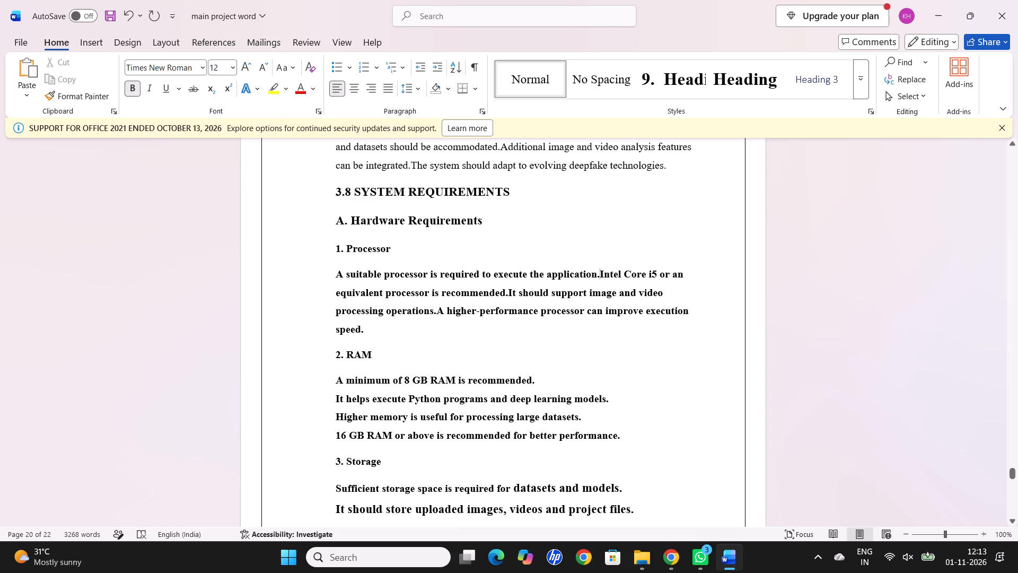
pyautogui.click(336, 273)
pyautogui.press('BackSpace')
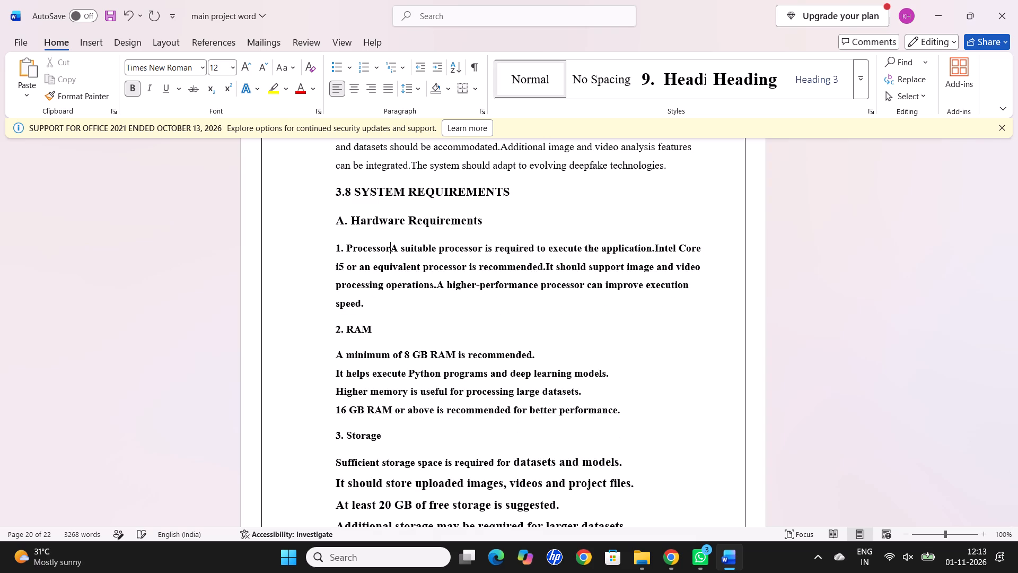
pyautogui.press('Return')
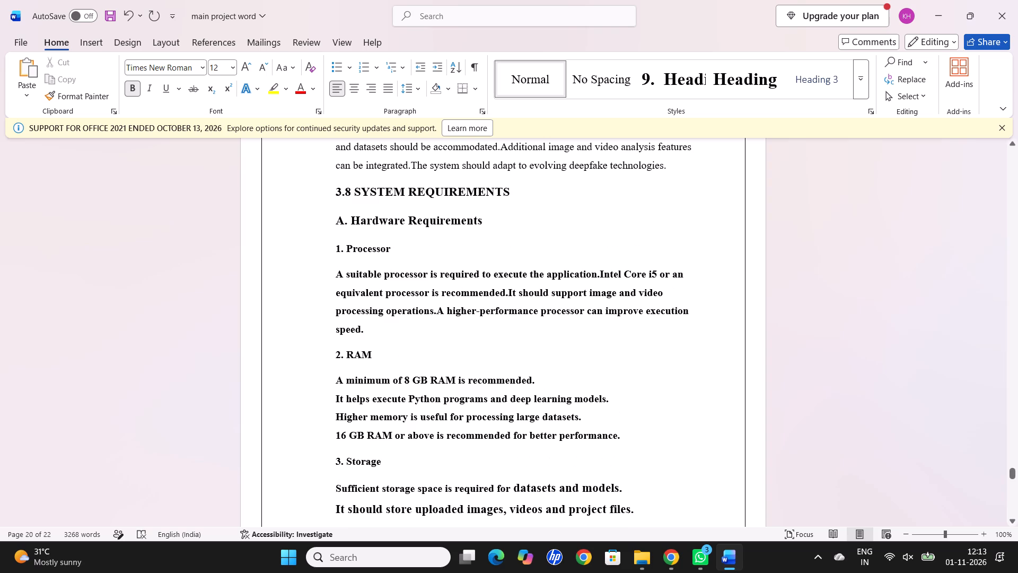
# Remove bold from the merged paragraph under "1. Processor".
pyautogui.scroll(1, 394, 249)
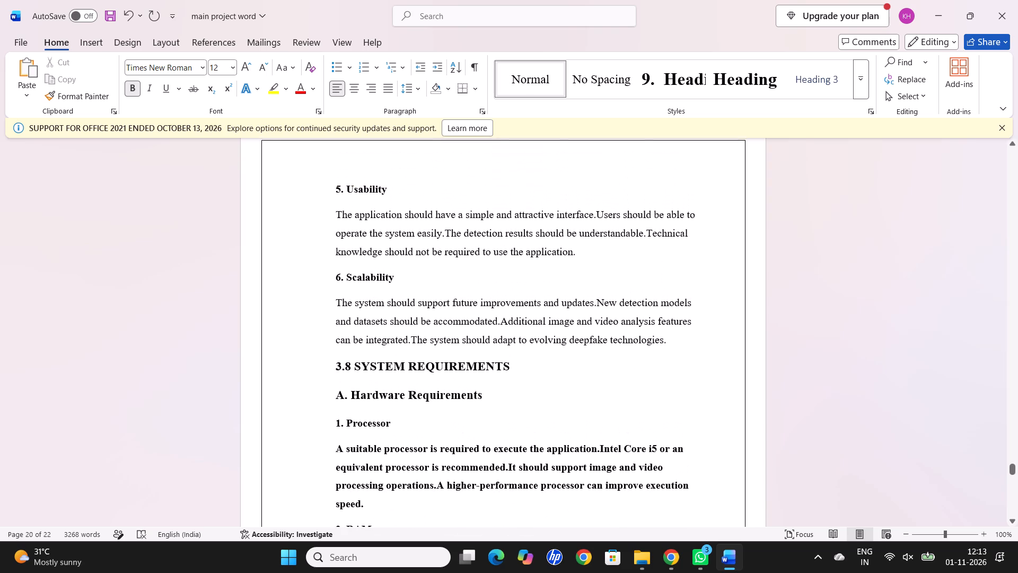
pyautogui.scroll(1, 394, 249)
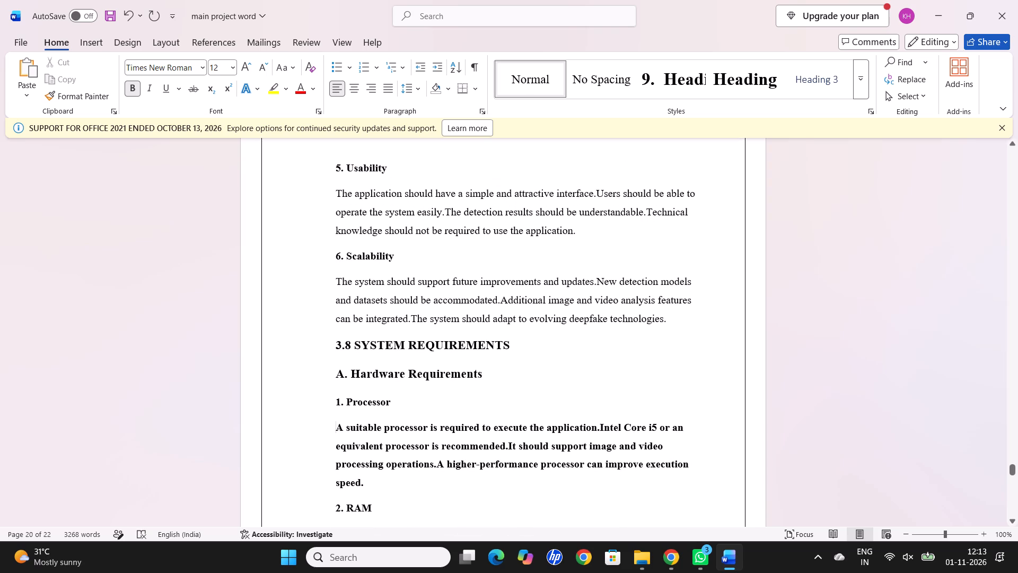
pyautogui.moveTo(334, 424); pyautogui.dragTo(377, 492)
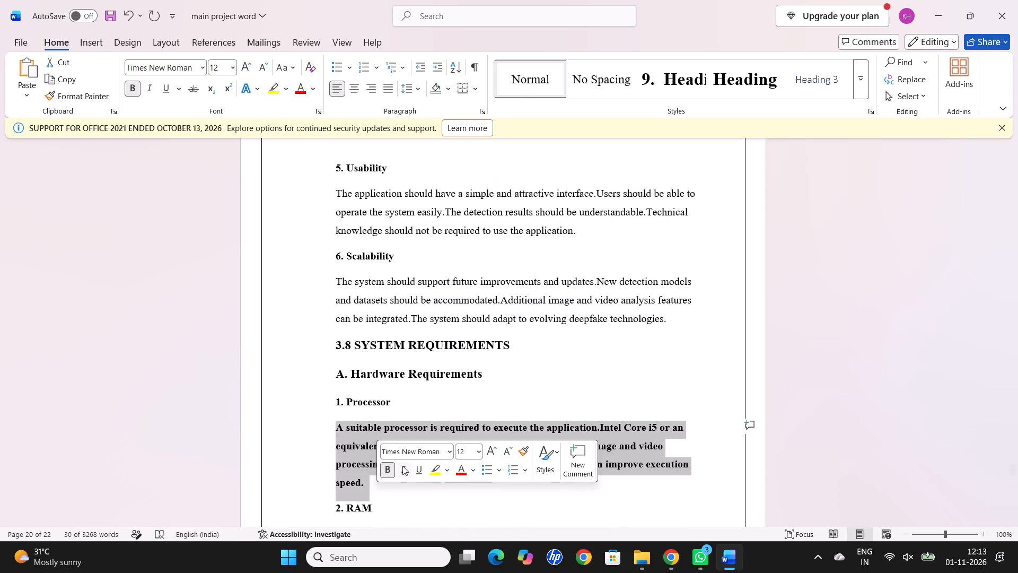
pyautogui.click(393, 469)
pyautogui.click(495, 372)
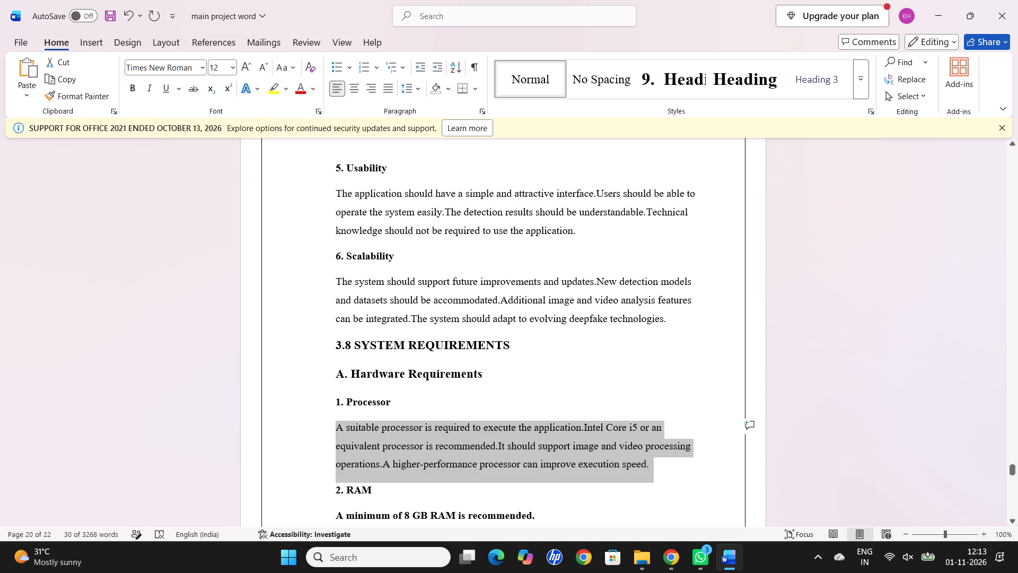
# Remove bold from the text from "A minimum of 8 GB RAM is recommended." through the "3. Storage" heading.
pyautogui.scroll(-2, 495, 372)
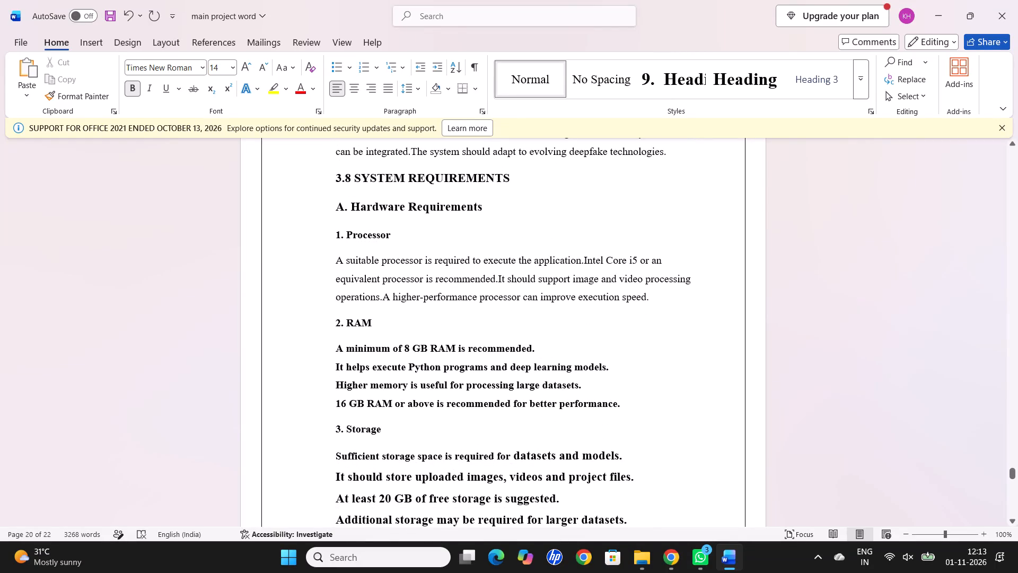
pyautogui.moveTo(332, 350); pyautogui.dragTo(591, 423)
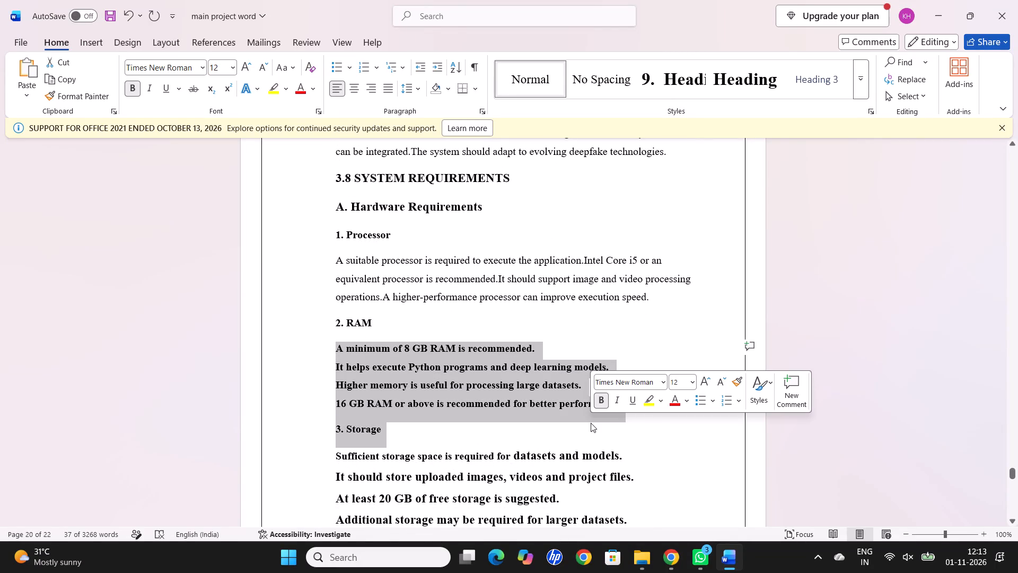
pyautogui.click(603, 397)
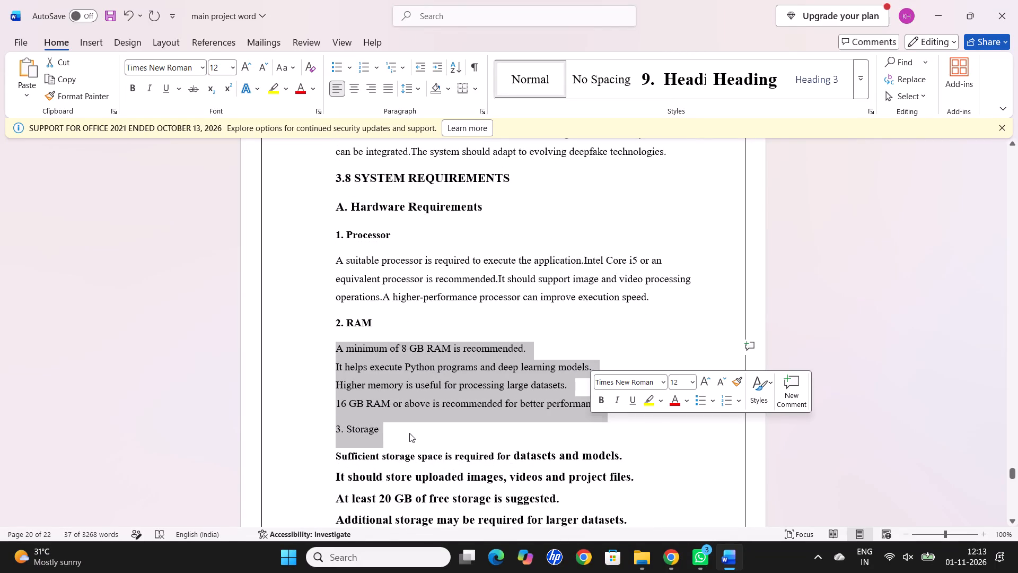
pyautogui.click(409, 433)
# Merge the four separate lines under "2. RAM" into one continuous paragraph.
pyautogui.click(336, 407)
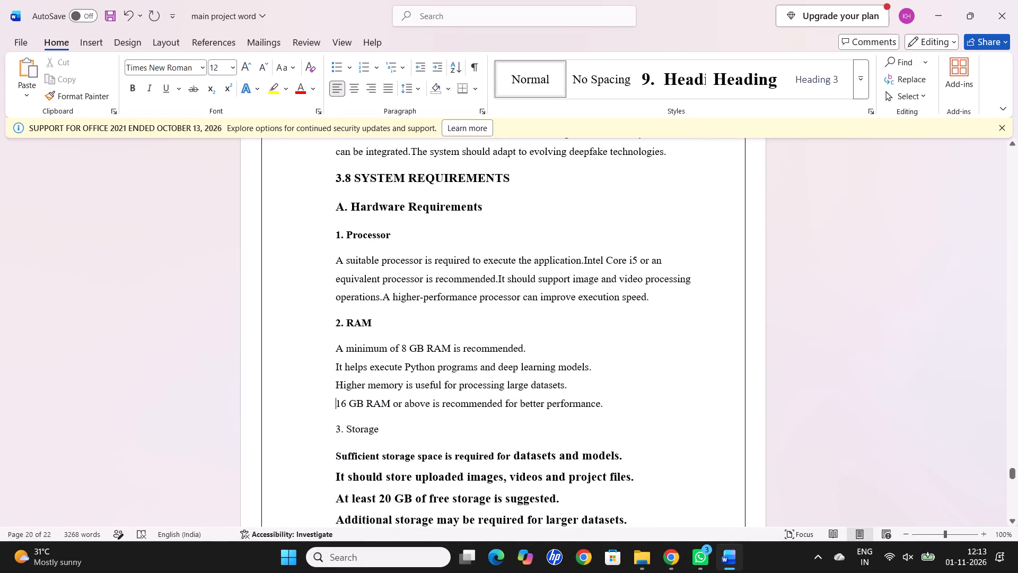
pyautogui.press('BackSpace')
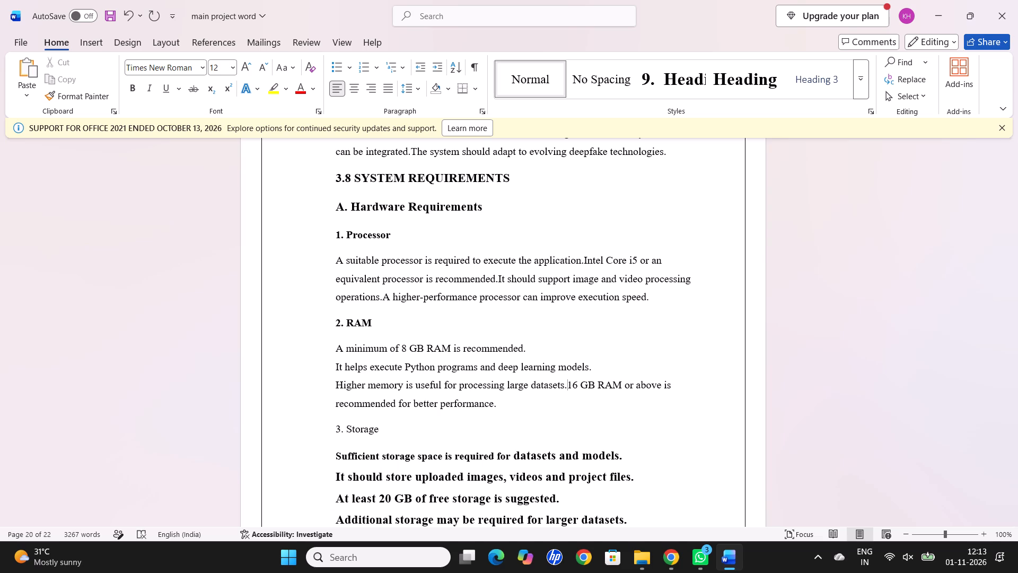
pyautogui.press('Left')
pyautogui.press('Left')
pyautogui.press('Left')
pyautogui.press('Left')
pyautogui.press('Left')
pyautogui.press('Left')
pyautogui.press('Left')
pyautogui.press('Left')
pyautogui.press('Left')
pyautogui.press('Left')
pyautogui.press('Left')
pyautogui.press('Left')
pyautogui.press('Left')
pyautogui.press('Left')
pyautogui.press('Left')
pyautogui.press('Left')
pyautogui.press('Left')
pyautogui.press('Left')
pyautogui.press('Left')
pyautogui.press('Left')
pyautogui.press('Left')
pyautogui.press('Left')
pyautogui.press('Left')
pyautogui.press('Left')
pyautogui.press('Left')
pyautogui.press('Left')
pyautogui.press('Left')
pyautogui.press('Left')
pyautogui.press('Left')
pyautogui.press('Left')
pyautogui.press('BackSpace')
pyautogui.press('Left')
pyautogui.press('Left')
pyautogui.press('Left')
pyautogui.press('Left')
pyautogui.press('Left')
pyautogui.press('Left')
pyautogui.press('Left')
pyautogui.press('Left')
pyautogui.press('Left')
pyautogui.press('Left')
pyautogui.press('Left')
pyautogui.press('Left')
pyautogui.press('Left')
pyautogui.press('Left')
pyautogui.press('Left')
pyautogui.press('Left')
pyautogui.press('Left')
pyautogui.press('Left')
pyautogui.press('Left')
pyautogui.press('Left')
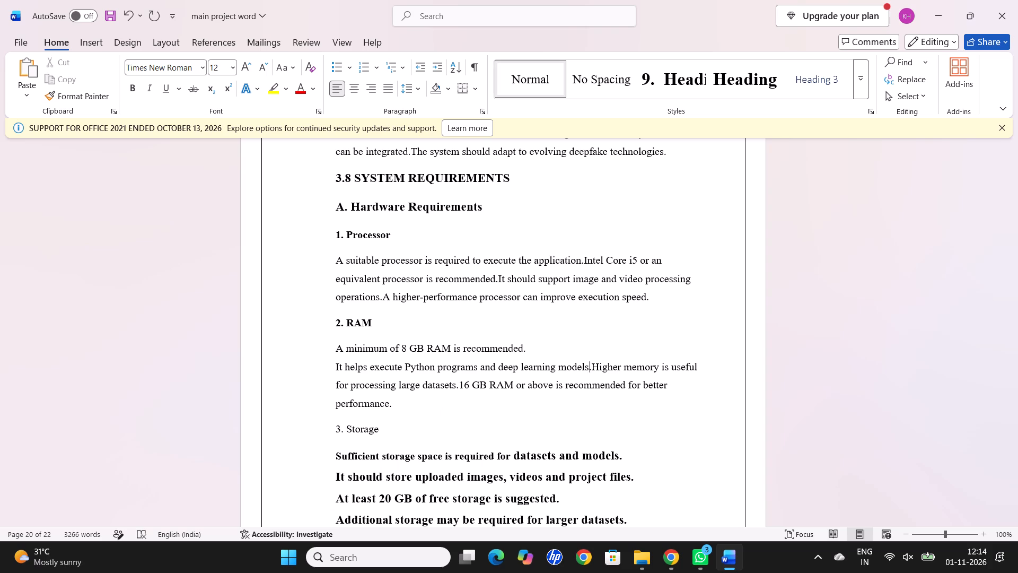
pyautogui.press('Left')
pyautogui.press('Left')
pyautogui.press('Left')
pyautogui.press('Left')
pyautogui.press('Left')
pyautogui.press('Left')
pyautogui.press('Left')
pyautogui.press('Left')
pyautogui.press('Left')
pyautogui.press('Left')
pyautogui.press('Left')
pyautogui.press('Left')
pyautogui.press('Left')
pyautogui.press('Left')
pyautogui.press('Left')
pyautogui.press('Left')
pyautogui.press('Left')
pyautogui.press('Left')
pyautogui.press('Left')
pyautogui.press('Left')
pyautogui.press('BackSpace')
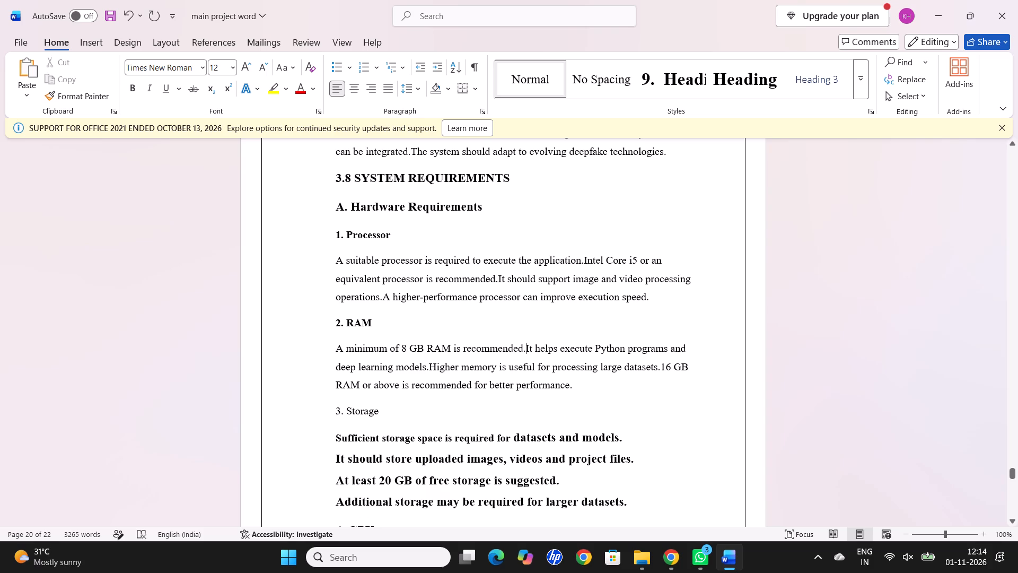
# Make the "3. Storage" side heading bold.
pyautogui.moveTo(374, 324); pyautogui.dragTo(327, 321)
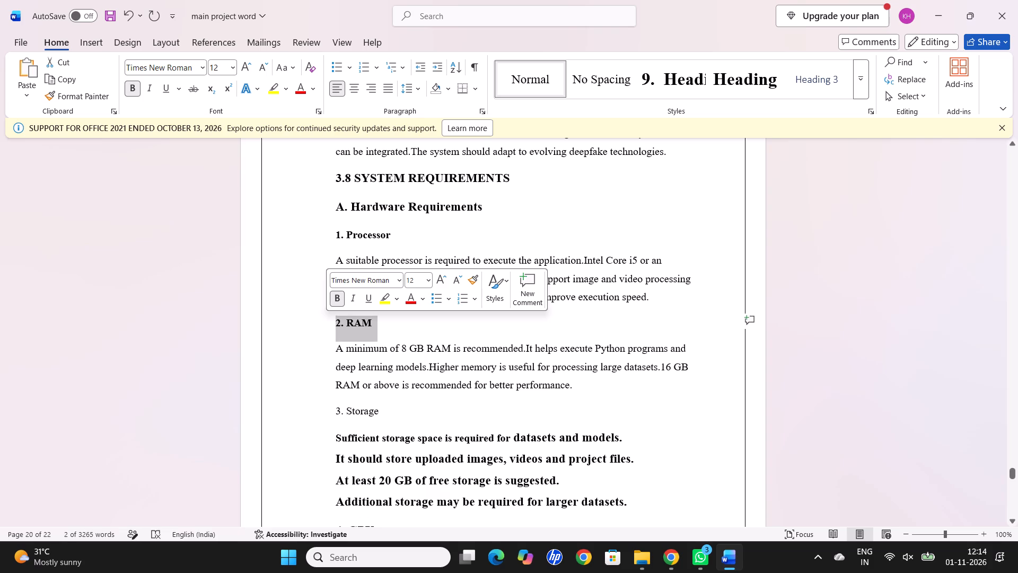
pyautogui.click(306, 368)
pyautogui.moveTo(381, 415); pyautogui.dragTo(330, 409)
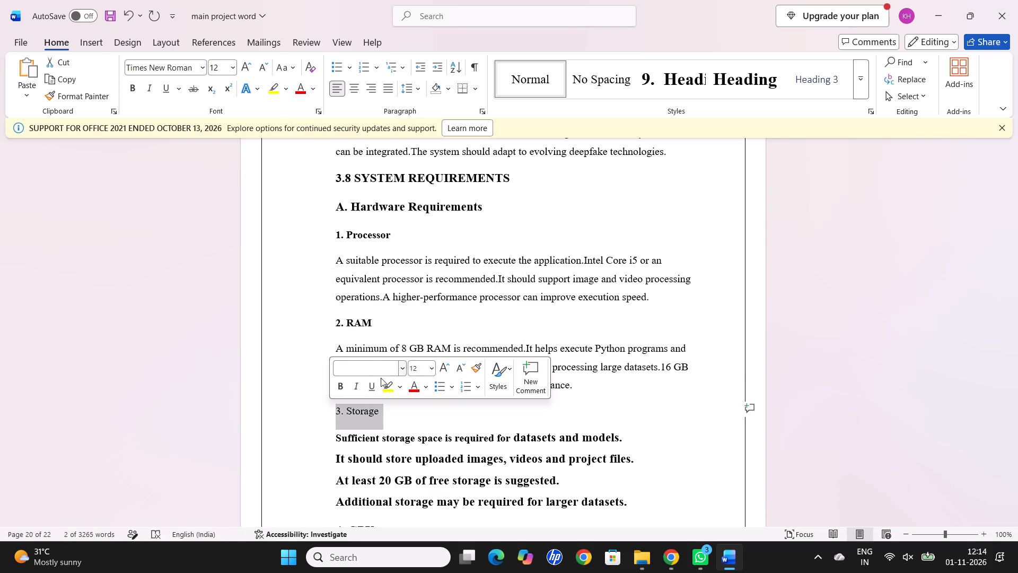
pyautogui.moveTo(332, 386); pyautogui.dragTo(344, 387)
pyautogui.click(344, 387)
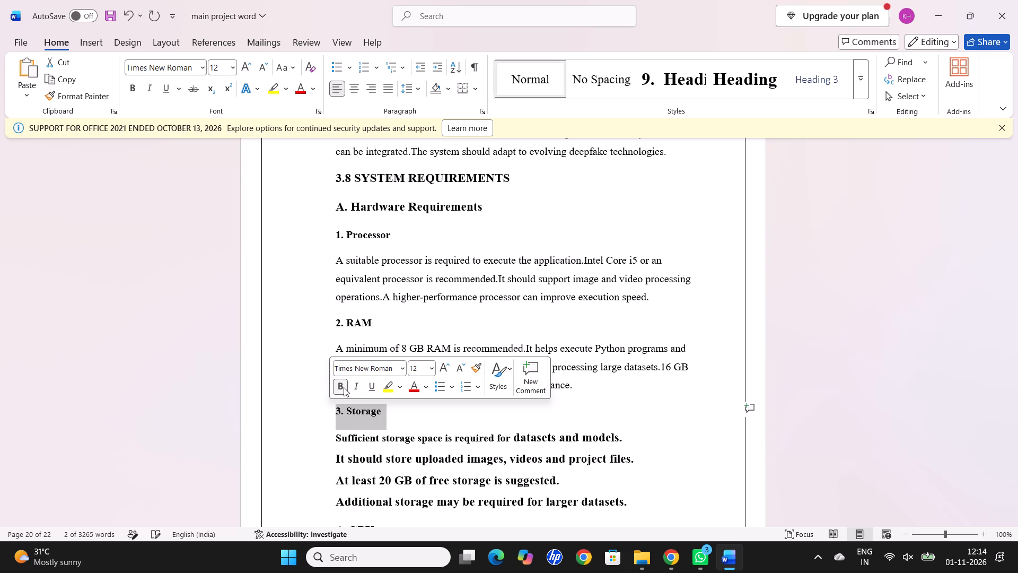
# Remove bold from the four lines under "3. Storage" and retype the period ending the last line.
pyautogui.scroll(-1, 384, 454)
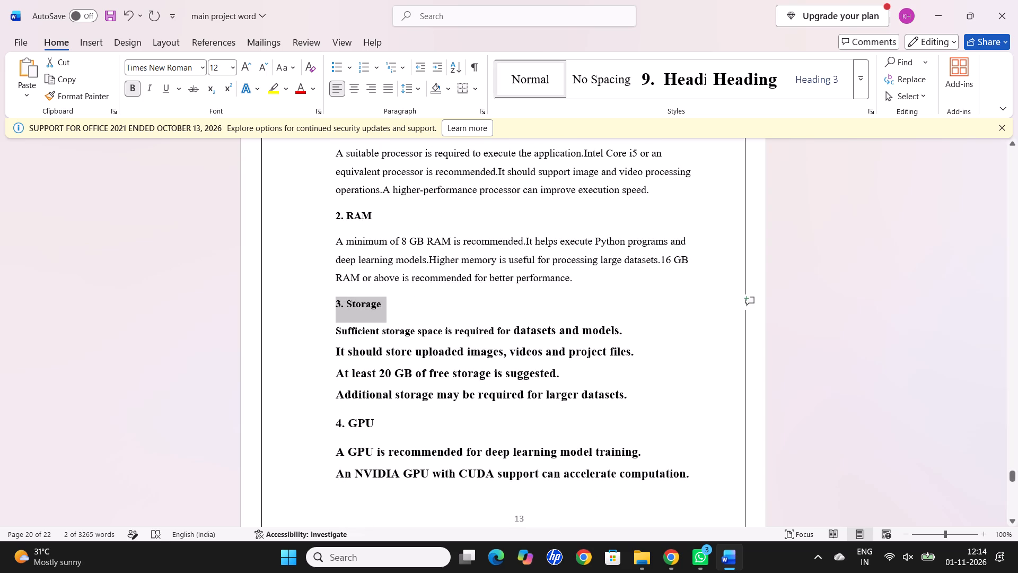
pyautogui.moveTo(334, 331); pyautogui.dragTo(616, 403)
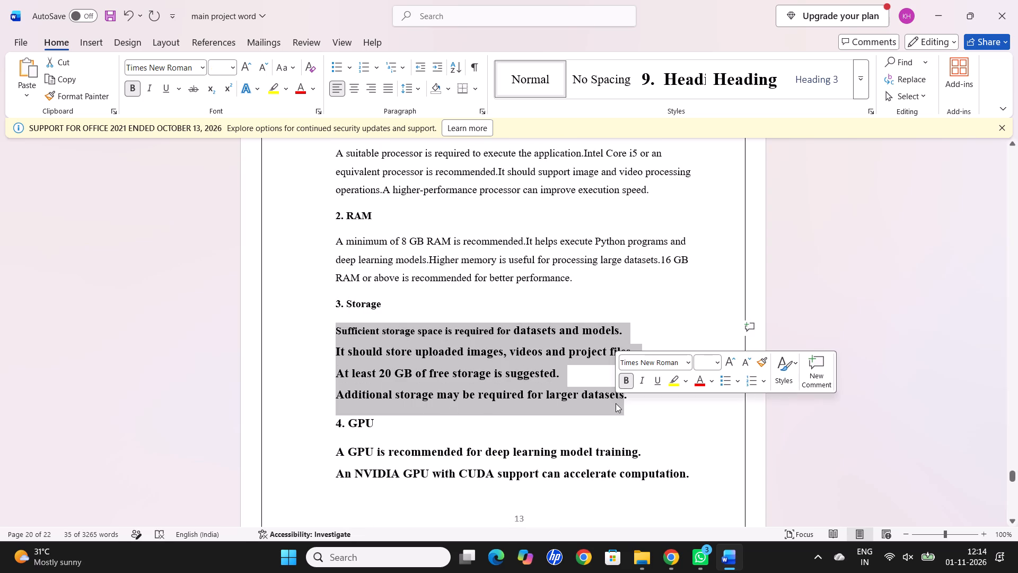
pyautogui.click(625, 377)
pyautogui.click(620, 399)
pyautogui.press('BackSpace')
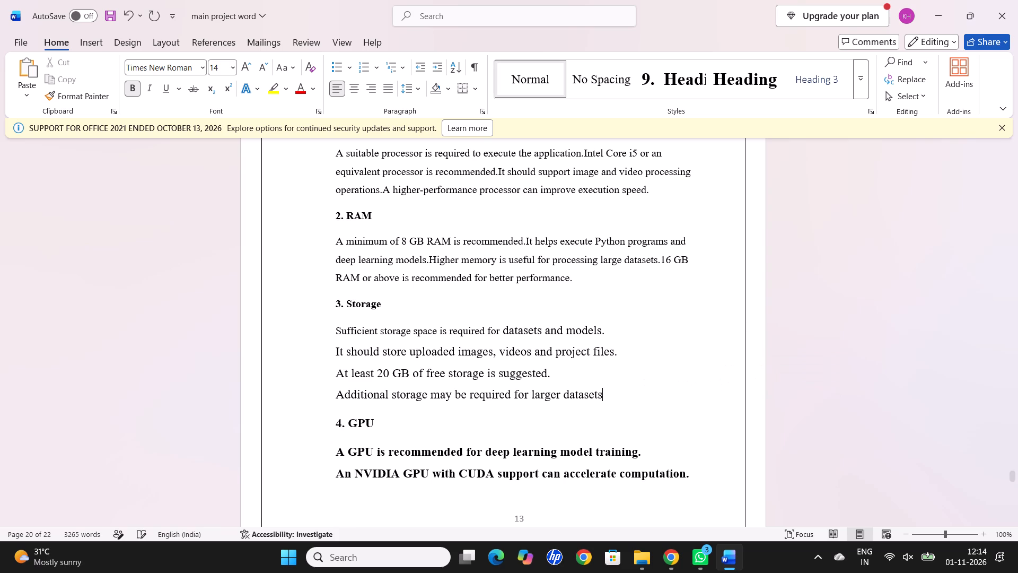
pyautogui.press('.')
# Merge the four separate lines under "3. Storage" into one continuous paragraph.
pyautogui.click(332, 397)
pyautogui.press('BackSpace')
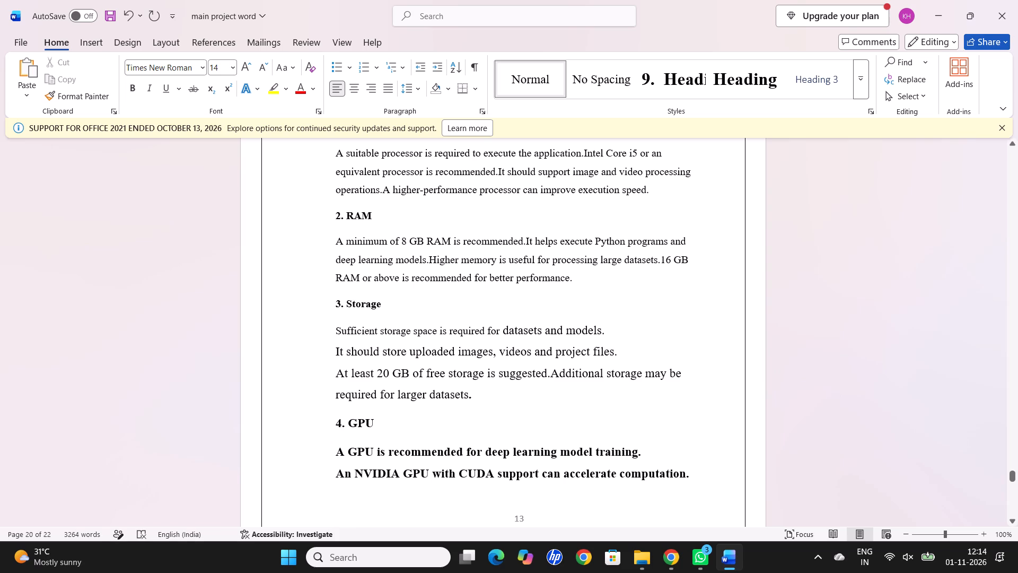
pyautogui.click(333, 373)
pyautogui.press('BackSpace')
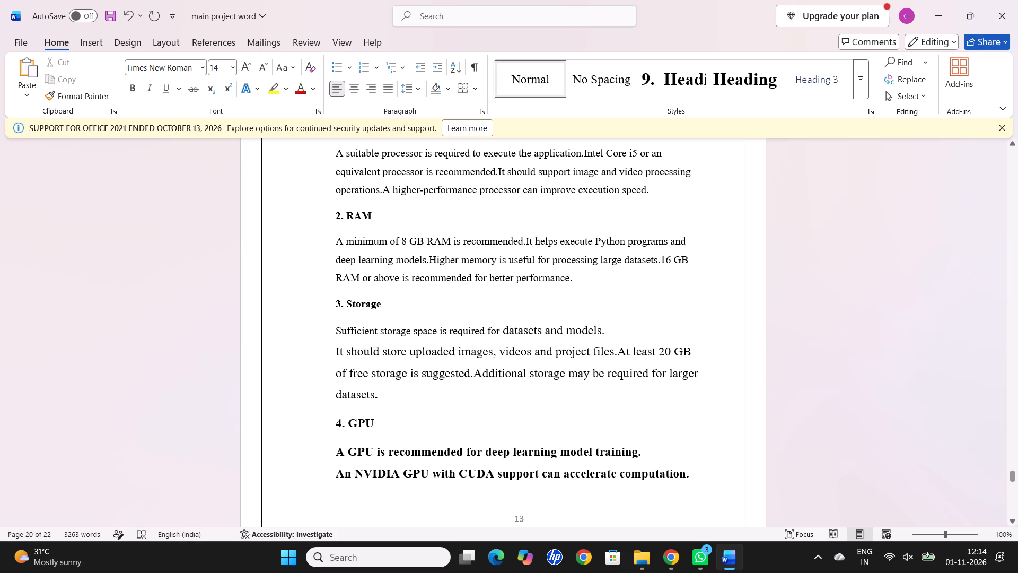
pyautogui.click(336, 353)
pyautogui.press('BackSpace')
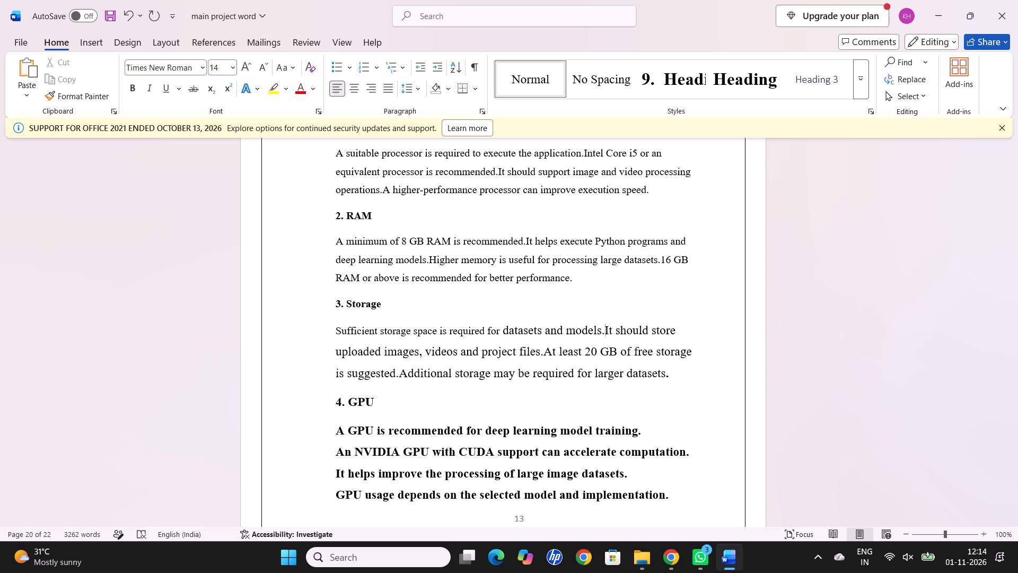
# Remove bold from the four lines under "4. GPU" and set them to font size 12.
pyautogui.scroll(-1, 401, 409)
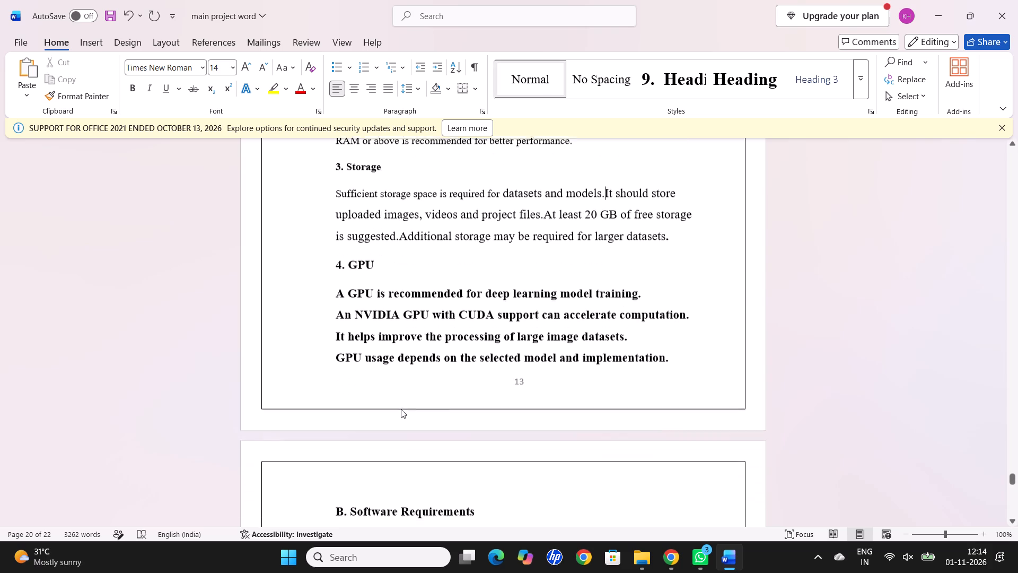
pyautogui.scroll(-1, 401, 409)
pyautogui.moveTo(334, 245); pyautogui.dragTo(394, 253)
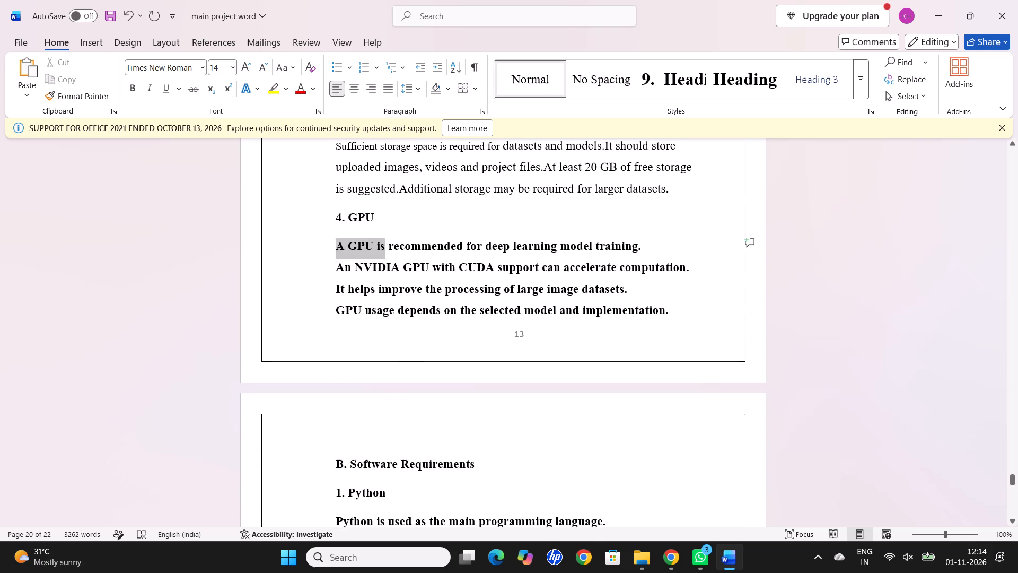
pyautogui.moveTo(394, 253); pyautogui.dragTo(686, 310)
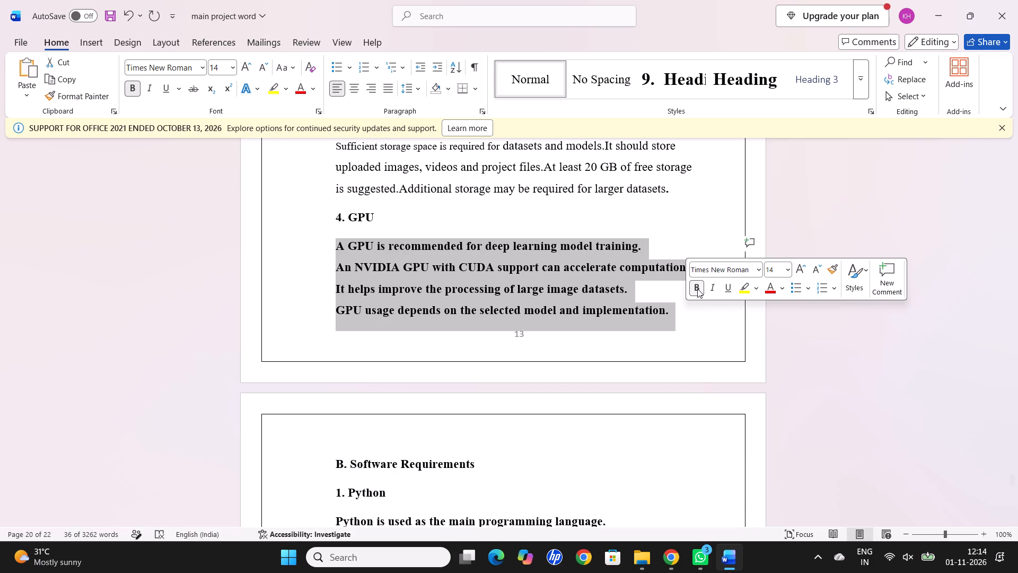
pyautogui.click(697, 289)
pyautogui.click(789, 271)
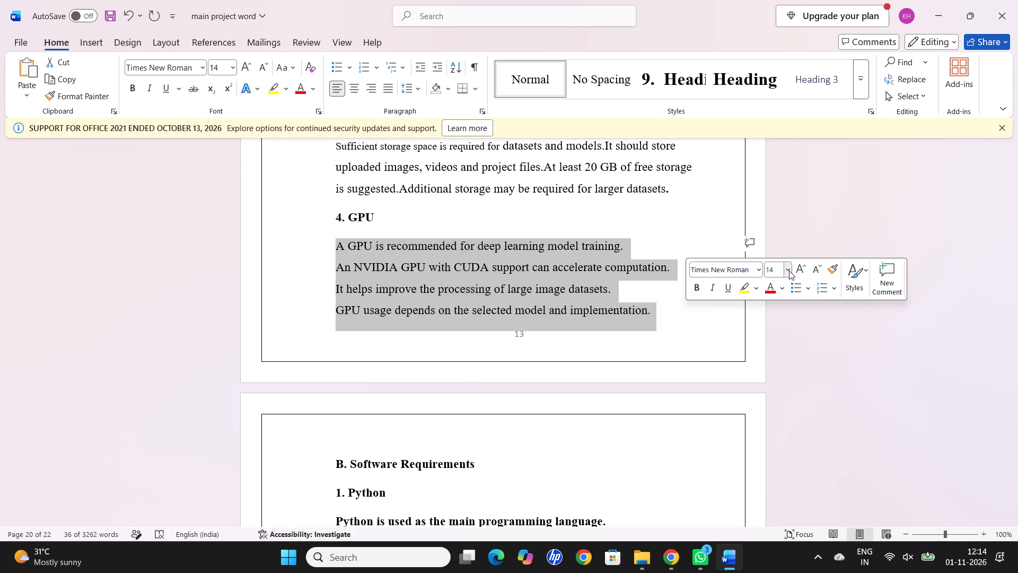
pyautogui.click(780, 349)
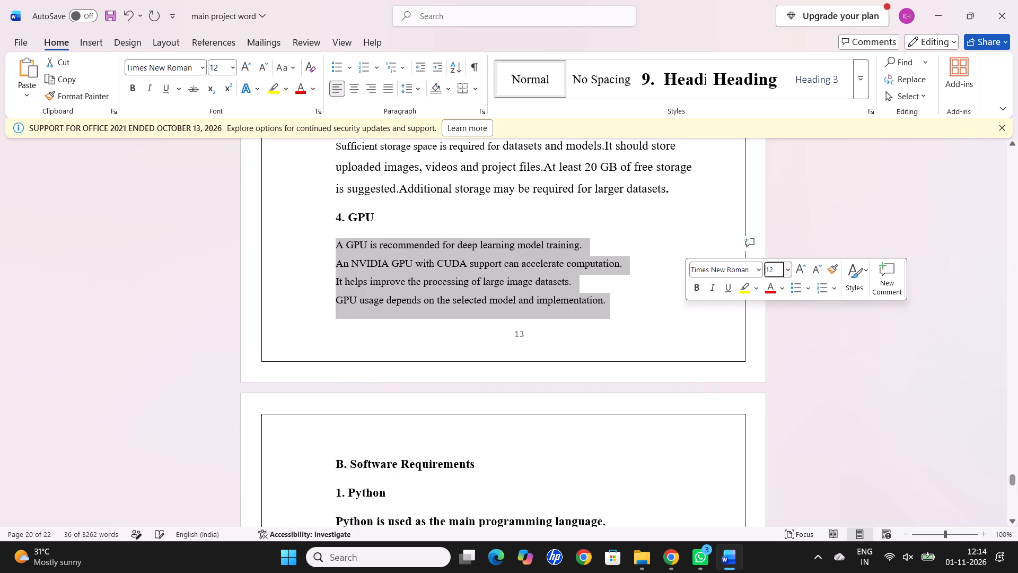
# Set the "3. Storage" paragraph text from "datasets and models." to its end to font size 12.
pyautogui.scroll(2, 575, 219)
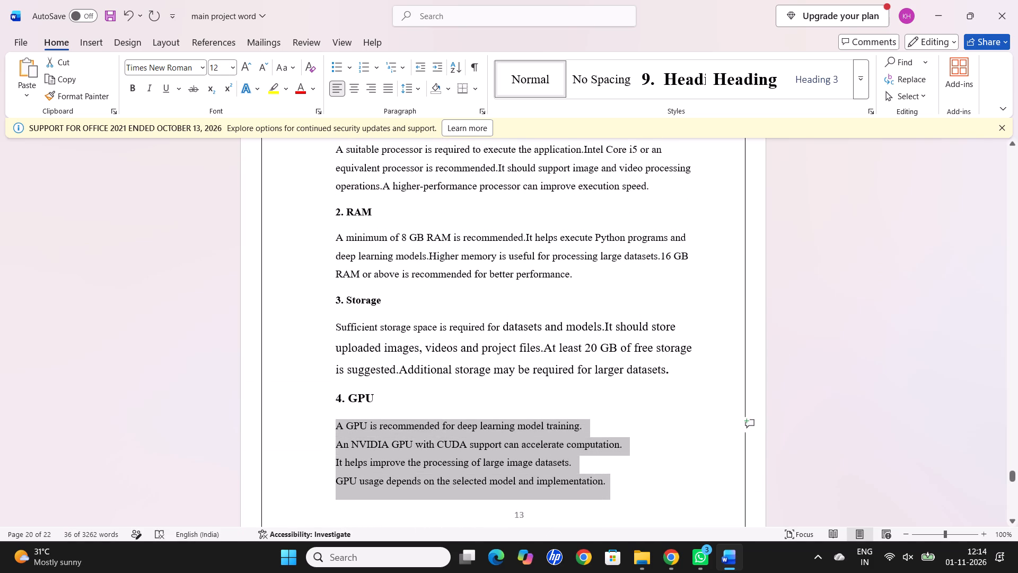
pyautogui.moveTo(339, 325); pyautogui.dragTo(665, 367)
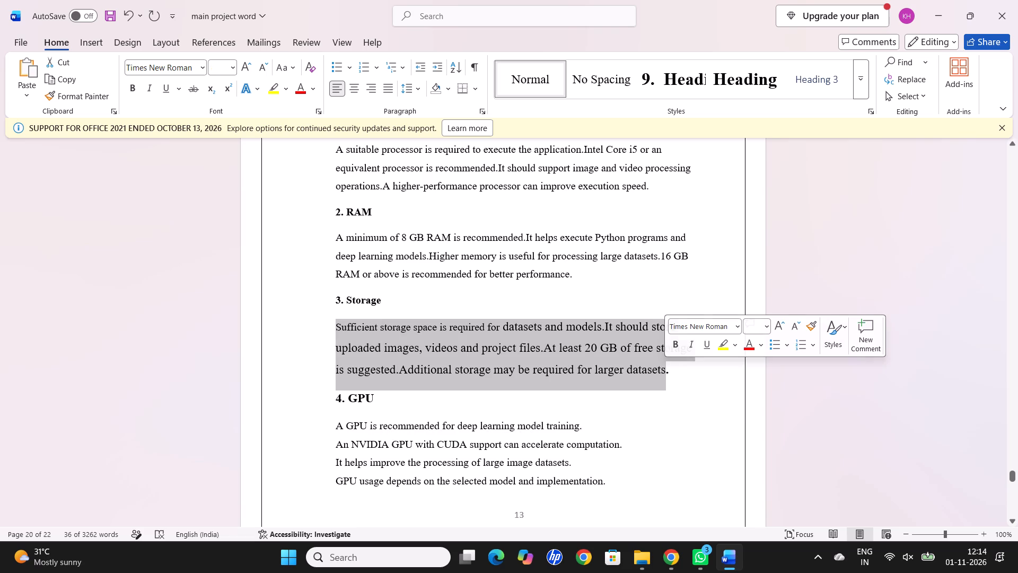
pyautogui.click(678, 374)
pyautogui.moveTo(678, 374); pyautogui.dragTo(416, 328)
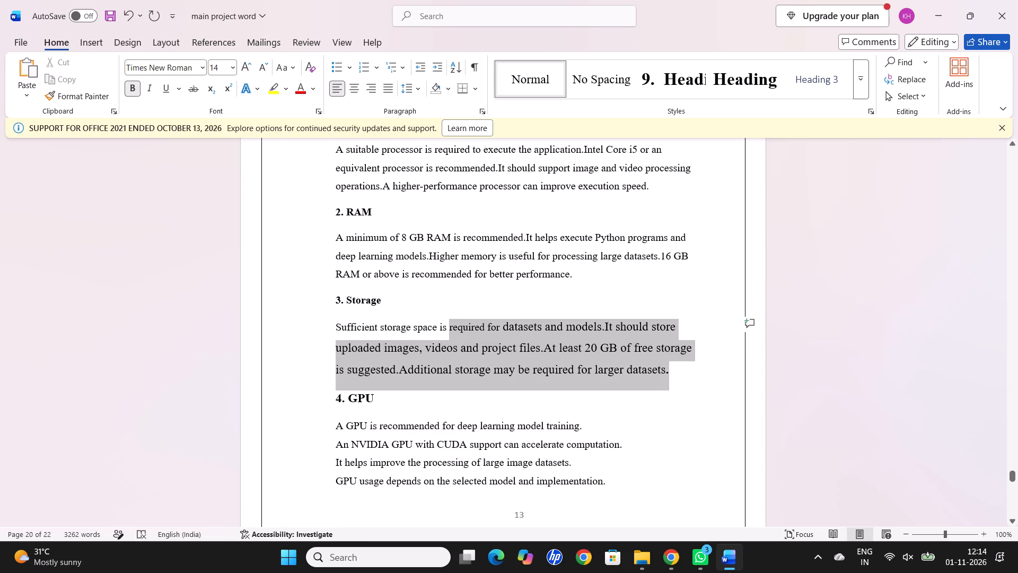
pyautogui.moveTo(416, 328); pyautogui.dragTo(511, 325)
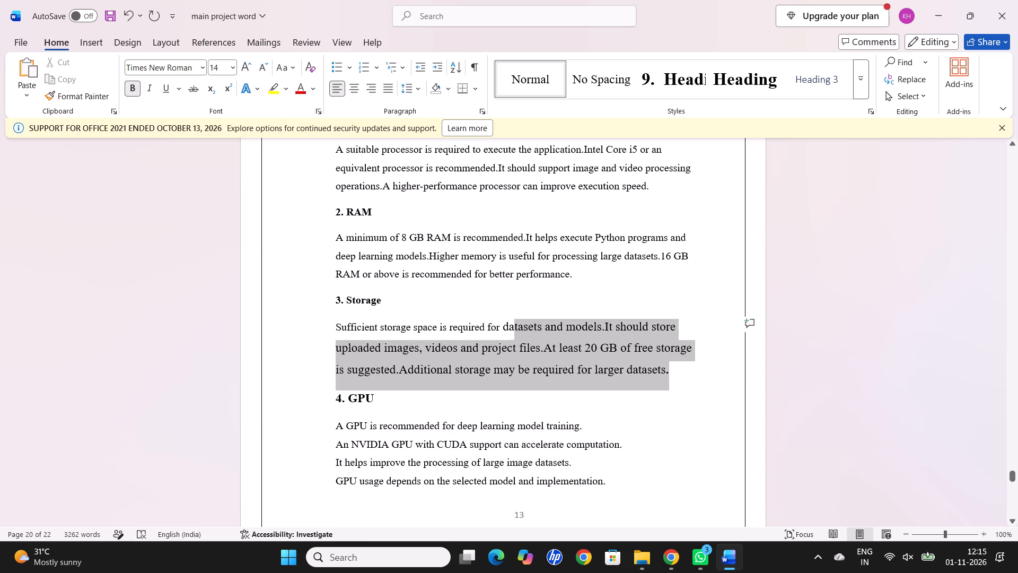
pyautogui.moveTo(511, 325); pyautogui.dragTo(501, 326)
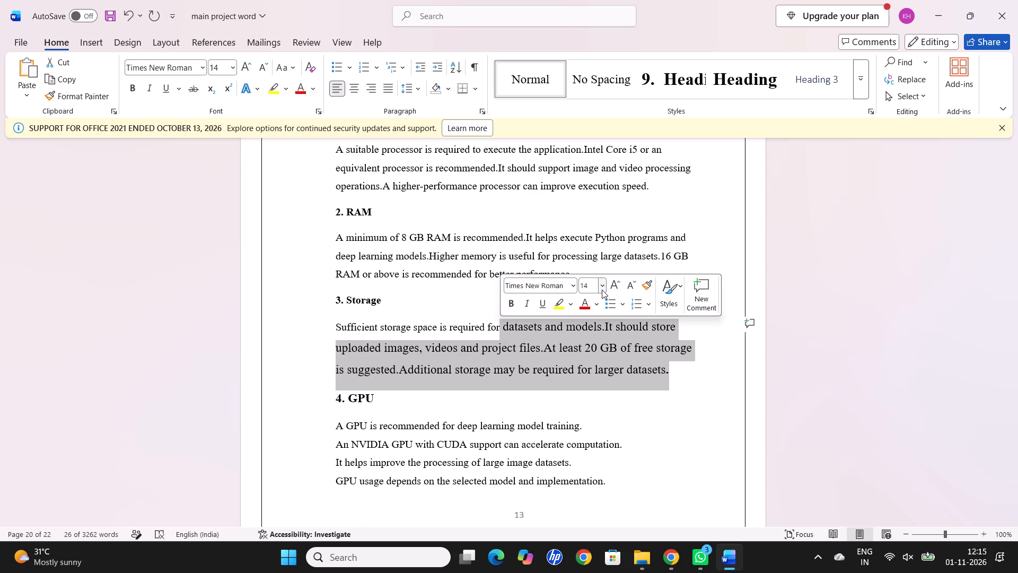
pyautogui.click(602, 290)
pyautogui.click(585, 94)
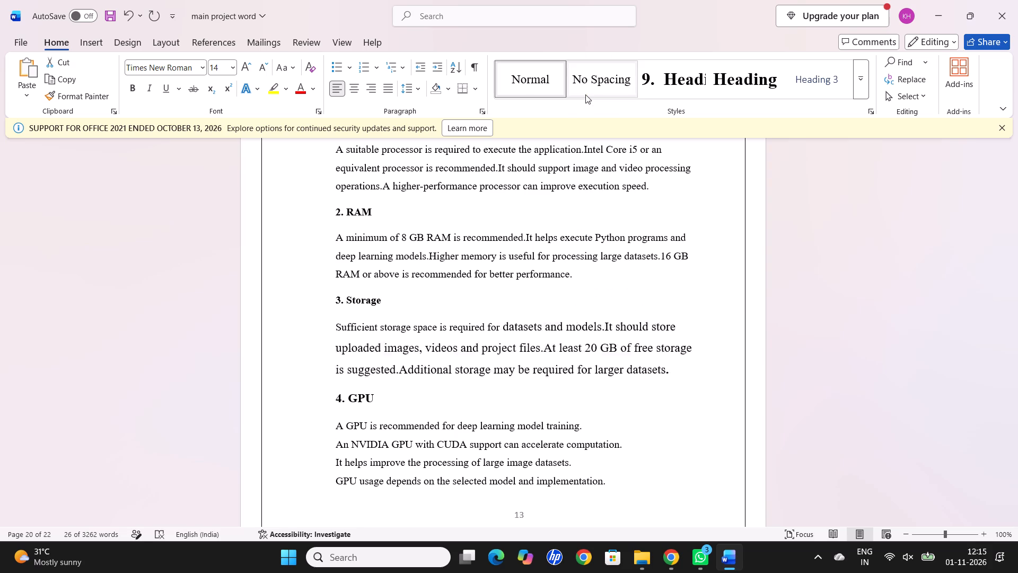
pyautogui.moveTo(332, 317); pyautogui.dragTo(533, 368)
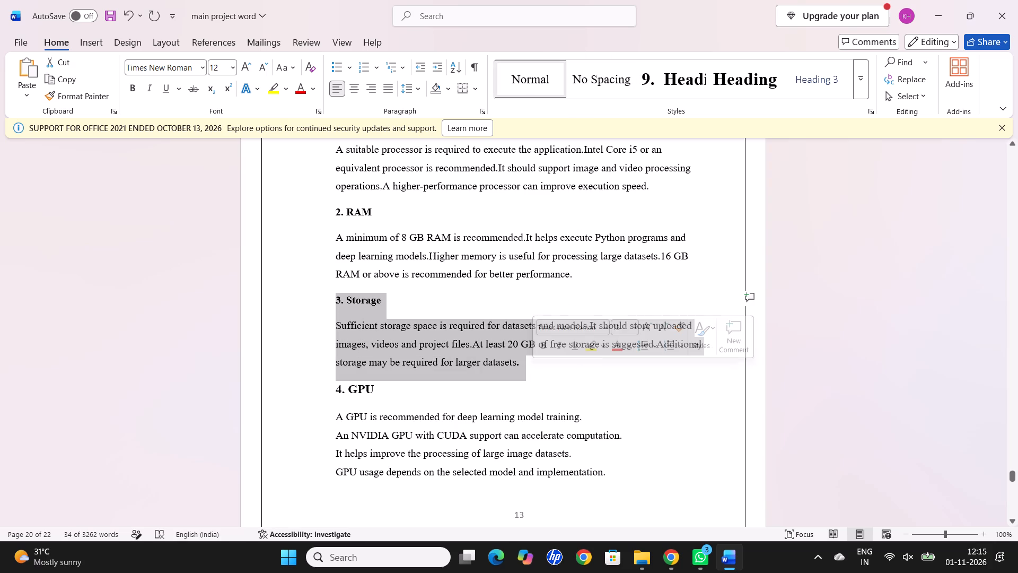
# Set all text from the "1. Python" heading through the end of the document to size 12, removing and then reapplying bold.
pyautogui.scroll(-2, 505, 486)
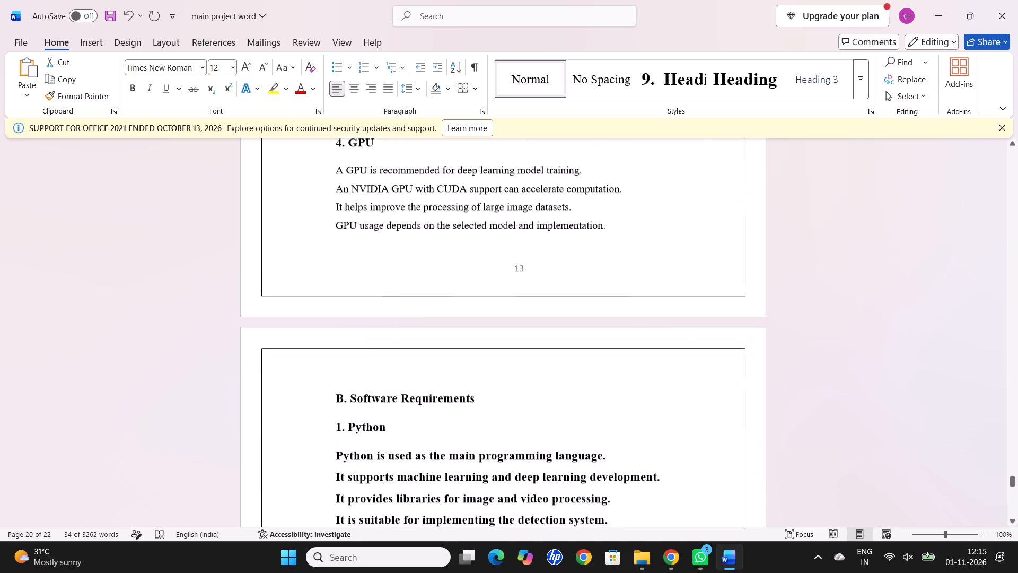
pyautogui.scroll(-2, 505, 486)
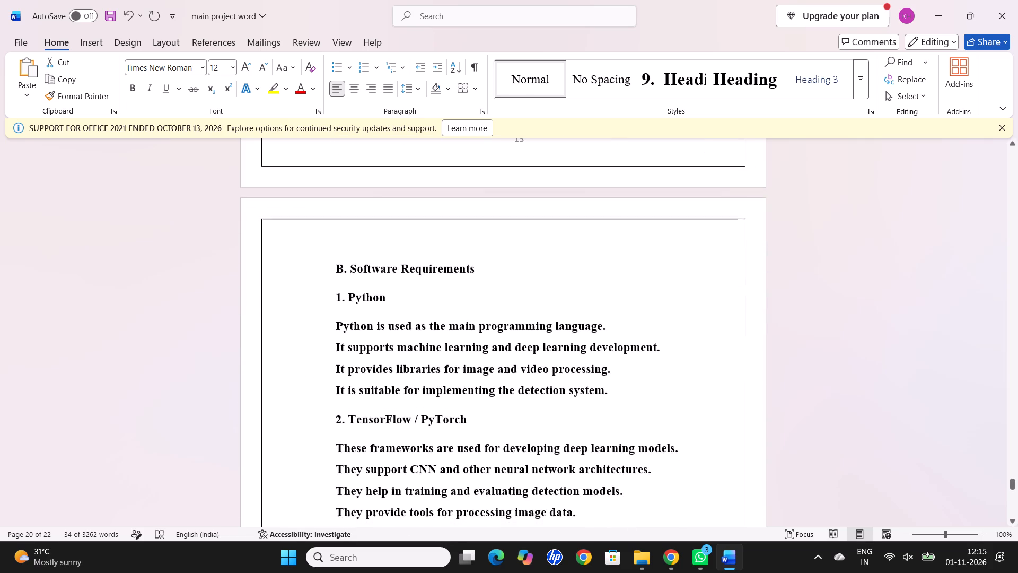
pyautogui.scroll(-1, 509, 448)
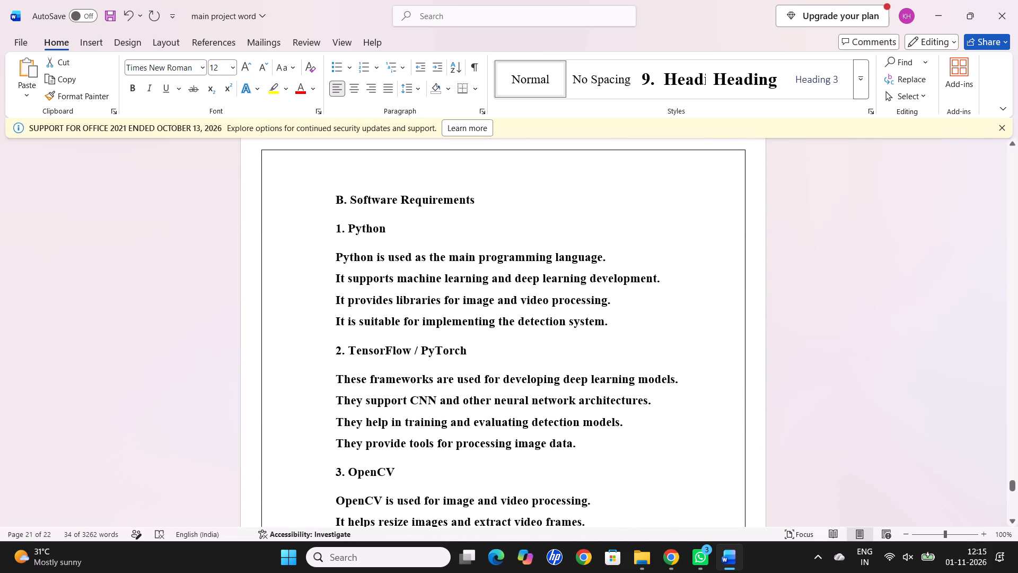
pyautogui.moveTo(334, 223); pyautogui.dragTo(463, 514)
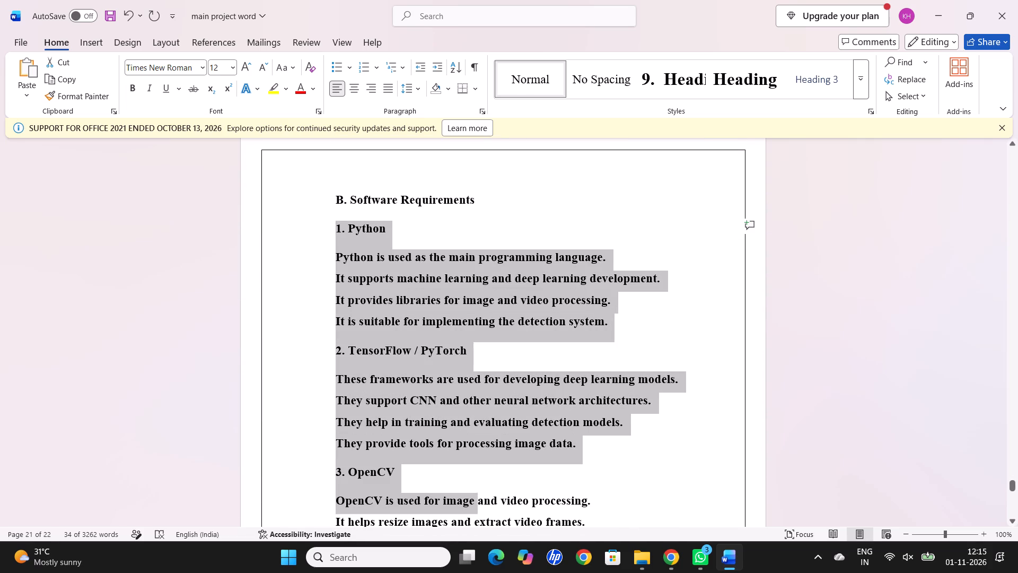
pyautogui.moveTo(463, 514); pyautogui.dragTo(471, 532)
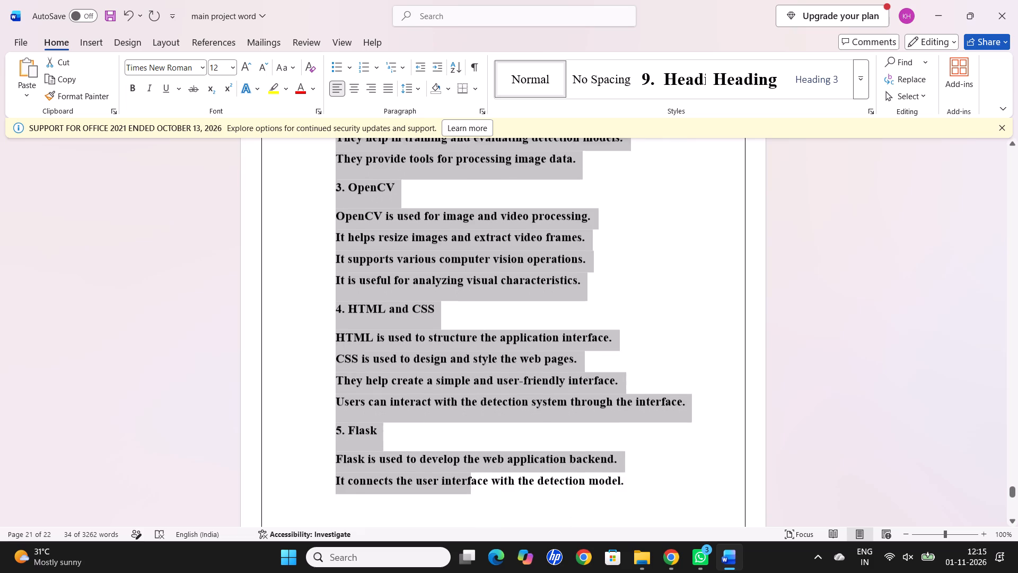
pyautogui.moveTo(471, 532); pyautogui.dragTo(471, 525)
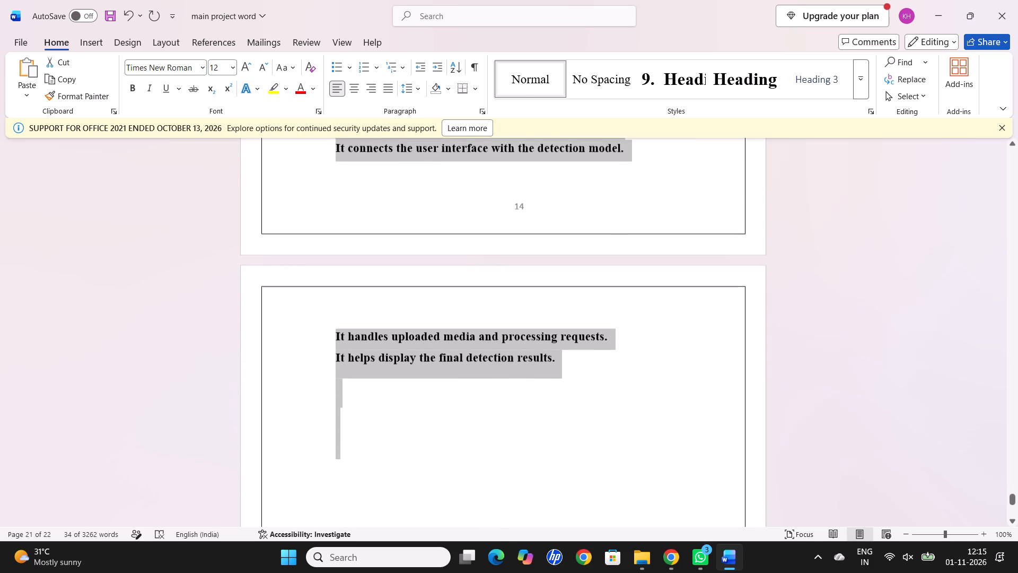
pyautogui.moveTo(471, 525); pyautogui.dragTo(453, 437)
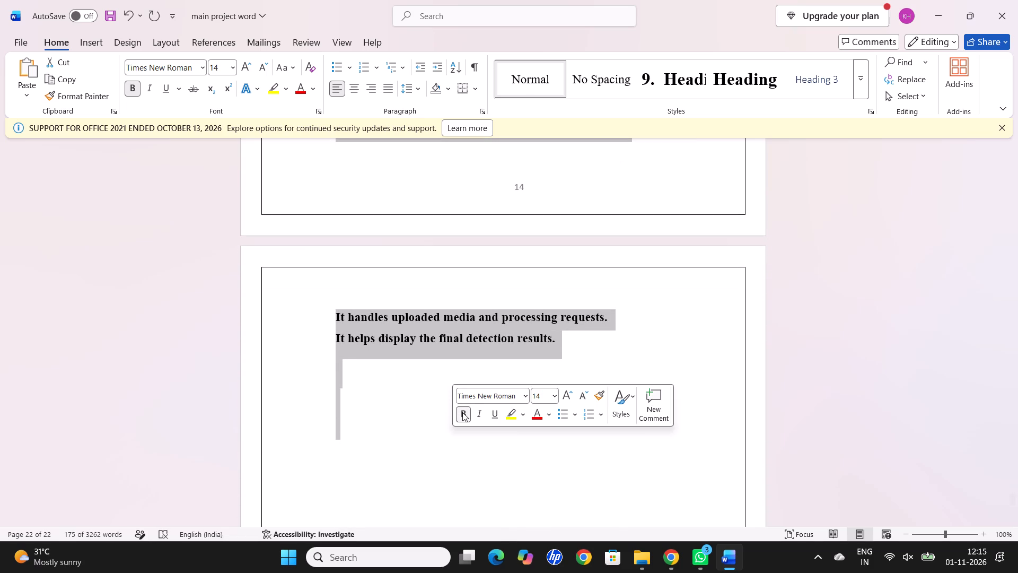
pyautogui.click(462, 412)
pyautogui.click(555, 396)
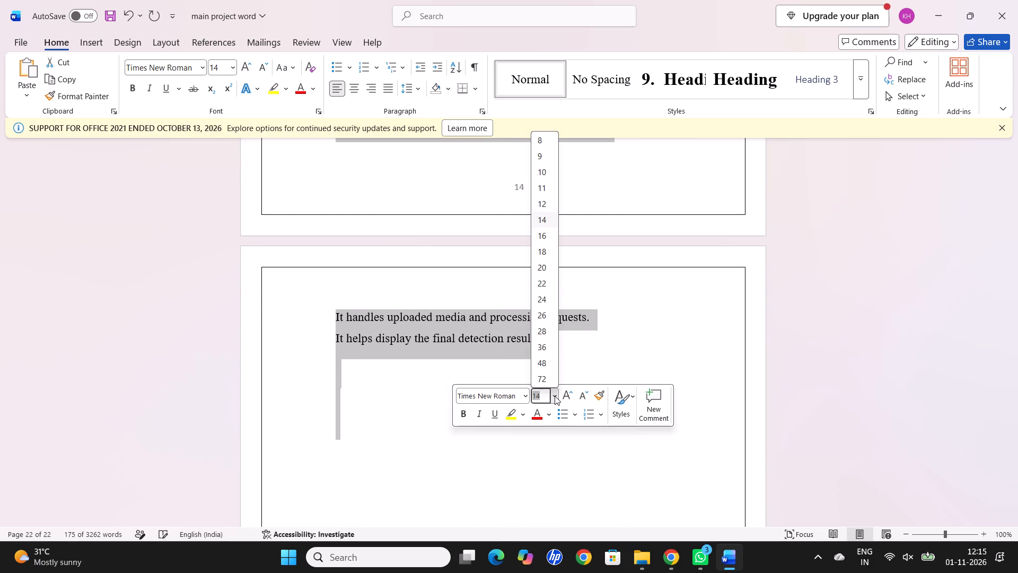
pyautogui.click(541, 206)
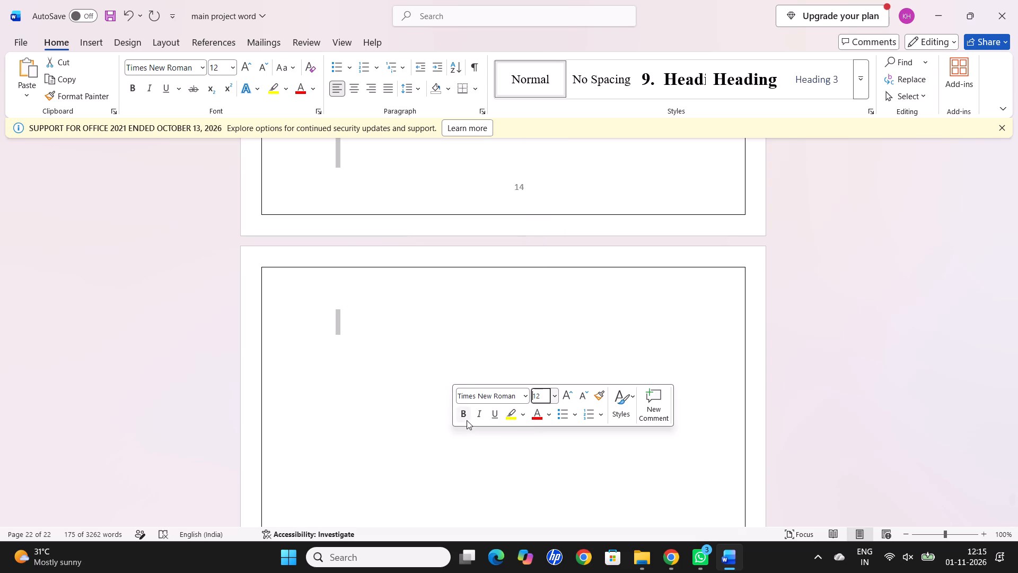
pyautogui.click(464, 416)
# Remove bold from the four lines under "1. Python" in the Software Requirements section.
pyautogui.scroll(1, 402, 322)
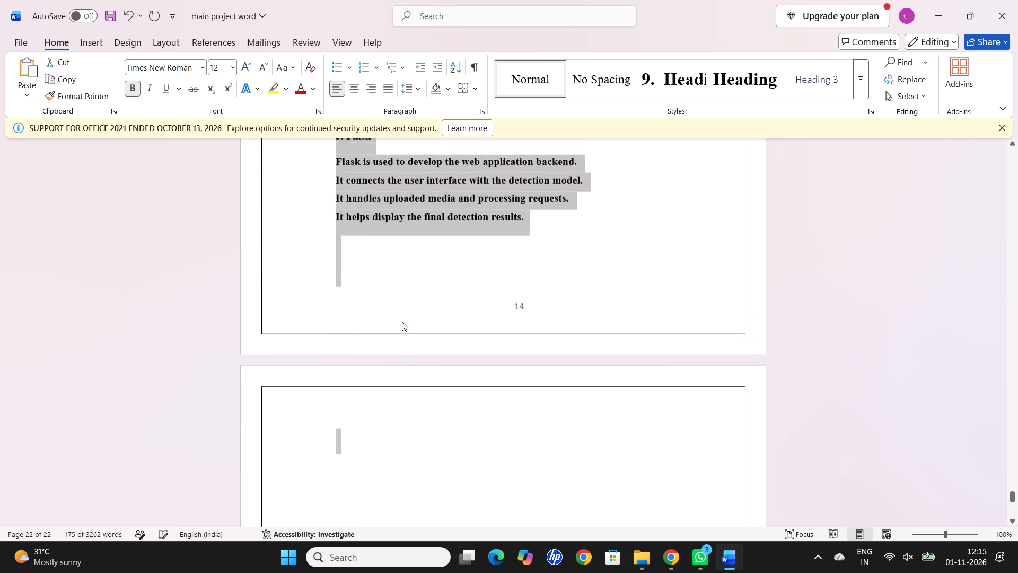
pyautogui.scroll(4, 402, 322)
pyautogui.scroll(-1, 402, 322)
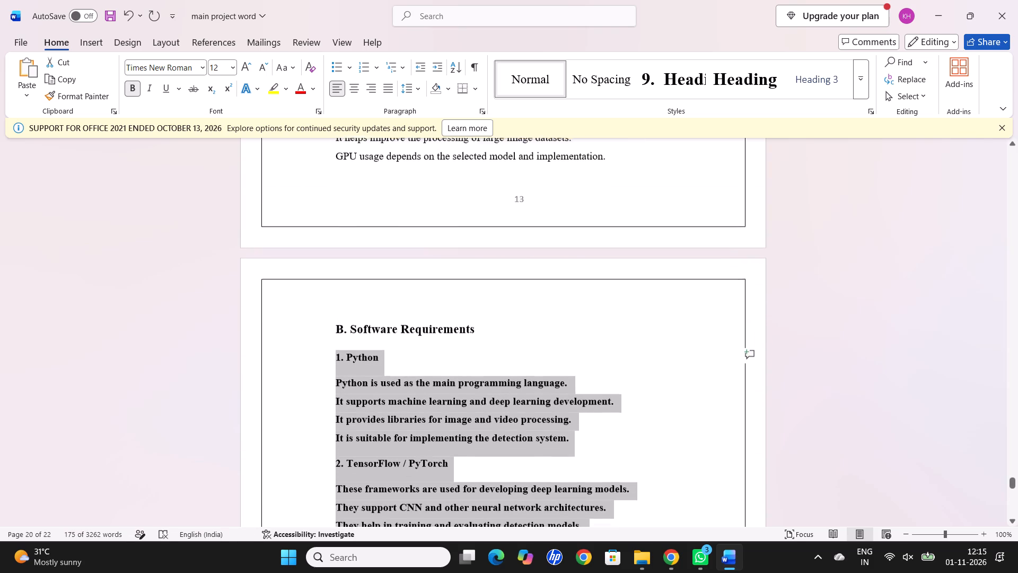
pyautogui.scroll(-1, 347, 420)
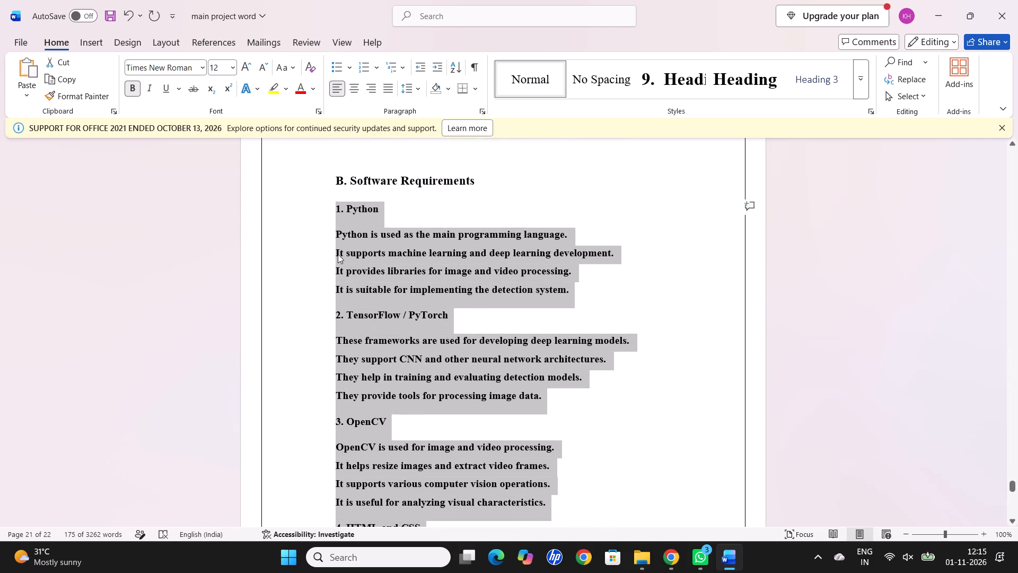
pyautogui.click(331, 233)
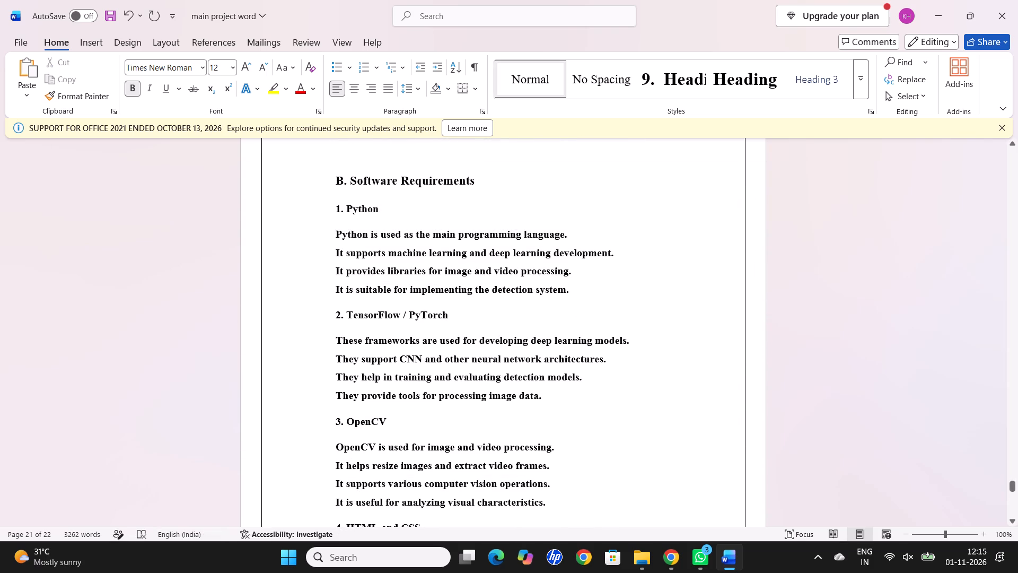
pyautogui.moveTo(335, 233); pyautogui.dragTo(586, 299)
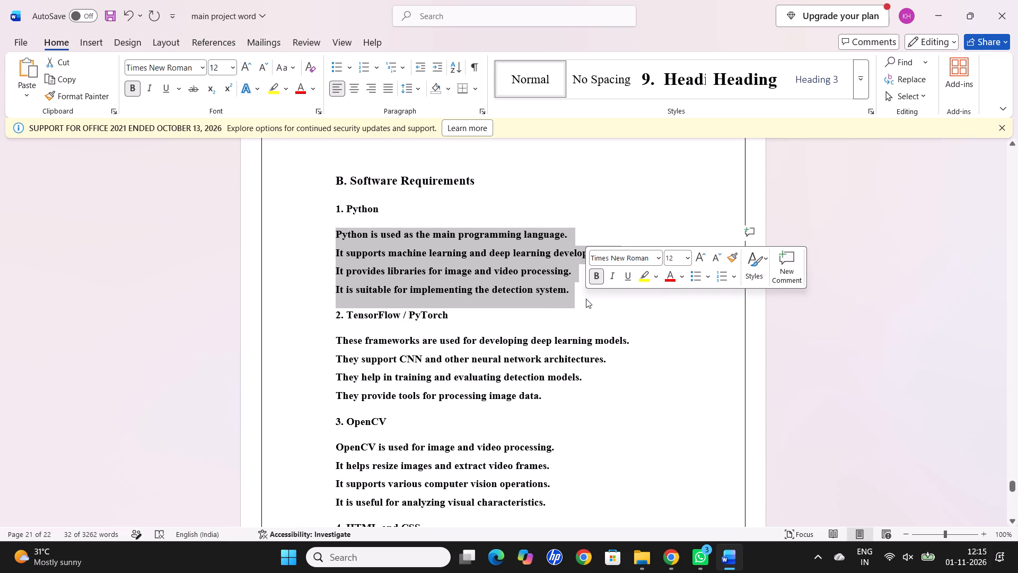
pyautogui.click(595, 271)
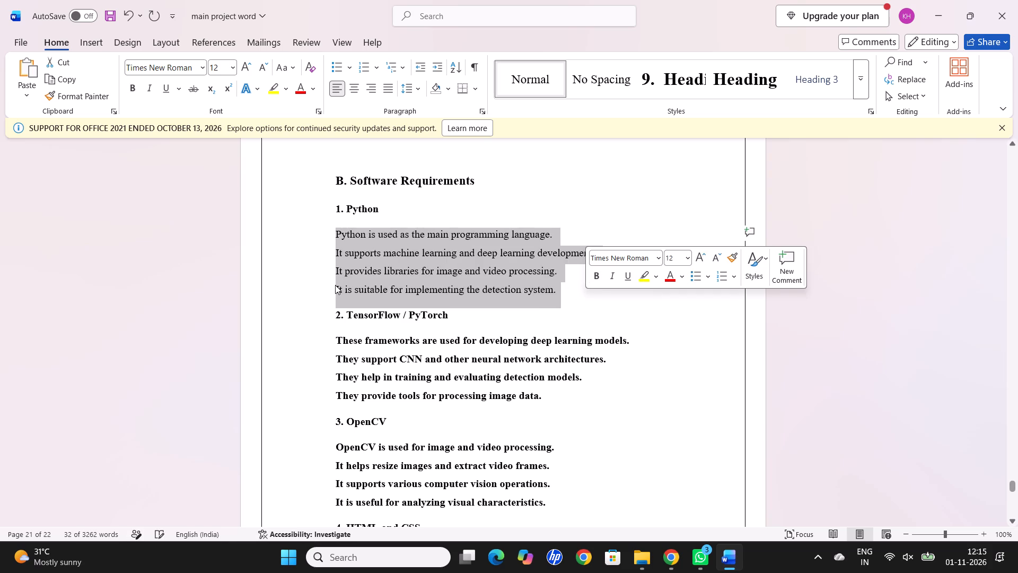
# Merge the four lines under "1. Python" into one continuous paragraph by removing the line breaks between them, starting from the last line.
pyautogui.click(340, 290)
pyautogui.press('Left')
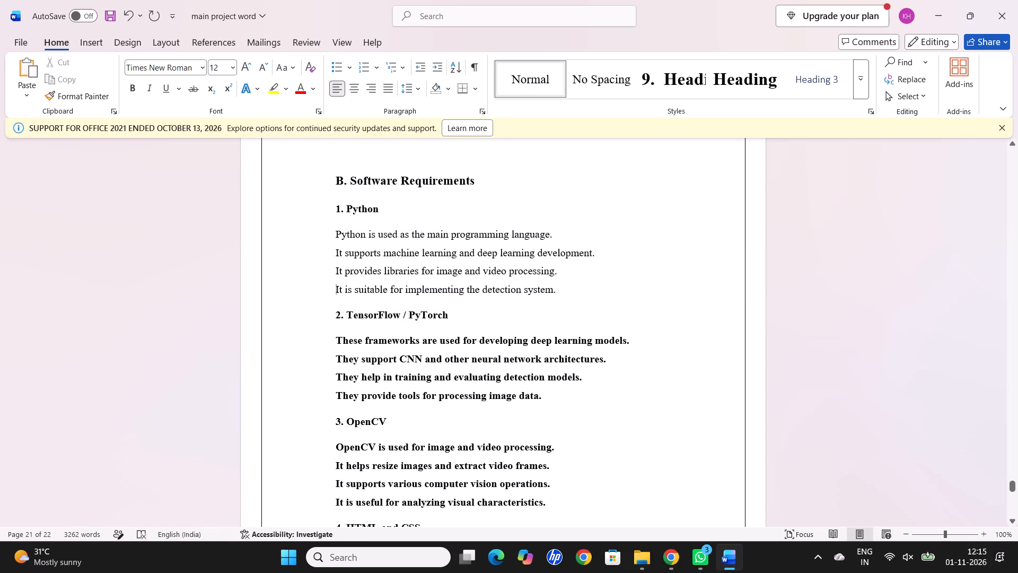
pyautogui.press('BackSpace')
pyautogui.press('Left')
pyautogui.press('Left')
pyautogui.press('Left')
pyautogui.press('Left')
pyautogui.press('Left')
pyautogui.press('Left')
pyautogui.press('Left')
pyautogui.press('Left')
pyautogui.press('Left')
pyautogui.press('Left')
pyautogui.press('Left')
pyautogui.press('Left')
pyautogui.press('Left')
pyautogui.press('Left')
pyautogui.press('Left')
pyautogui.press('Left')
pyautogui.press('Left')
pyautogui.press('Left')
pyautogui.press('Left')
pyautogui.press('Left')
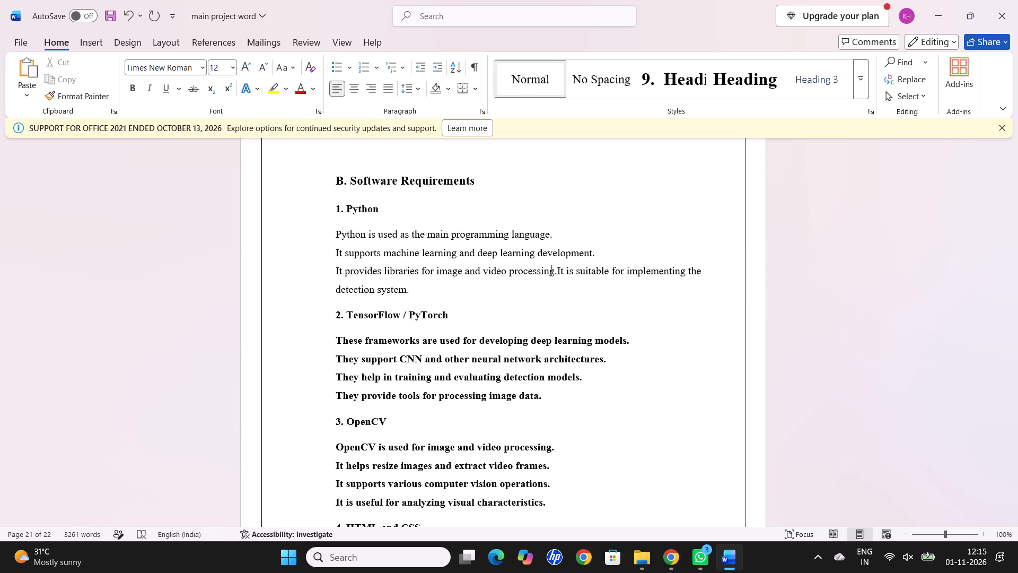
pyautogui.press('Left')
pyautogui.press('Left')
pyautogui.press('Left')
pyautogui.press('Left')
pyautogui.press('Left')
pyautogui.press('Left')
pyautogui.press('BackSpace')
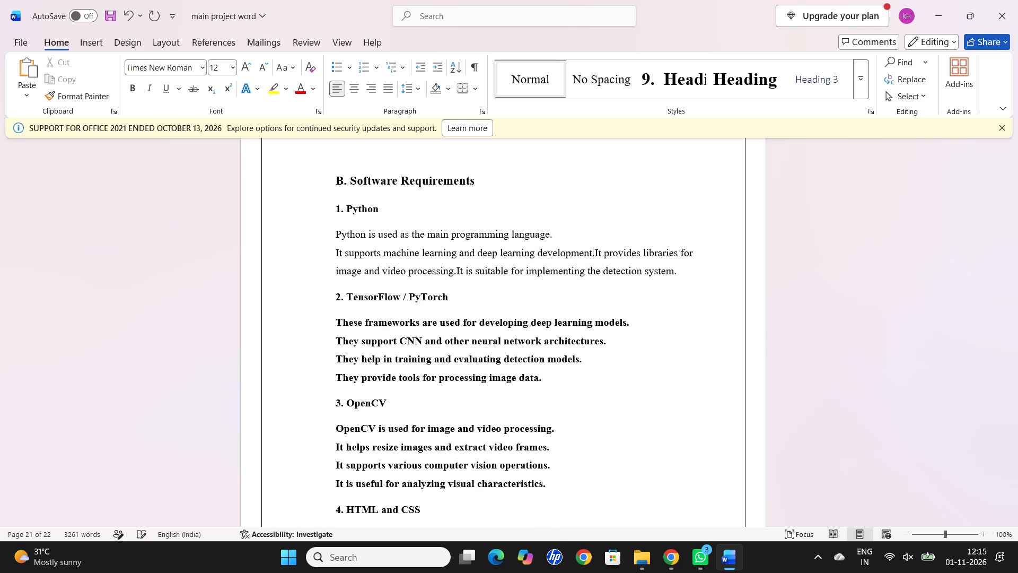
pyautogui.press('Left')
pyautogui.press('Left')
pyautogui.press('Left')
pyautogui.press('Left')
pyautogui.press('Left')
pyautogui.press('Left')
pyautogui.press('Left')
pyautogui.press('Left')
pyautogui.press('Left')
pyautogui.press('Left')
pyautogui.press('Left')
pyautogui.press('Left')
pyautogui.press('Left')
pyautogui.press('Left')
pyautogui.press('Left')
pyautogui.press('Left')
pyautogui.press('Left')
pyautogui.press('Left')
pyautogui.press('Left')
pyautogui.press('Left')
pyautogui.press('Left')
pyautogui.press('Left')
pyautogui.press('BackSpace')
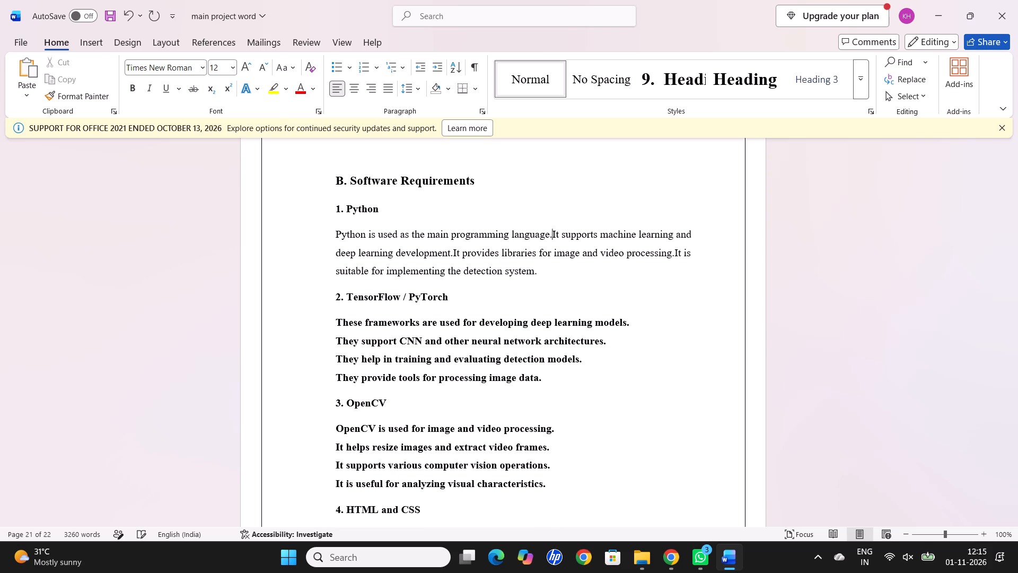
# Remove bold from the four lines under "2. TensorFlow / PyTorch".
pyautogui.moveTo(335, 318); pyautogui.dragTo(545, 378)
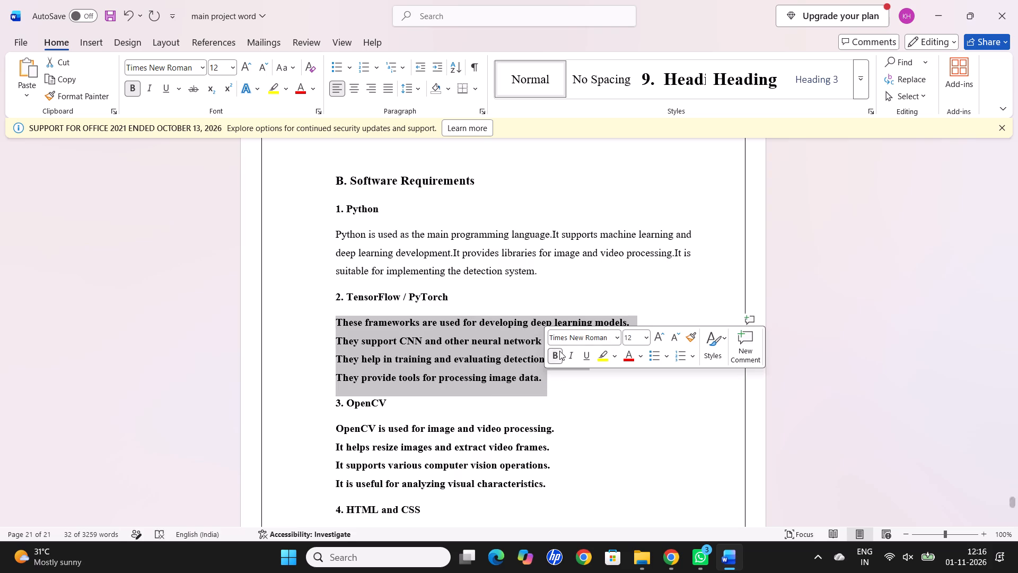
pyautogui.click(560, 350)
# Merge the four lines under "2. TensorFlow / PyTorch" into one continuous paragraph by removing the line breaks, starting from the last line.
pyautogui.click(409, 383)
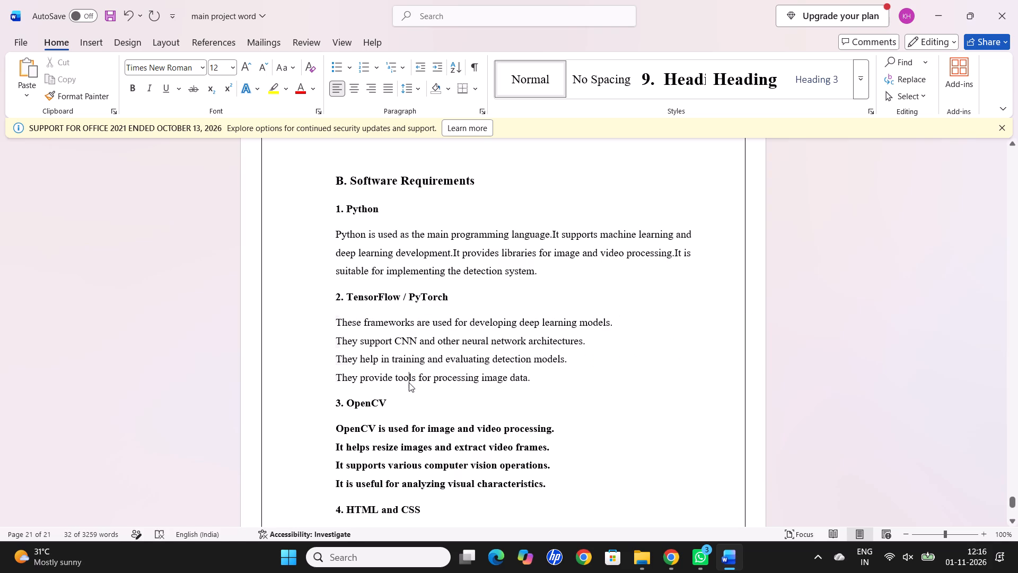
pyautogui.press('Left')
pyautogui.press('Left')
pyautogui.press('Left')
pyautogui.press('Left')
pyautogui.press('Left')
pyautogui.press('Left')
pyautogui.press('Left')
pyautogui.press('Left')
pyautogui.press('Left')
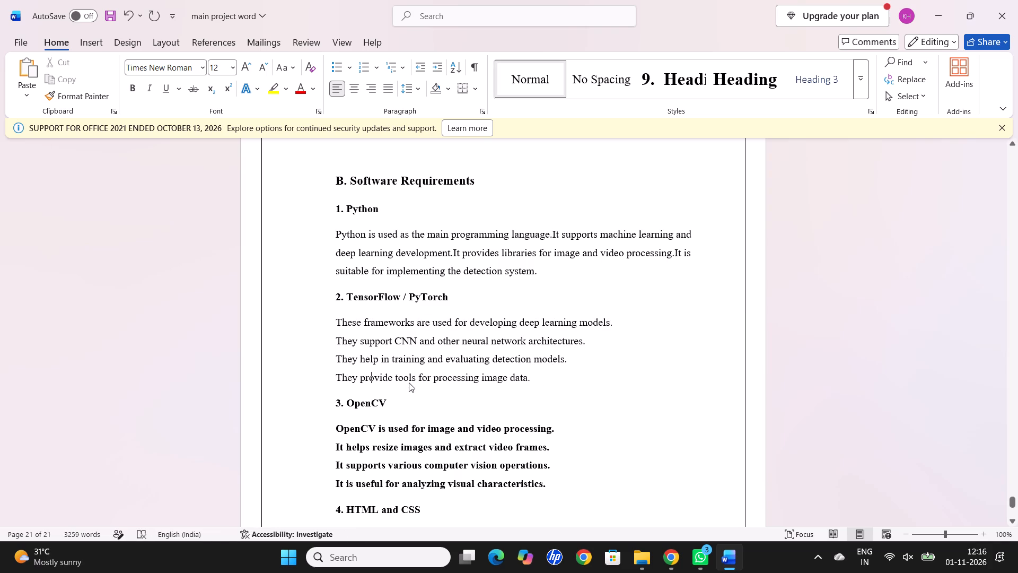
pyautogui.press('Left')
pyautogui.press('Left')
pyautogui.press('Left')
pyautogui.press('Left')
pyautogui.press('Left')
pyautogui.press('Left')
pyautogui.press('Left')
pyautogui.press('BackSpace')
pyautogui.press('Left')
pyautogui.press('Left')
pyautogui.press('Left')
pyautogui.press('Left')
pyautogui.press('Left')
pyautogui.press('Left')
pyautogui.press('Left')
pyautogui.press('Left')
pyautogui.press('Left')
pyautogui.press('Left')
pyautogui.press('Left')
pyautogui.press('Left')
pyautogui.press('Left')
pyautogui.press('Left')
pyautogui.press('Left')
pyautogui.press('Left')
pyautogui.press('Left')
pyautogui.press('Left')
pyautogui.press('Left')
pyautogui.press('Left')
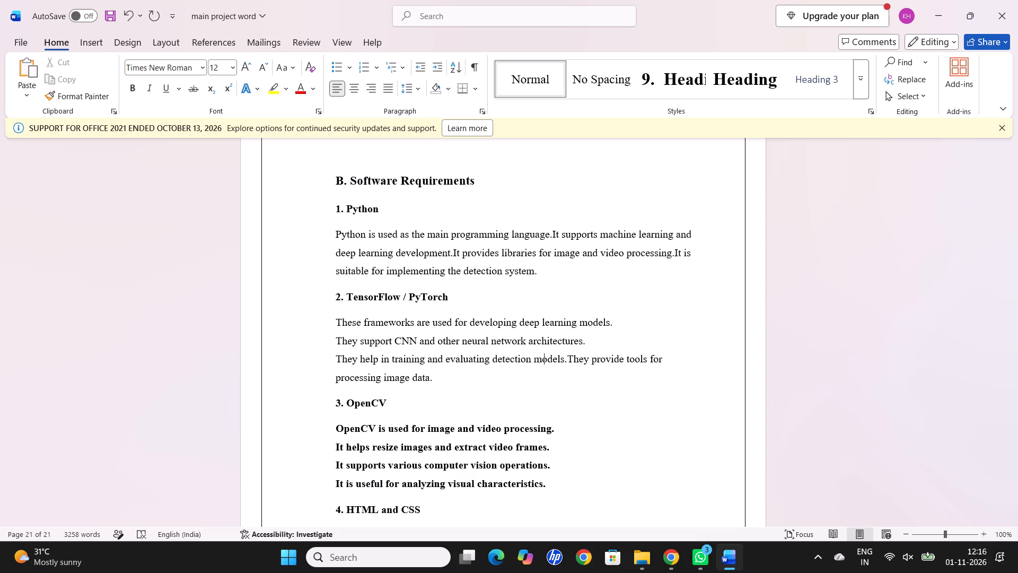
pyautogui.press('Left')
pyautogui.press('Left')
pyautogui.press('Left')
pyautogui.press('Left')
pyautogui.press('Left')
pyautogui.press('Left')
pyautogui.press('Left')
pyautogui.press('Left')
pyautogui.press('Left')
pyautogui.press('Left')
pyautogui.press('Left')
pyautogui.press('Left')
pyautogui.press('Left')
pyautogui.press('Left')
pyautogui.press('Left')
pyautogui.press('Left')
pyautogui.press('Left')
pyautogui.press('Left')
pyautogui.press('Left')
pyautogui.press('BackSpace')
pyautogui.press('Left')
pyautogui.press('Left')
pyautogui.press('Left')
pyautogui.press('Left')
pyautogui.press('Left')
pyautogui.press('Left')
pyautogui.press('Left')
pyautogui.press('Left')
pyautogui.press('Left')
pyautogui.press('Left')
pyautogui.press('Left')
pyautogui.press('Left')
pyautogui.press('Left')
pyautogui.press('Left')
pyautogui.press('Left')
pyautogui.press('Left')
pyautogui.press('Left')
pyautogui.press('Left')
pyautogui.press('Left')
pyautogui.press('Left')
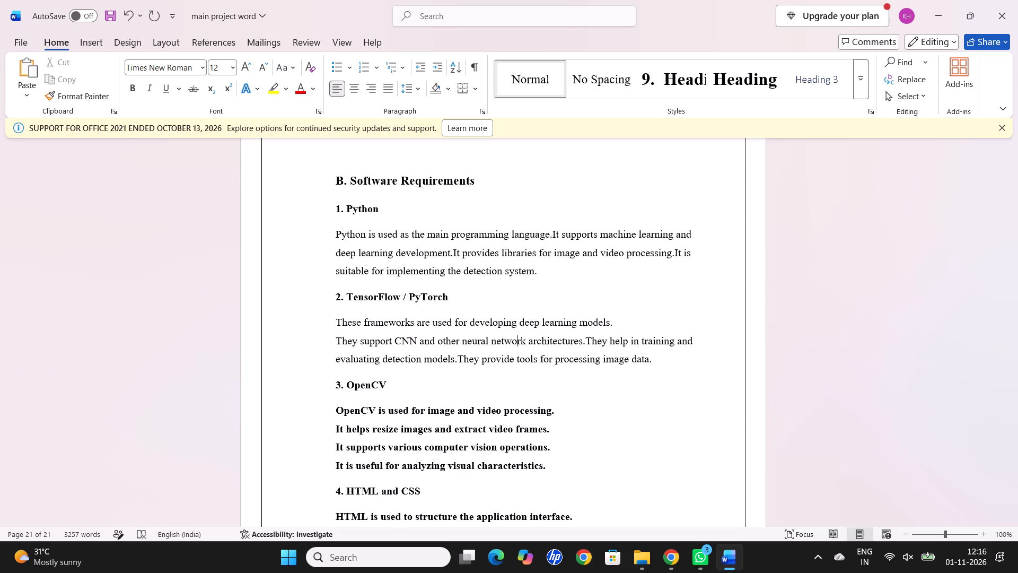
pyautogui.press('Left')
pyautogui.press('Left')
pyautogui.press('Left')
pyautogui.press('Left')
pyautogui.press('BackSpace')
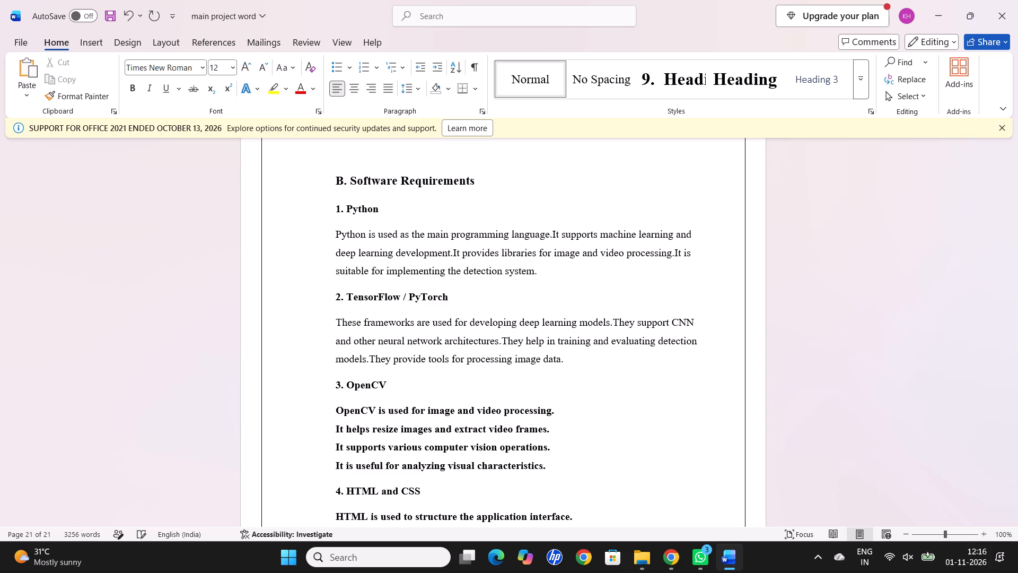
# Remove bold from the four lines under "3. OpenCV".
pyautogui.scroll(-2, 358, 380)
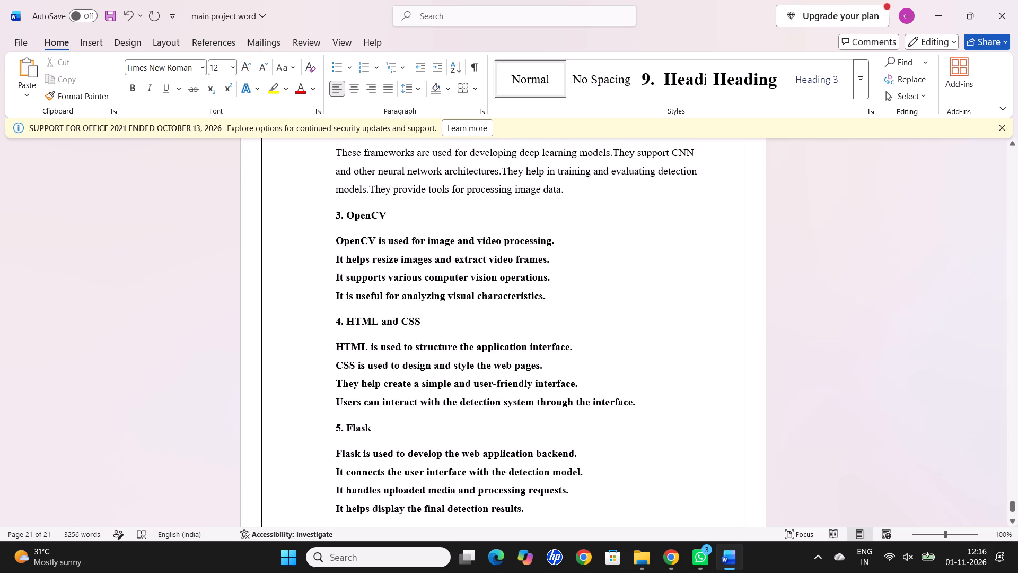
pyautogui.moveTo(334, 242); pyautogui.dragTo(501, 297)
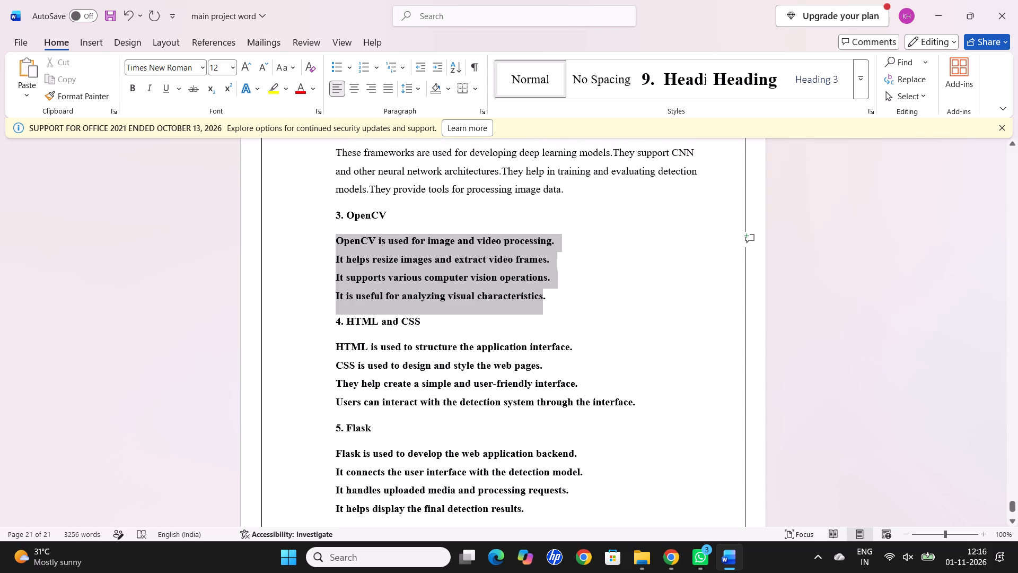
pyautogui.moveTo(501, 297); pyautogui.dragTo(549, 298)
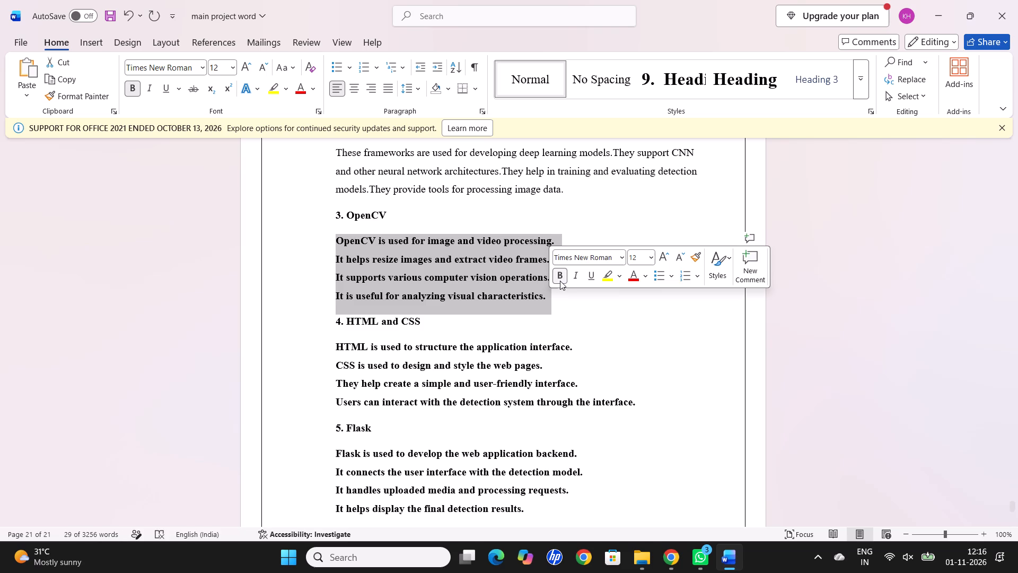
pyautogui.click(560, 281)
# Merge the four lines under "3. OpenCV" into one continuous paragraph by removing the line breaks between them, starting from the last line.
pyautogui.click(346, 292)
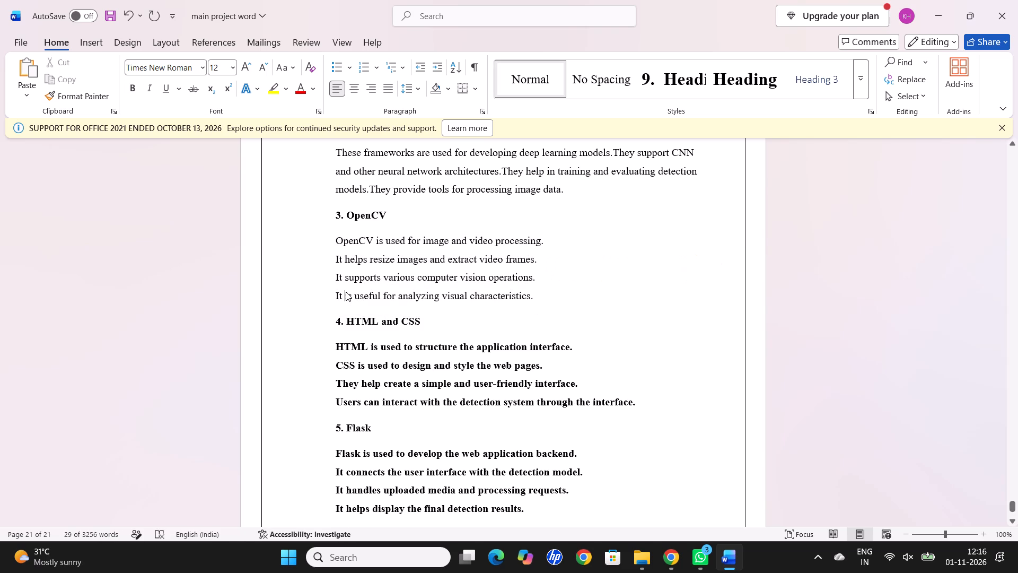
pyautogui.press('Left')
pyautogui.press('Left')
pyautogui.press('Left')
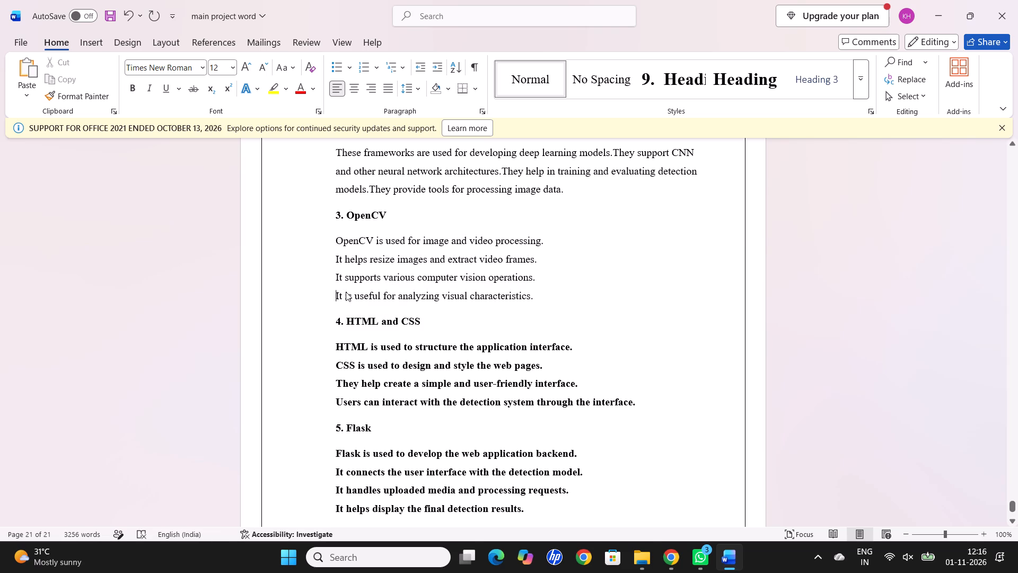
pyautogui.press('BackSpace')
pyautogui.press('Left')
pyautogui.press('Left')
pyautogui.press('Left')
pyautogui.press('Left')
pyautogui.press('Left')
pyautogui.press('Left')
pyautogui.press('Left')
pyautogui.press('Left')
pyautogui.press('Left')
pyautogui.press('Left')
pyautogui.press('Left')
pyautogui.press('Left')
pyautogui.press('Left')
pyautogui.press('Left')
pyautogui.press('Left')
pyautogui.press('Left')
pyautogui.press('Left')
pyautogui.press('Left')
pyautogui.press('Left')
pyautogui.press('Left')
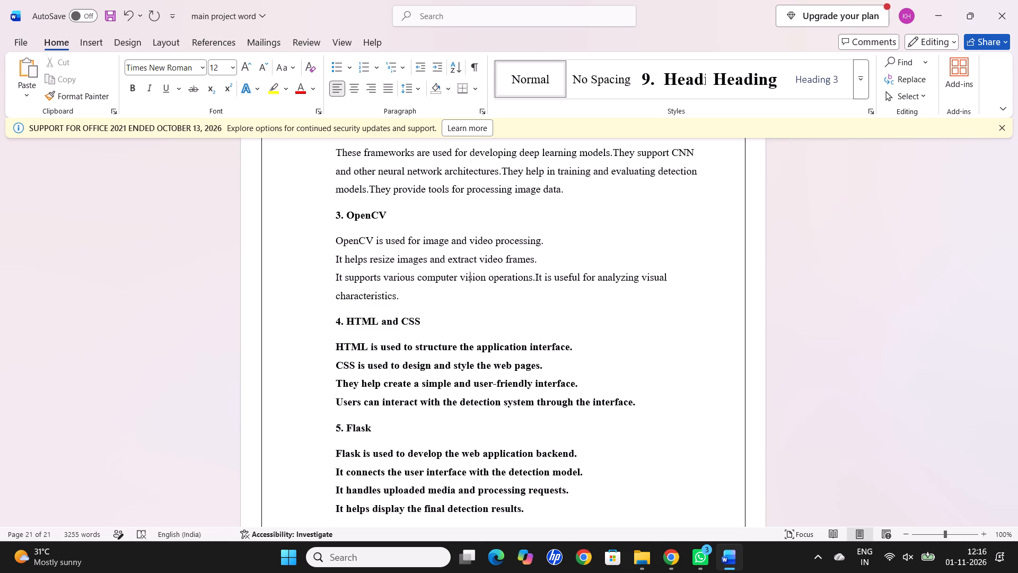
pyautogui.press('Left')
pyautogui.press('Left')
pyautogui.press('Left')
pyautogui.press('BackSpace')
pyautogui.press('Left')
pyautogui.press('Left')
pyautogui.press('Left')
pyautogui.press('Left')
pyautogui.press('Left')
pyautogui.press('Left')
pyautogui.press('Left')
pyautogui.press('Left')
pyautogui.press('Left')
pyautogui.press('Left')
pyautogui.press('Left')
pyautogui.press('Left')
pyautogui.press('Left')
pyautogui.press('Left')
pyautogui.press('Left')
pyautogui.press('Left')
pyautogui.press('Left')
pyautogui.press('Left')
pyautogui.press('Left')
pyautogui.press('Left')
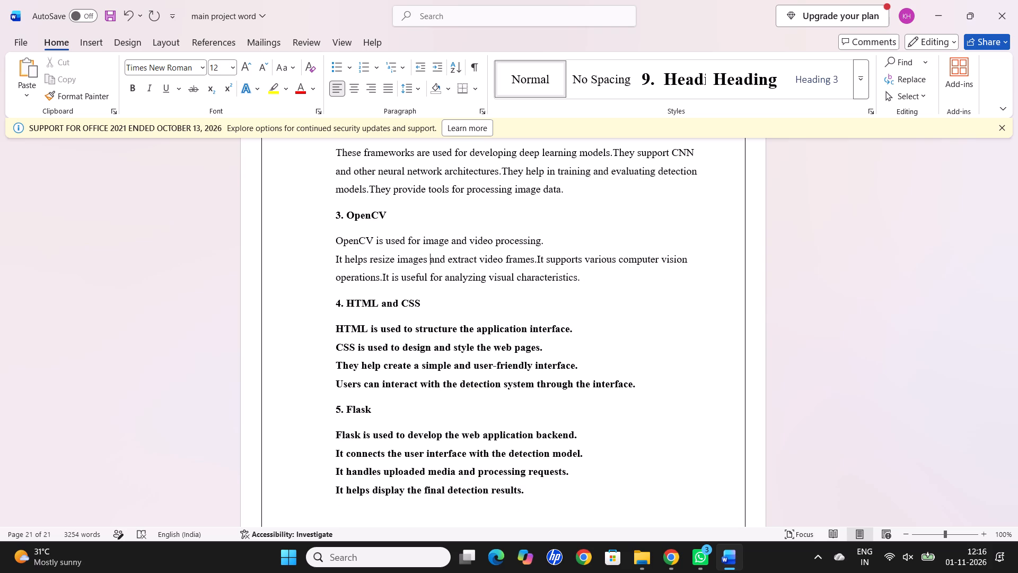
pyautogui.press('Left')
pyautogui.press('Left')
pyautogui.press('Left')
pyautogui.press('Left')
pyautogui.press('Left')
pyautogui.press('Left')
pyautogui.press('Left')
pyautogui.press('Left')
pyautogui.press('BackSpace')
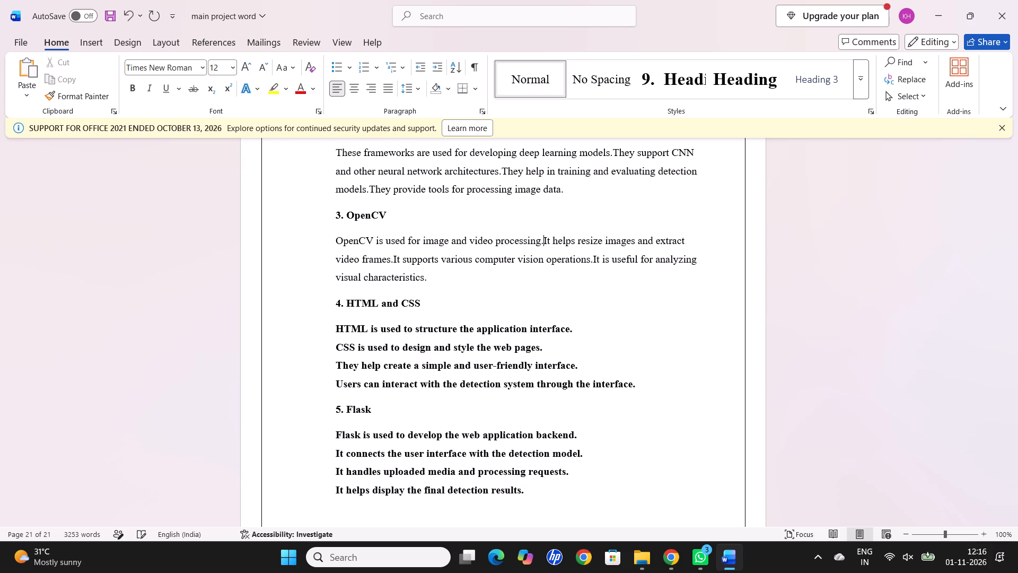
# Remove bold from the four lines under "4. HTML and CSS".
pyautogui.moveTo(335, 328); pyautogui.dragTo(487, 364)
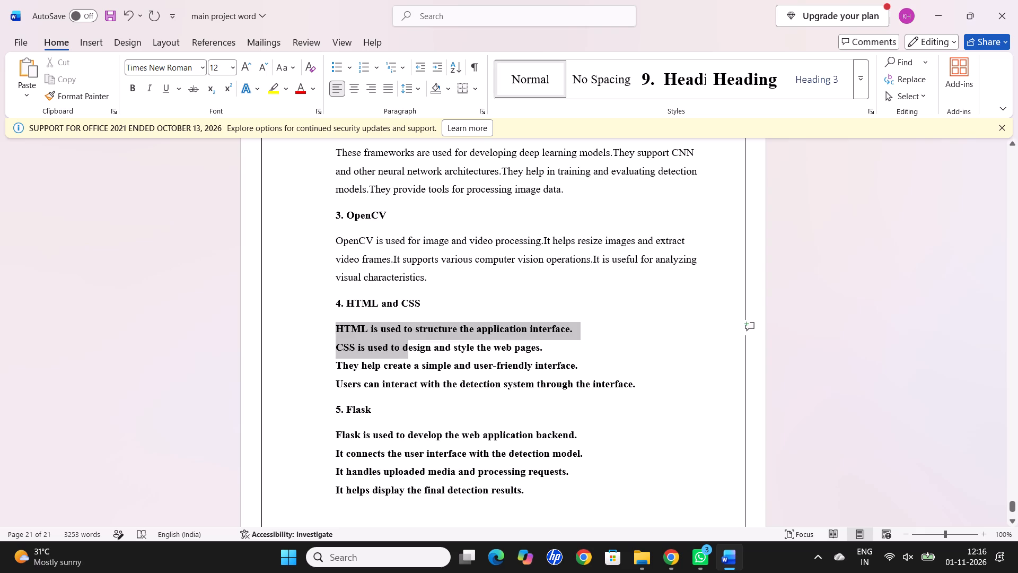
pyautogui.moveTo(487, 364); pyautogui.dragTo(643, 380)
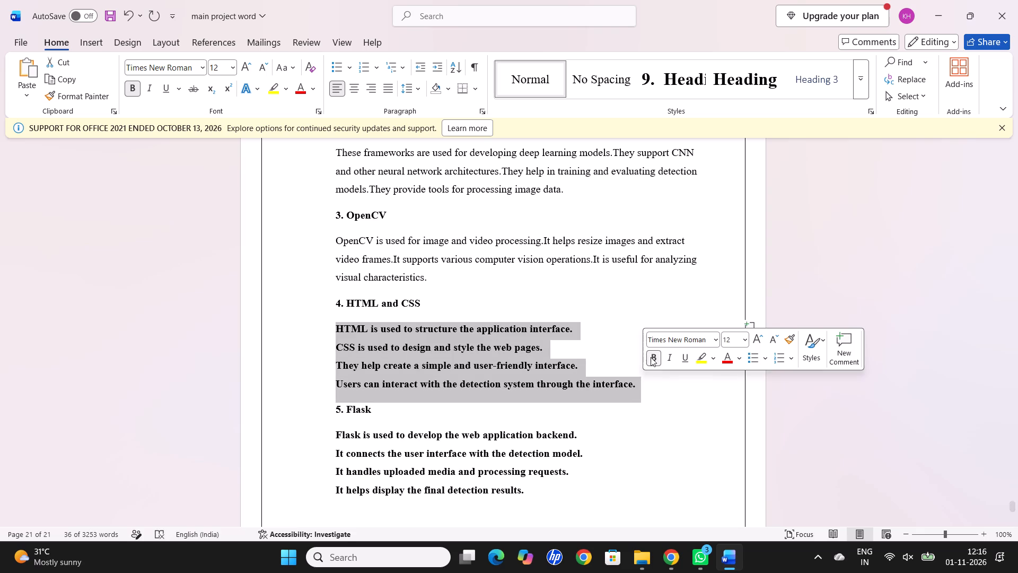
pyautogui.click(651, 358)
# Merge the four lines under "4. HTML and CSS" into one continuous paragraph by removing the line breaks, starting from the last line.
pyautogui.click(588, 389)
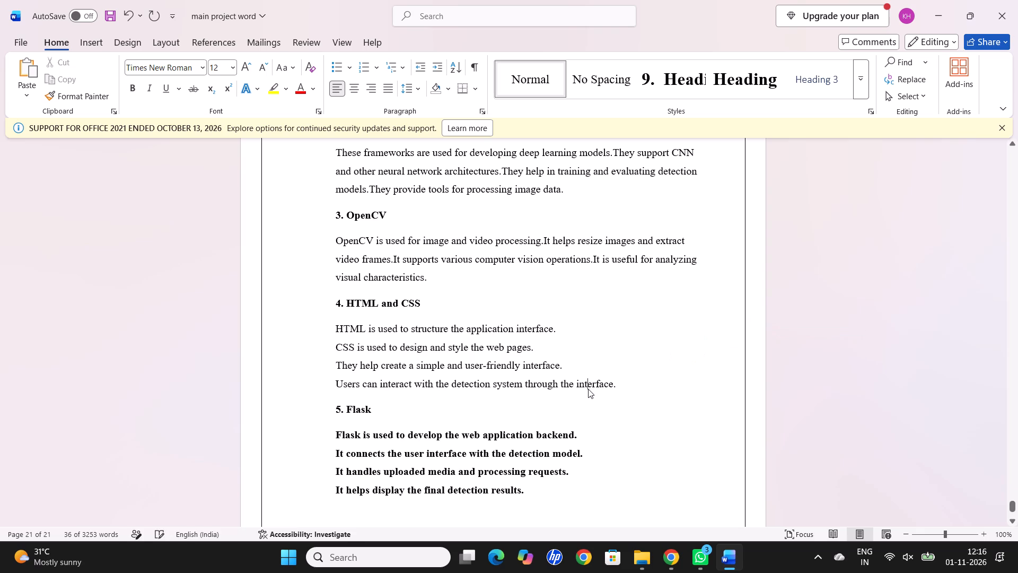
pyautogui.press('Left')
pyautogui.press('Left')
pyautogui.press('Left')
pyautogui.press('Left')
pyautogui.press('Left')
pyautogui.press('Left')
pyautogui.press('Left')
pyautogui.press('Left')
pyautogui.press('Left')
pyautogui.press('Left')
pyautogui.press('Left')
pyautogui.press('Left')
pyautogui.press('Left')
pyautogui.press('Left')
pyautogui.press('Left')
pyautogui.press('Left')
pyautogui.press('Left')
pyautogui.press('Left')
pyautogui.press('Left')
pyautogui.press('Left')
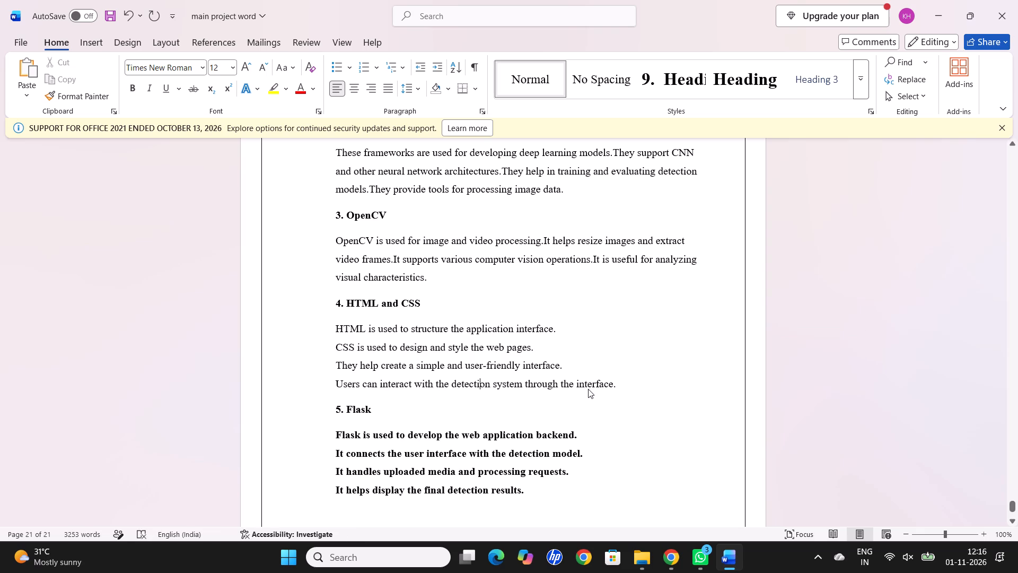
pyautogui.press('Left')
pyautogui.press('Left')
pyautogui.press('Left')
pyautogui.press('Left')
pyautogui.press('Left')
pyautogui.press('Left')
pyautogui.press('Left')
pyautogui.press('Left')
pyautogui.press('BackSpace')
pyautogui.press('Left')
pyautogui.press('Left')
pyautogui.press('Left')
pyautogui.press('Left')
pyautogui.press('Left')
pyautogui.press('Left')
pyautogui.press('Left')
pyautogui.press('Left')
pyautogui.press('Left')
pyautogui.press('Left')
pyautogui.press('Left')
pyautogui.press('Left')
pyautogui.press('Left')
pyautogui.press('Left')
pyautogui.press('Left')
pyautogui.press('Left')
pyautogui.press('Left')
pyautogui.press('Left')
pyautogui.press('Left')
pyautogui.press('Left')
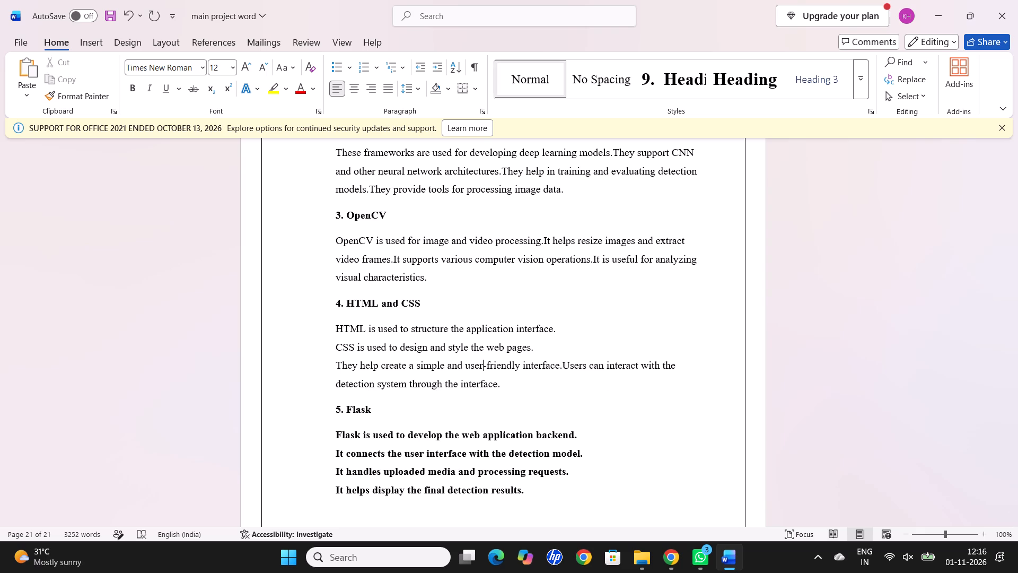
pyautogui.press('Left')
pyautogui.press('Left')
pyautogui.press('Left')
pyautogui.press('Left')
pyautogui.press('Left')
pyautogui.press('BackSpace')
pyautogui.press('Left')
pyautogui.press('Left')
pyautogui.press('Left')
pyautogui.press('Left')
pyautogui.press('Left')
pyautogui.press('Left')
pyautogui.press('Left')
pyautogui.press('Left')
pyautogui.press('Left')
pyautogui.press('Left')
pyautogui.press('Left')
pyautogui.press('Left')
pyautogui.press('Left')
pyautogui.press('Left')
pyautogui.press('Left')
pyautogui.press('Left')
pyautogui.press('Left')
pyautogui.press('Left')
pyautogui.press('Left')
pyautogui.press('Left')
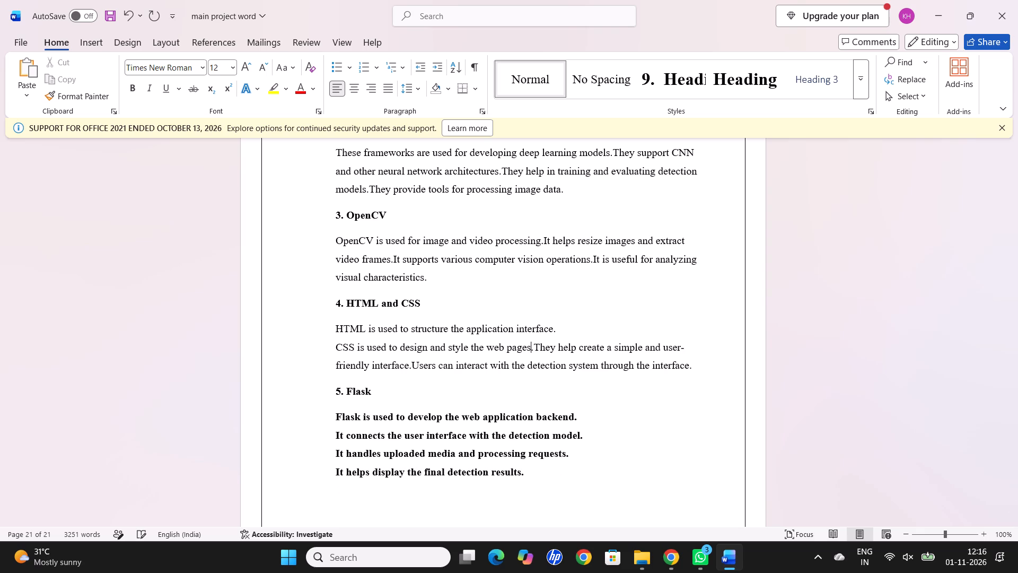
pyautogui.press('Left')
pyautogui.press('Left')
pyautogui.press('Left')
pyautogui.press('Left')
pyautogui.press('Left')
pyautogui.press('BackSpace')
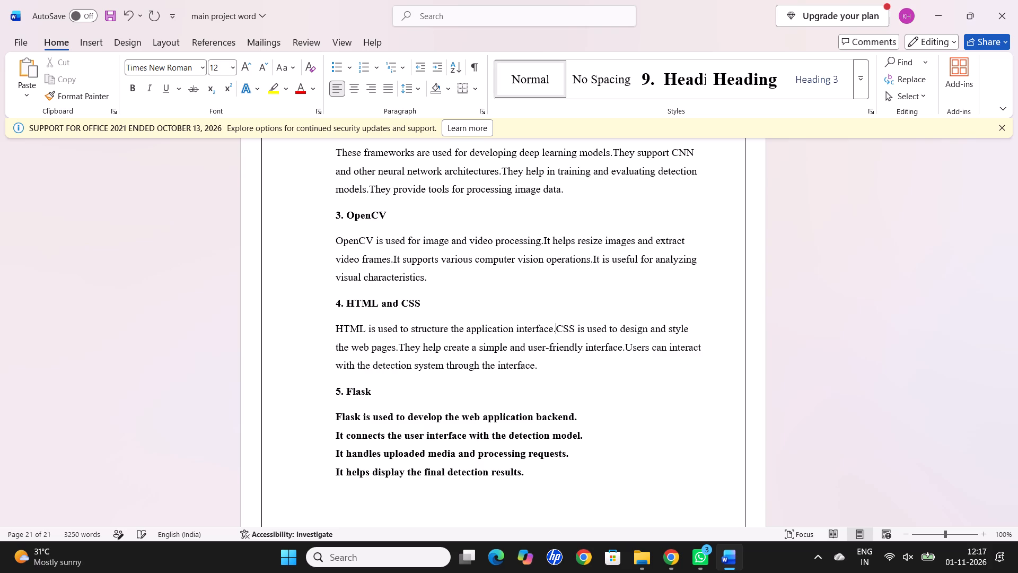
# Remove bold from the four lines under "5. Flask".
pyautogui.scroll(-2, 457, 439)
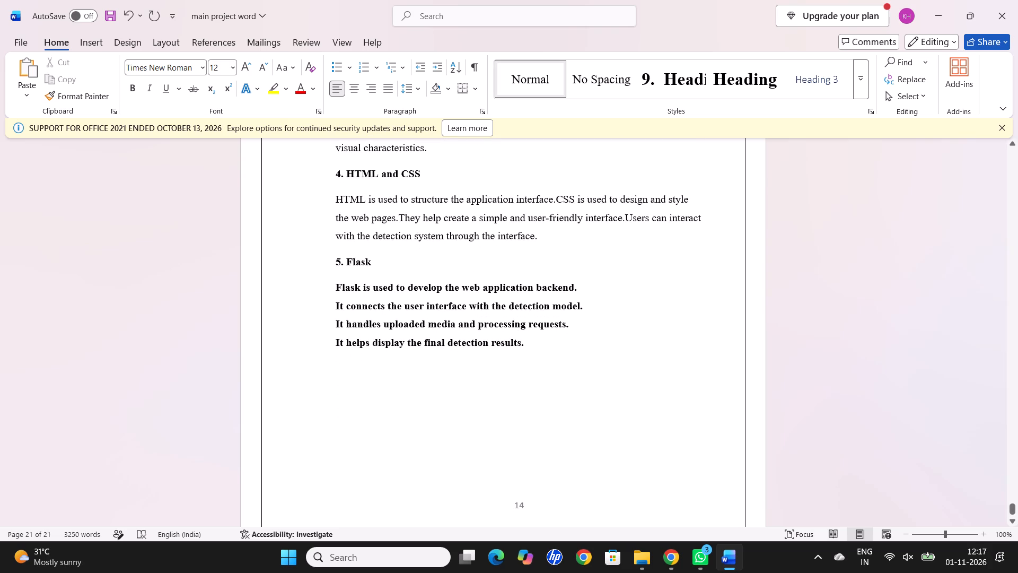
pyautogui.moveTo(335, 283); pyautogui.dragTo(532, 368)
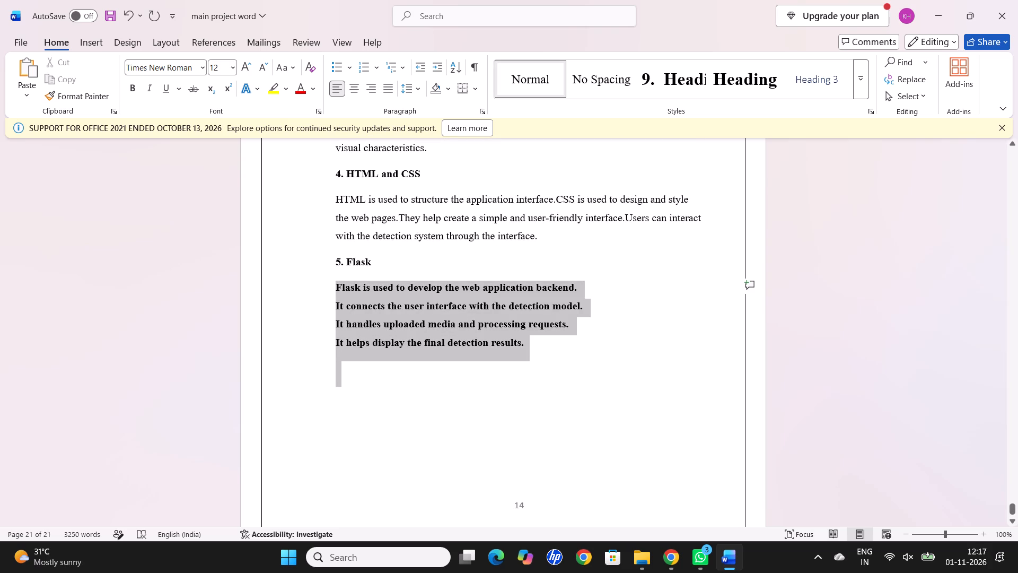
pyautogui.moveTo(532, 368); pyautogui.dragTo(539, 358)
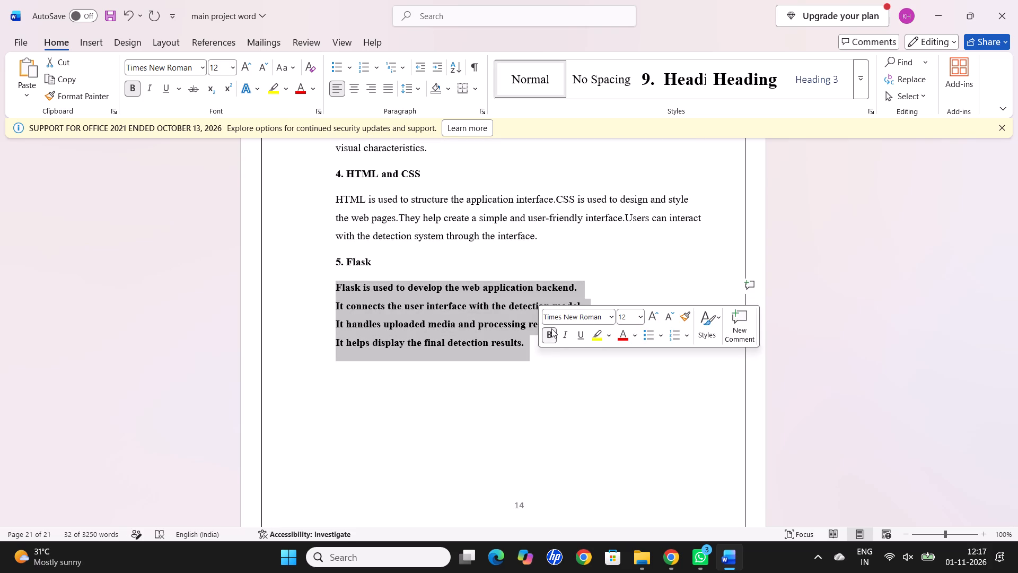
pyautogui.click(551, 332)
pyautogui.click(509, 338)
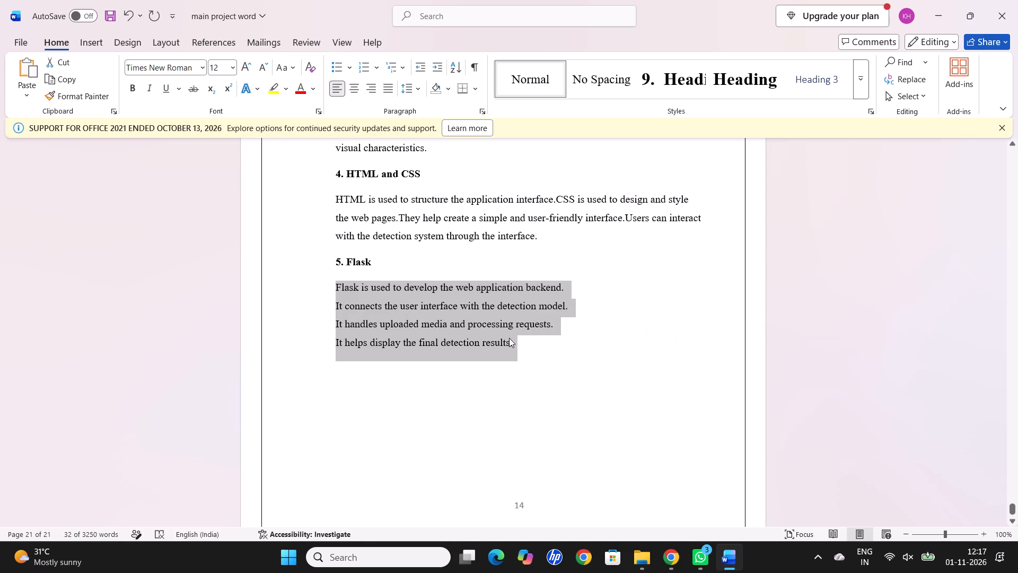
# Merge the four lines under "5. Flask" into one continuous paragraph by removing the line breaks between them, starting from the last line.
pyautogui.press('Left')
pyautogui.press('Left')
pyautogui.press('Left')
pyautogui.press('Left')
pyautogui.press('Left')
pyautogui.press('Left')
pyautogui.press('Left')
pyautogui.press('Left')
pyautogui.press('Left')
pyautogui.press('Left')
pyautogui.press('Left')
pyautogui.press('Left')
pyautogui.press('Left')
pyautogui.press('Left')
pyautogui.press('Left')
pyautogui.press('Left')
pyautogui.press('Left')
pyautogui.press('Left')
pyautogui.press('Left')
pyautogui.press('Left')
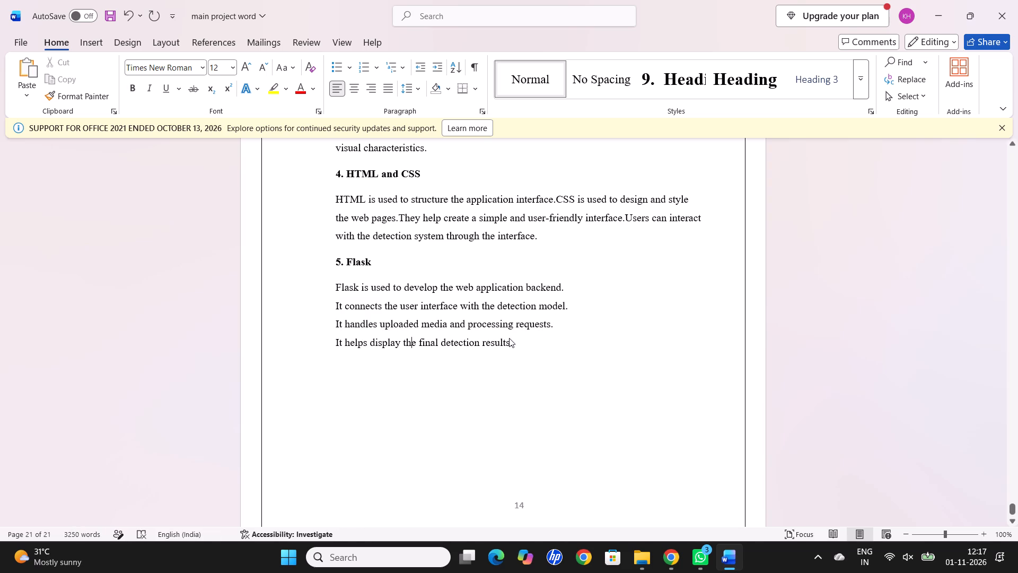
pyautogui.press('Left')
pyautogui.press('Left')
pyautogui.press('Left')
pyautogui.press('Left')
pyautogui.press('Left')
pyautogui.press('Left')
pyautogui.press('Left')
pyautogui.press('Left')
pyautogui.press('Left')
pyautogui.press('BackSpace')
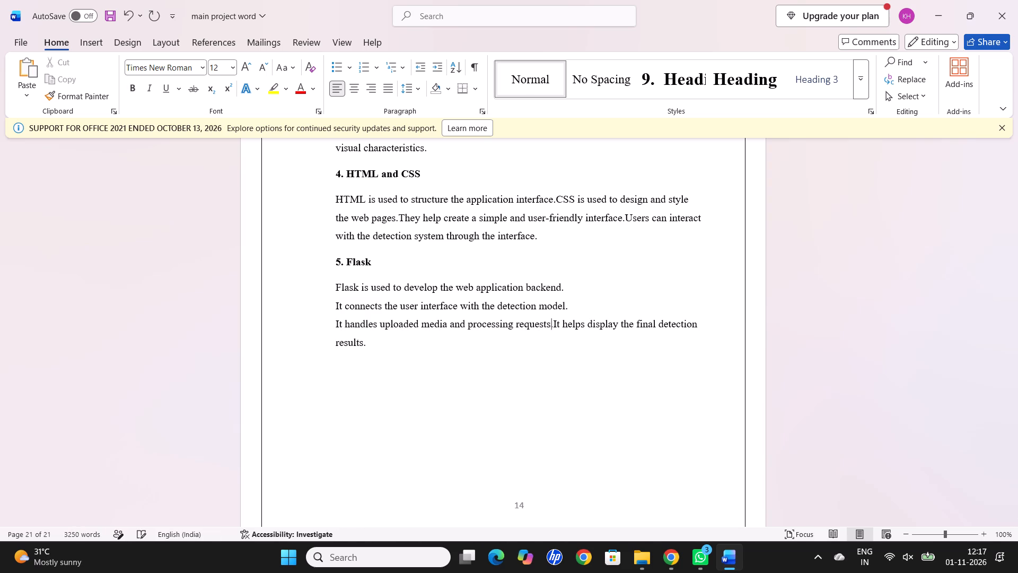
pyautogui.press('Left')
pyautogui.press('Left')
pyautogui.press('Left')
pyautogui.press('Left')
pyautogui.press('Left')
pyautogui.press('Left')
pyautogui.press('Left')
pyautogui.press('Left')
pyautogui.press('Left')
pyautogui.press('Left')
pyautogui.press('Left')
pyautogui.press('Left')
pyautogui.press('Left')
pyautogui.press('Left')
pyautogui.press('Left')
pyautogui.press('Left')
pyautogui.press('Left')
pyautogui.press('Left')
pyautogui.press('Left')
pyautogui.press('Left')
pyautogui.press('Left')
pyautogui.press('Left')
pyautogui.press('Left')
pyautogui.press('Left')
pyautogui.press('Left')
pyautogui.press('Left')
pyautogui.press('BackSpace')
pyautogui.press('Left')
pyautogui.press('Left')
pyautogui.press('Left')
pyautogui.press('Left')
pyautogui.press('Left')
pyautogui.press('Left')
pyautogui.press('Left')
pyautogui.press('Left')
pyautogui.press('Left')
pyautogui.press('Left')
pyautogui.press('Left')
pyautogui.press('Left')
pyautogui.press('Left')
pyautogui.press('Left')
pyautogui.press('Left')
pyautogui.press('Left')
pyautogui.press('Left')
pyautogui.press('Left')
pyautogui.press('Left')
pyautogui.press('Left')
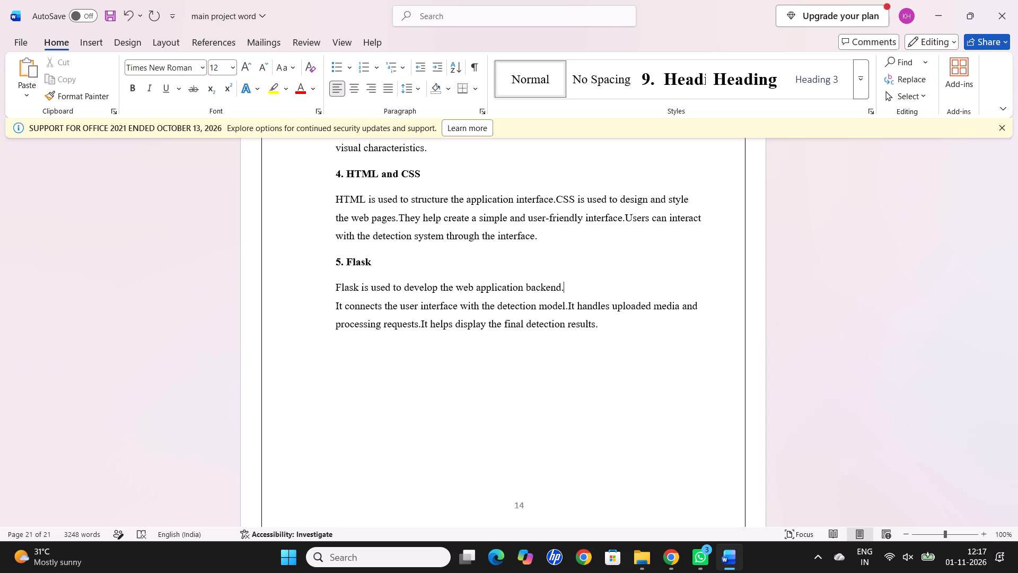
pyautogui.press('Right')
pyautogui.press('BackSpace')
# Review the report from the Flask section back through chapter 3 and the earlier chapters to the table of contents.
pyautogui.scroll(-3, 499, 379)
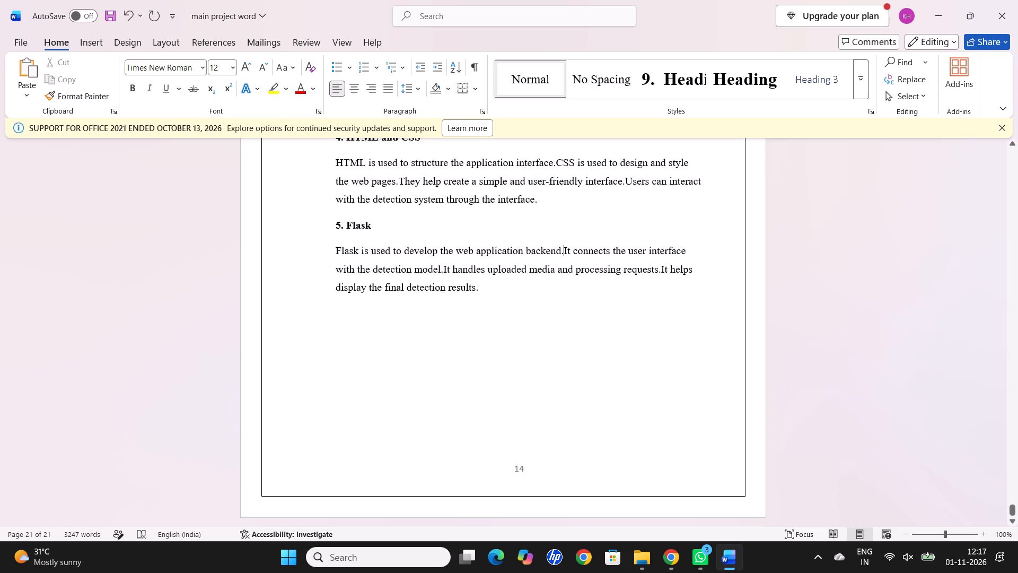
pyautogui.scroll(-3, 499, 379)
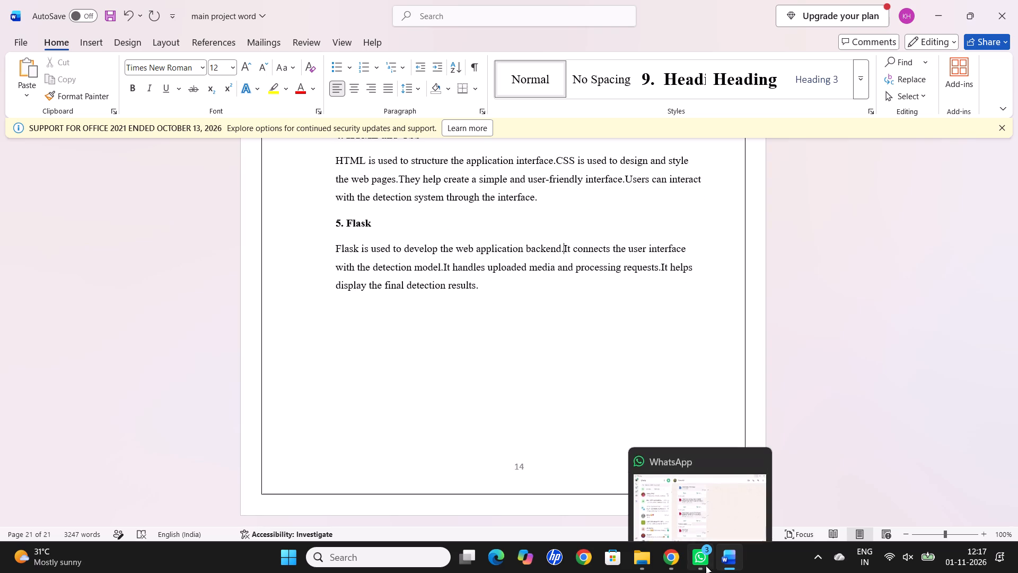
pyautogui.scroll(7, 488, 337)
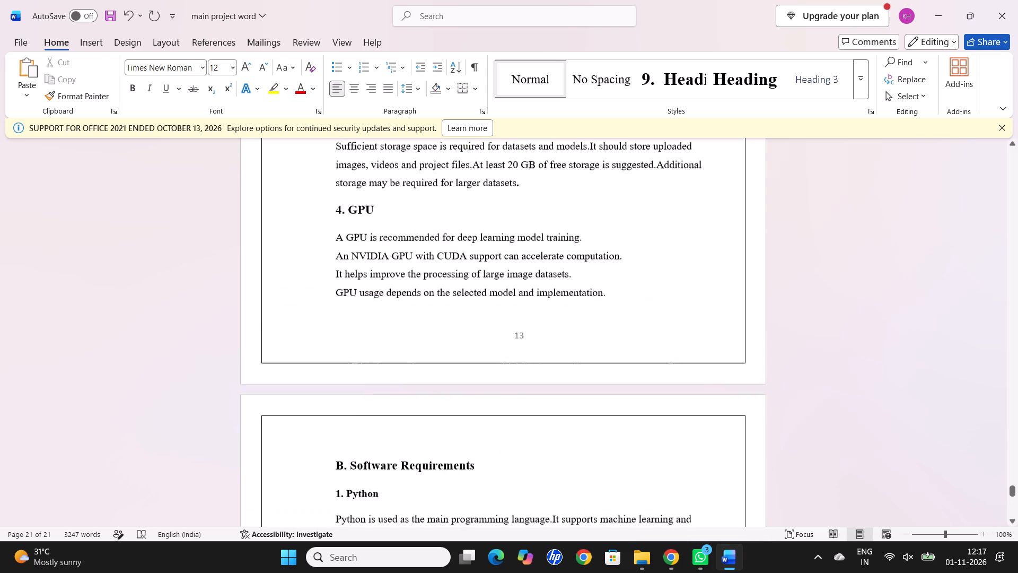
pyautogui.scroll(7, 488, 336)
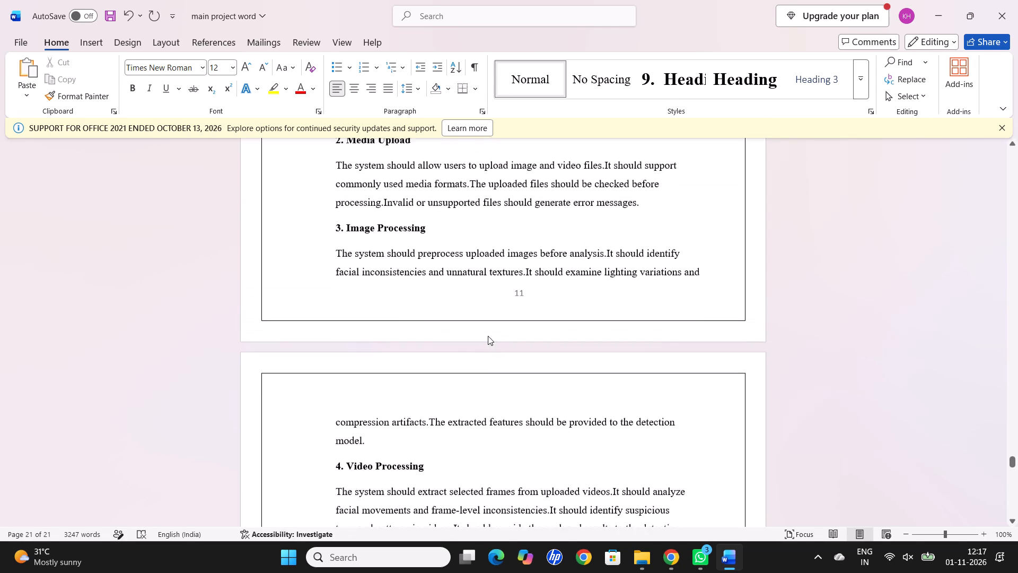
pyautogui.scroll(12, 488, 336)
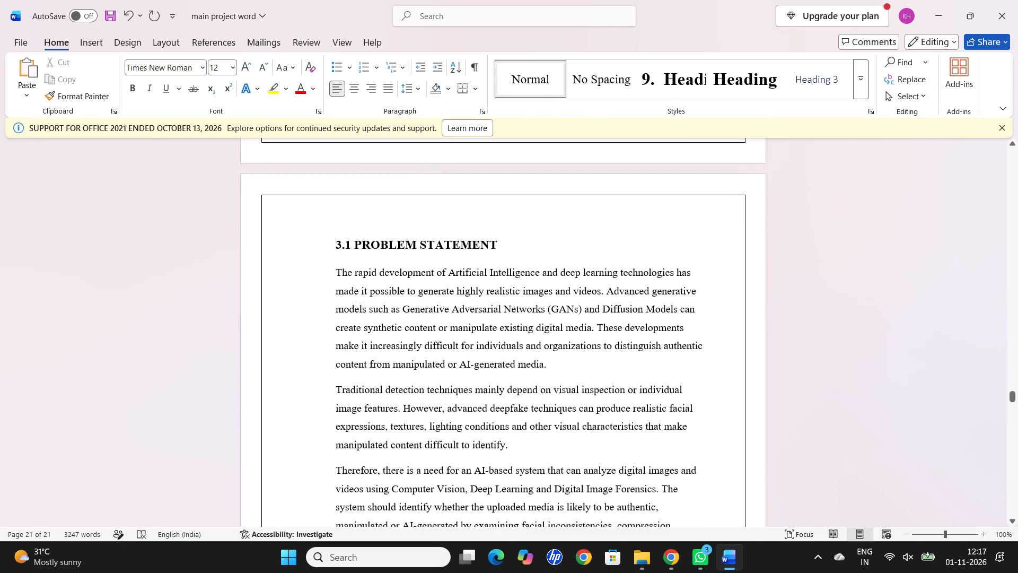
pyautogui.scroll(3, 488, 336)
pyautogui.scroll(-1, 488, 336)
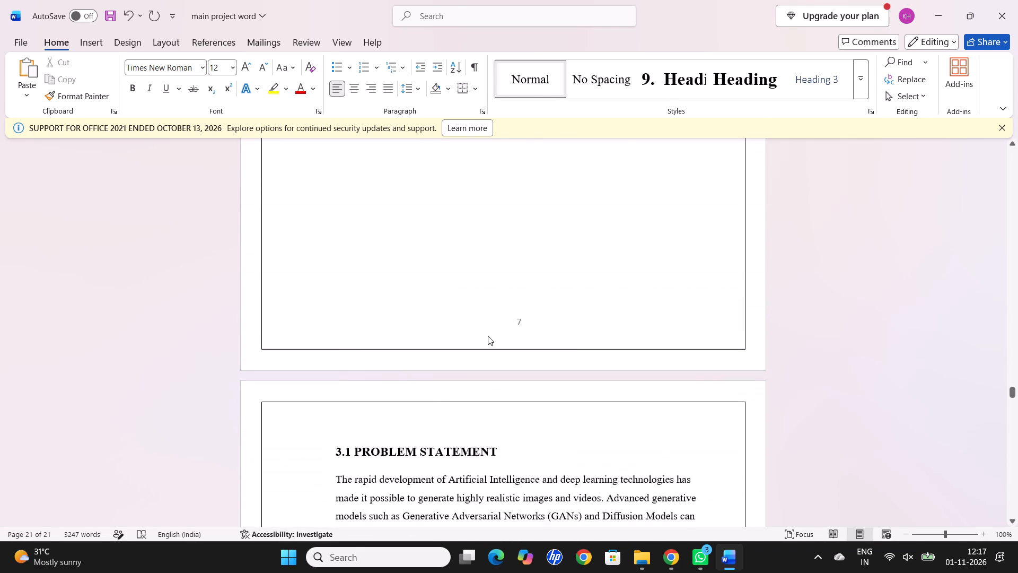
pyautogui.scroll(-2, 488, 336)
pyautogui.hscroll(2, 488, 336)
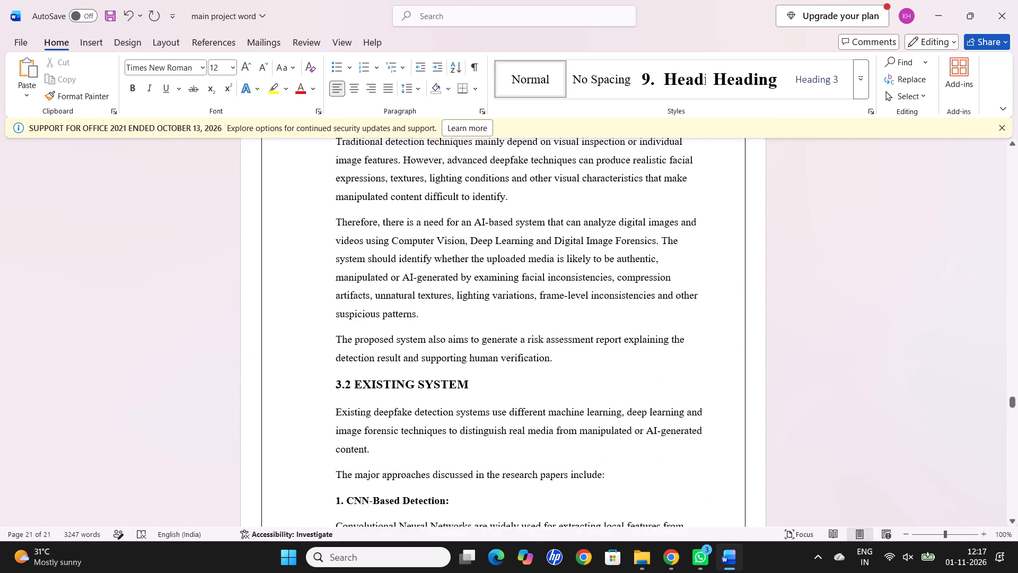
pyautogui.hscroll(2, 488, 336)
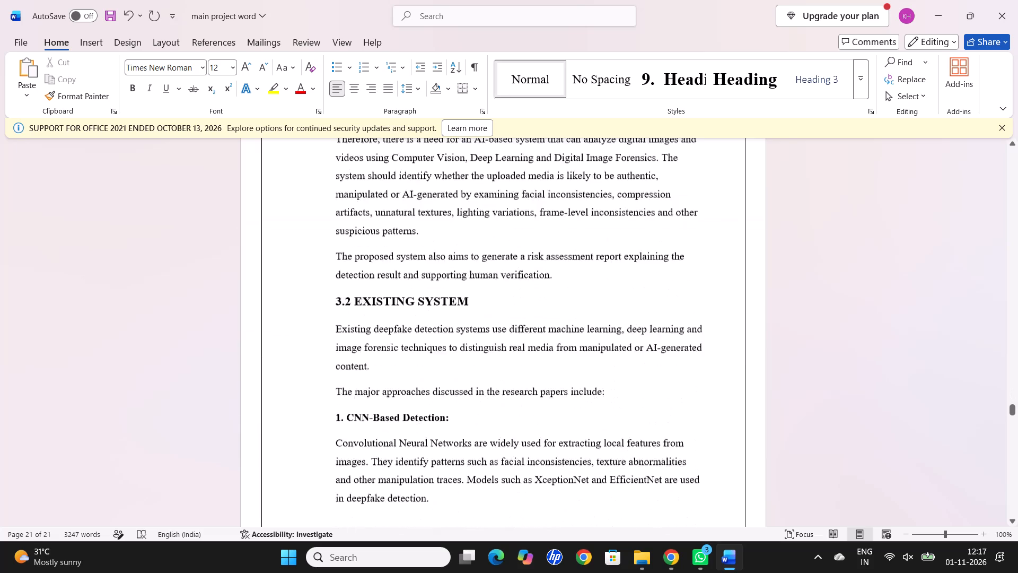
pyautogui.hscroll(2, 488, 336)
pyautogui.scroll(1, 488, 336)
pyautogui.hscroll(1, 488, 336)
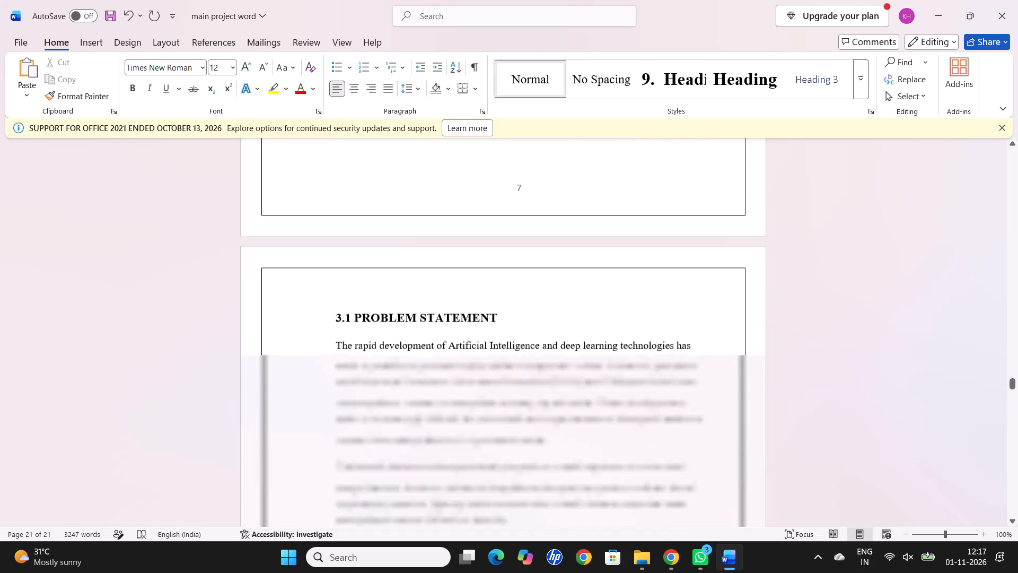
pyautogui.hscroll(1, 488, 336)
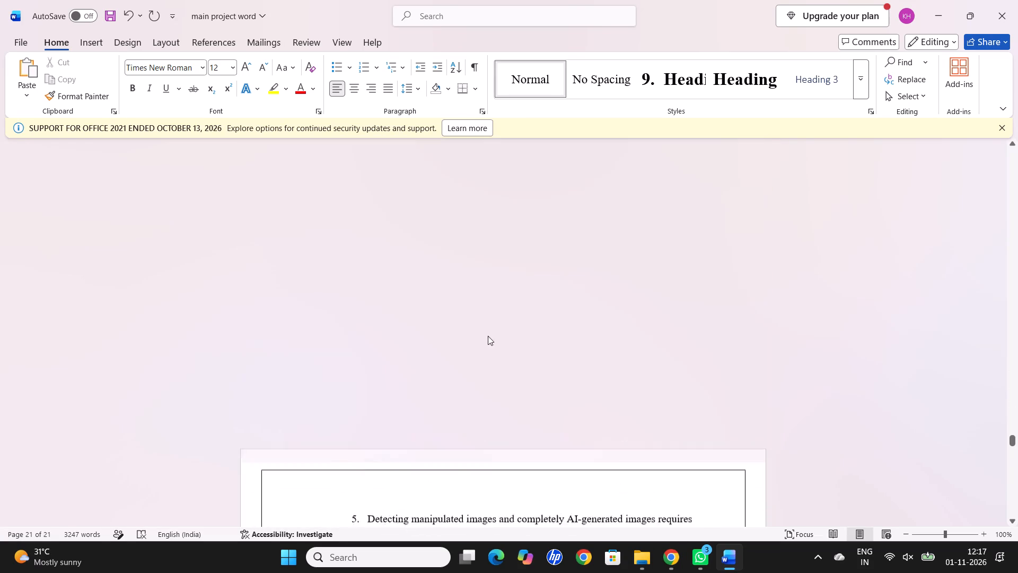
pyautogui.hscroll(1, 488, 336)
pyautogui.scroll(6, 488, 336)
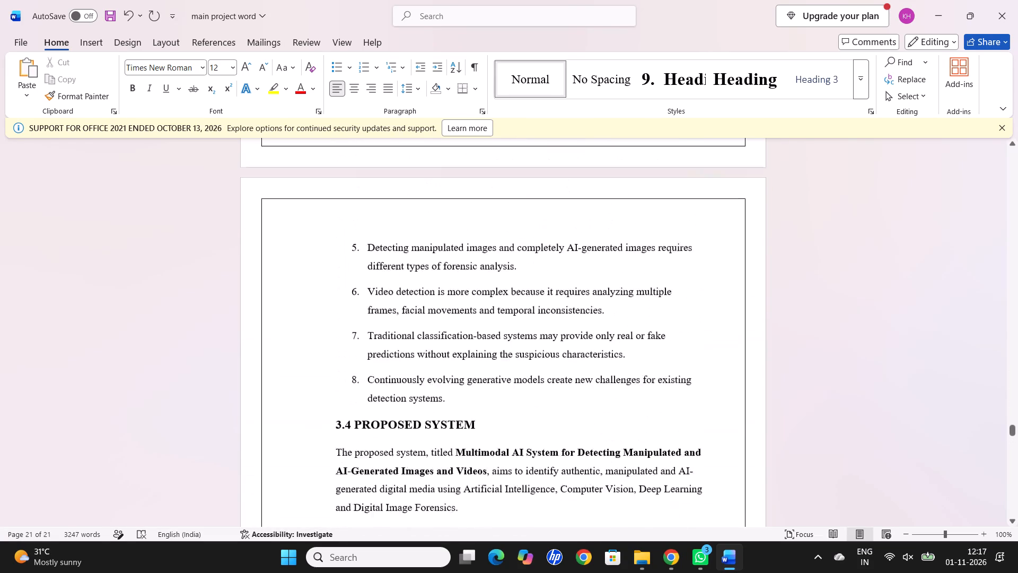
pyautogui.scroll(2, 488, 336)
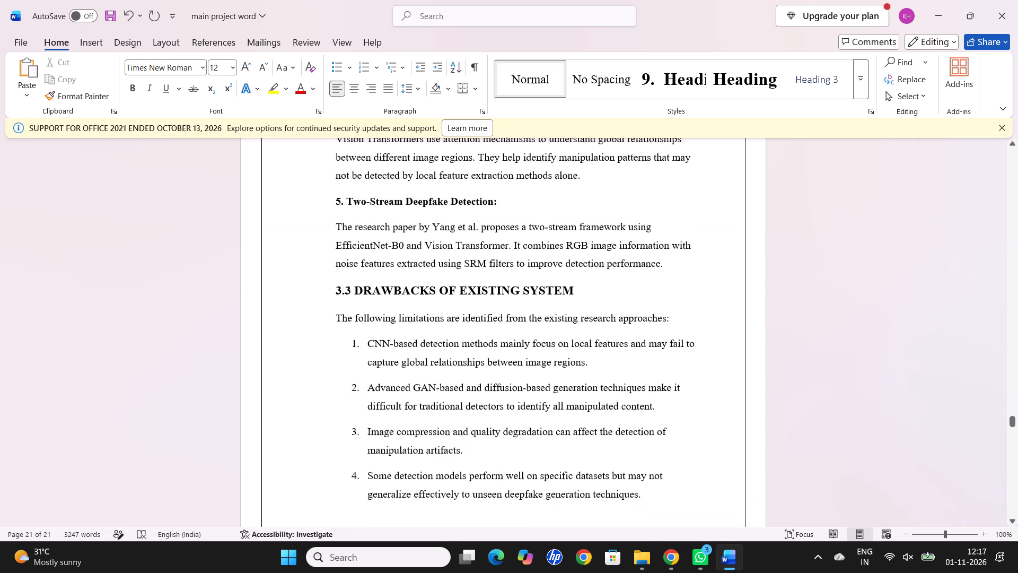
pyautogui.scroll(2, 488, 336)
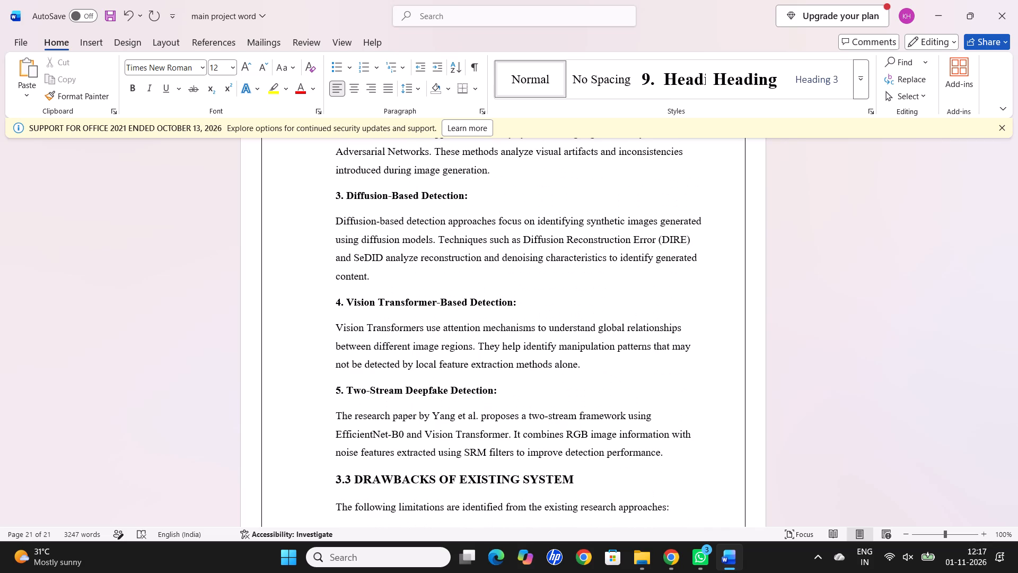
pyautogui.scroll(3, 488, 336)
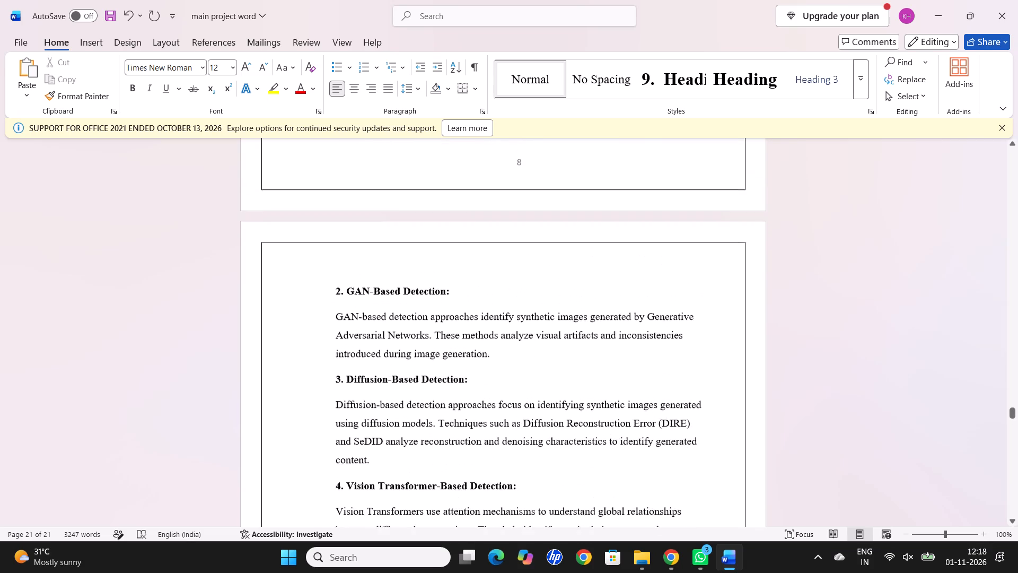
pyautogui.scroll(6, 488, 336)
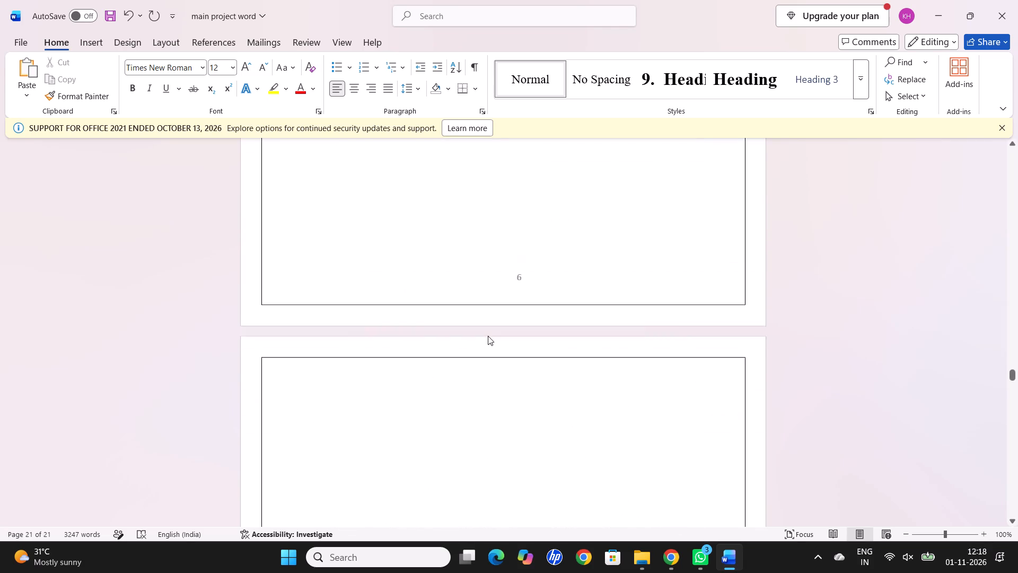
pyautogui.scroll(11, 488, 336)
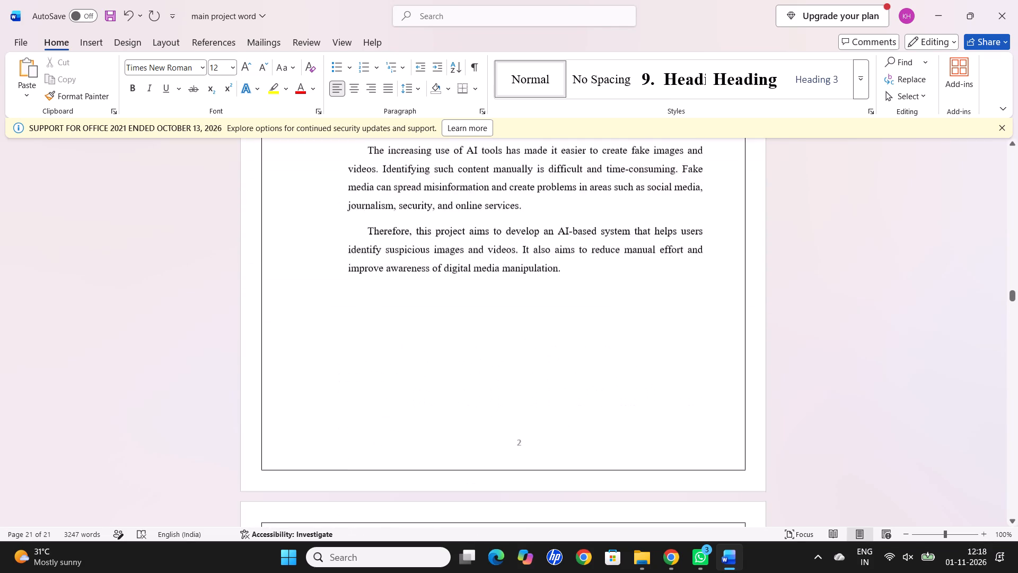
pyautogui.scroll(5, 488, 336)
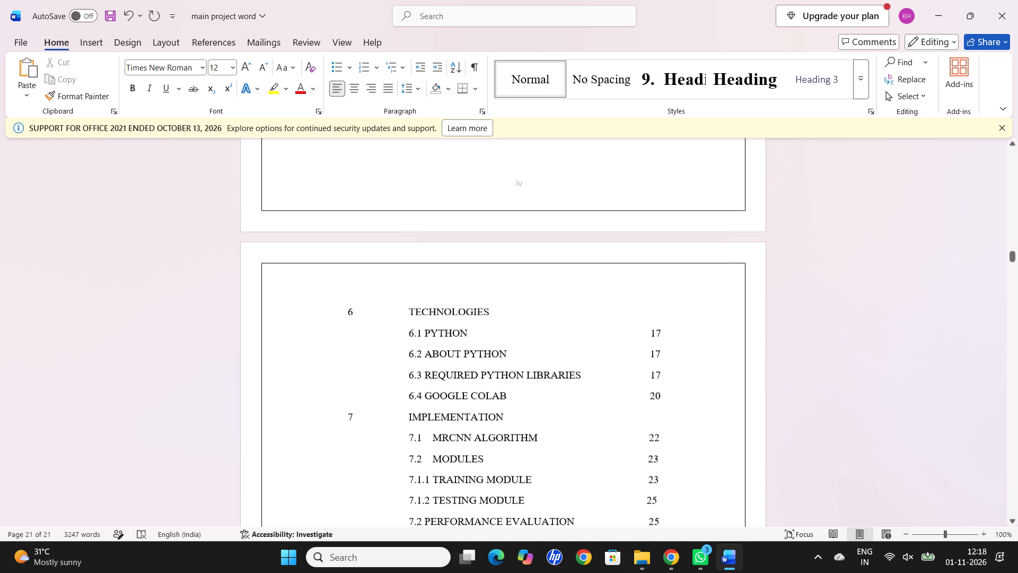
pyautogui.scroll(4, 488, 336)
pyautogui.hscroll(2, 488, 336)
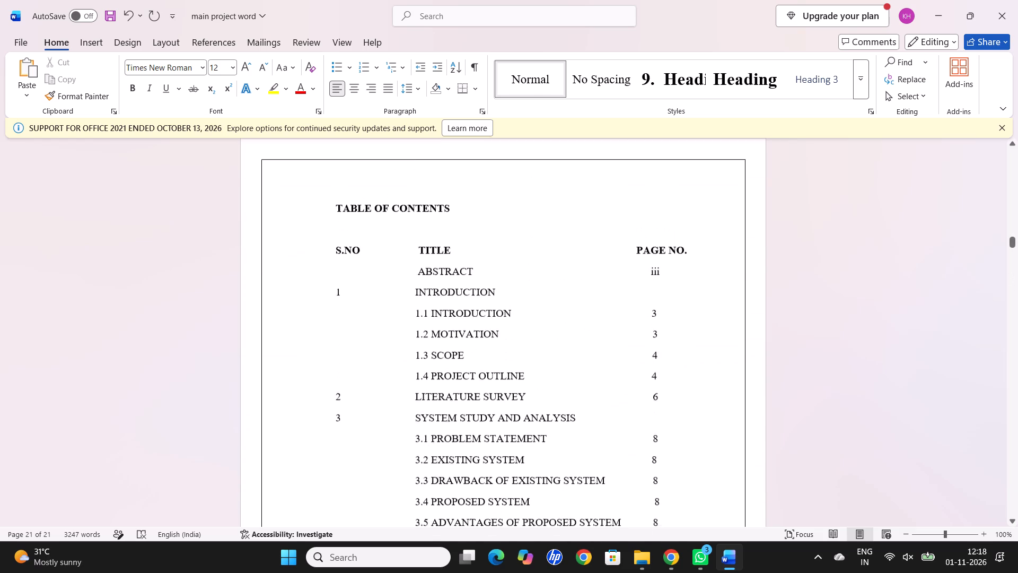
pyautogui.hscroll(1, 488, 336)
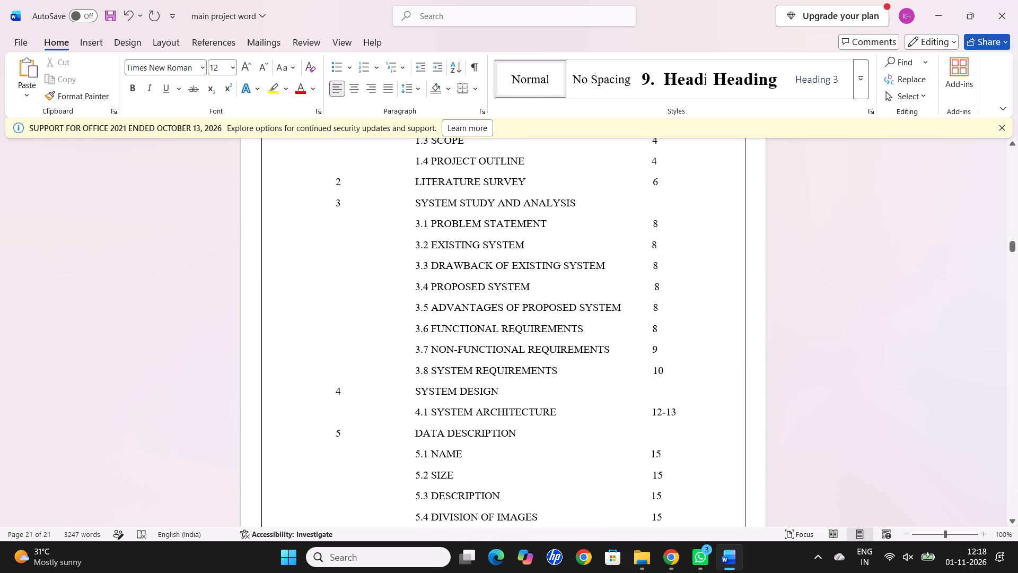
# Zoom out to 60% and review the pages side by side, from the table of contents through the chapter 3 system requirements.
pyautogui.keyDown('ctrl'); pyautogui.scroll(-4, 488, 336); pyautogui.keyUp('ctrl')
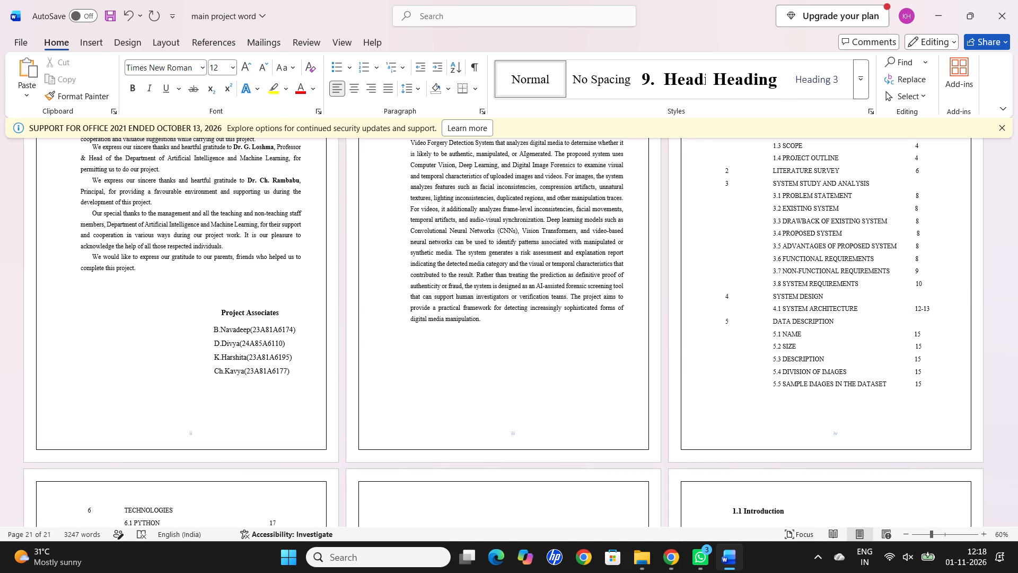
pyautogui.scroll(-8, 488, 336)
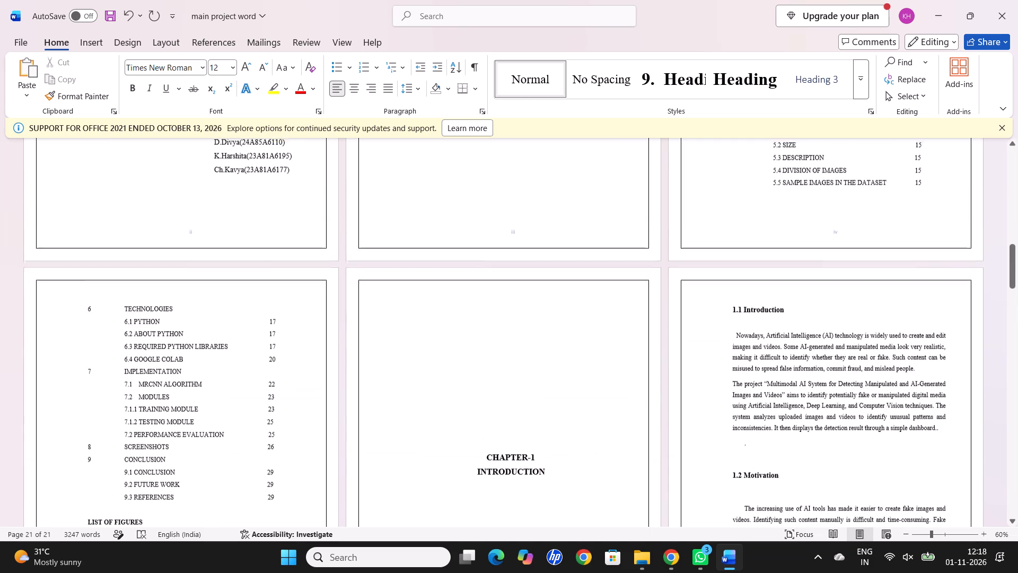
pyautogui.scroll(-8, 488, 336)
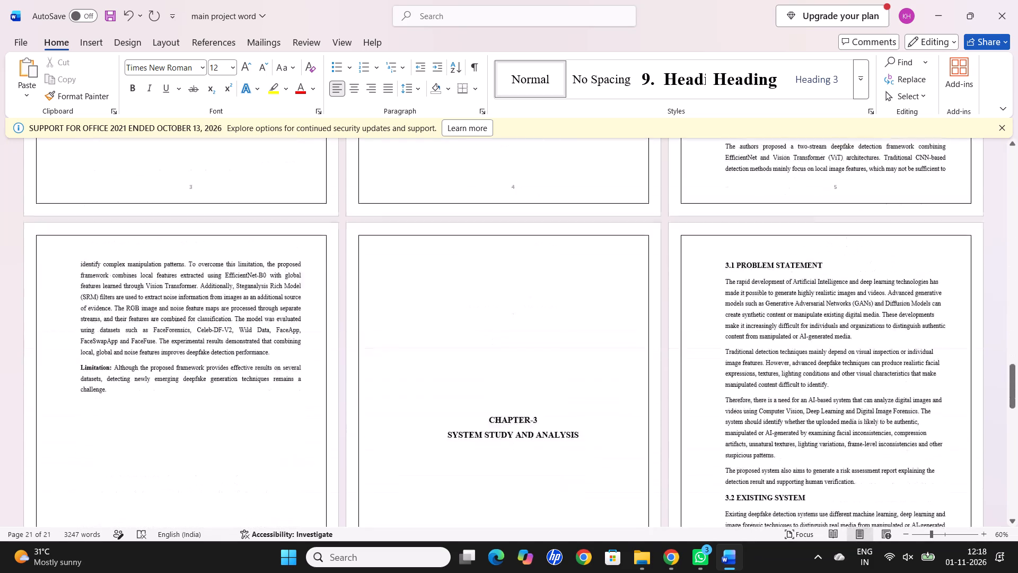
pyautogui.scroll(-3, 488, 336)
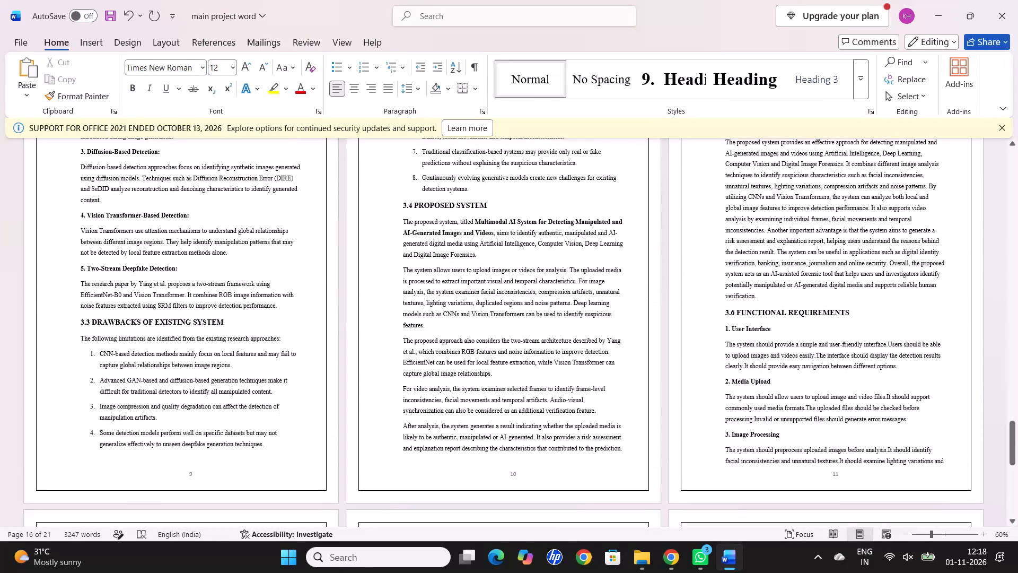
pyautogui.scroll(-4, 488, 336)
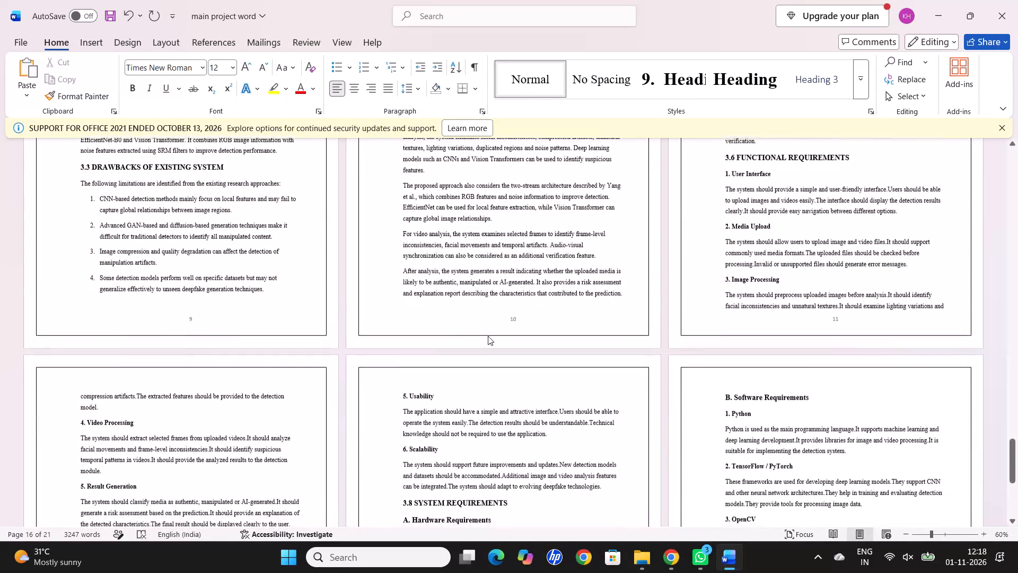
pyautogui.scroll(-3, 488, 336)
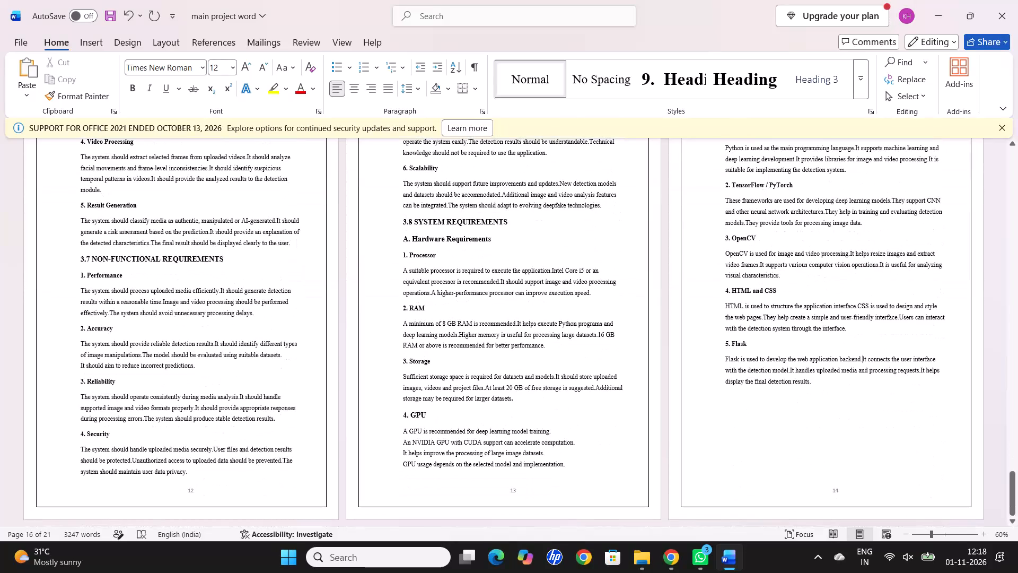
pyautogui.scroll(-1, 488, 336)
pyautogui.scroll(1, 541, 313)
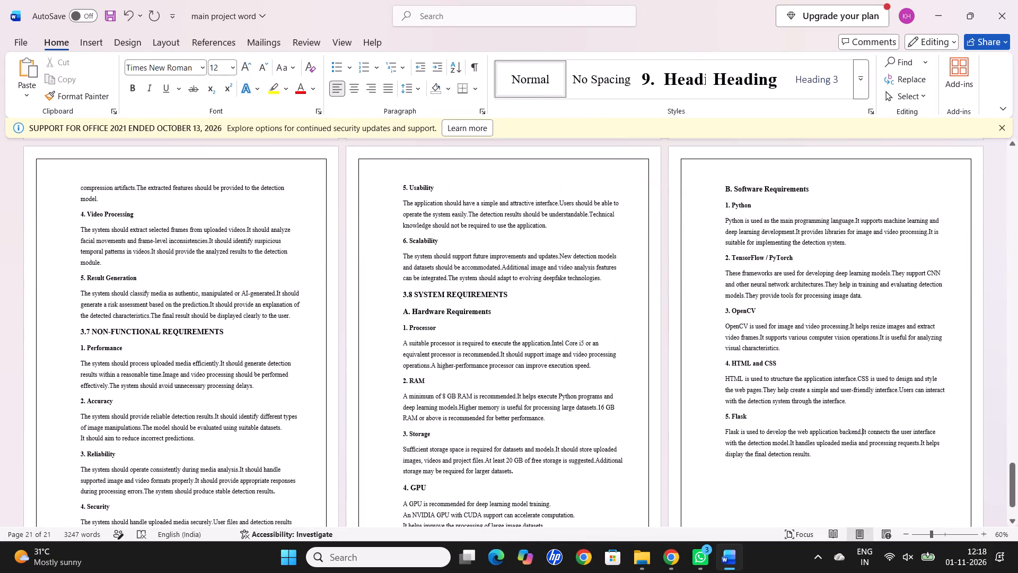
pyautogui.scroll(1, 541, 313)
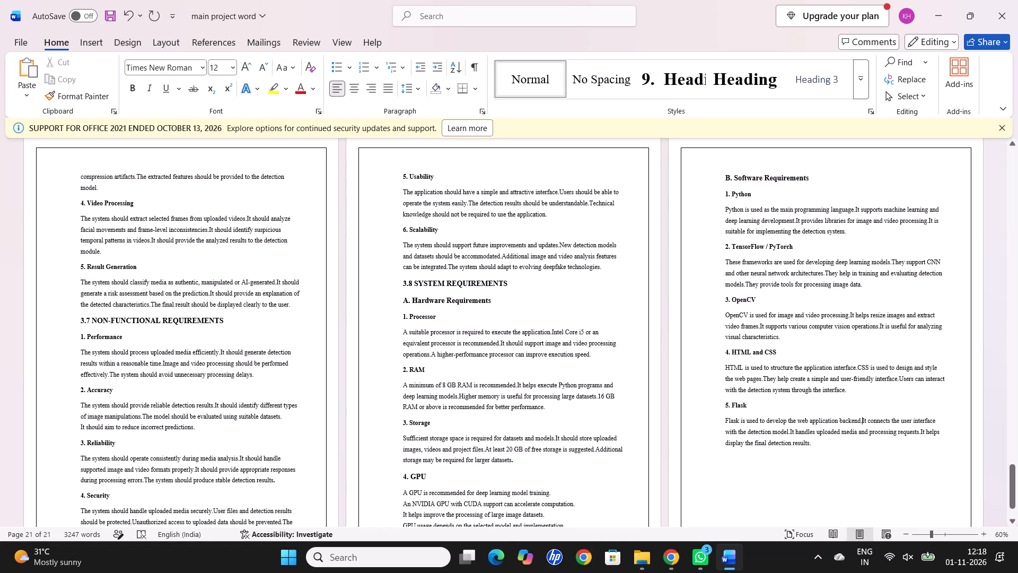
pyautogui.scroll(1, 541, 313)
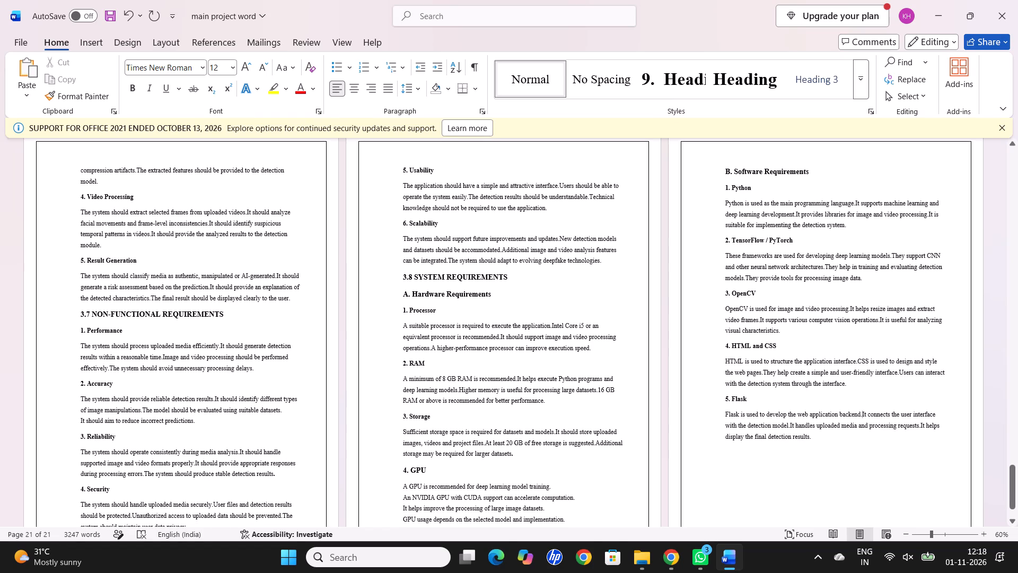
pyautogui.scroll(-3, 706, 350)
pyautogui.scroll(2, 706, 350)
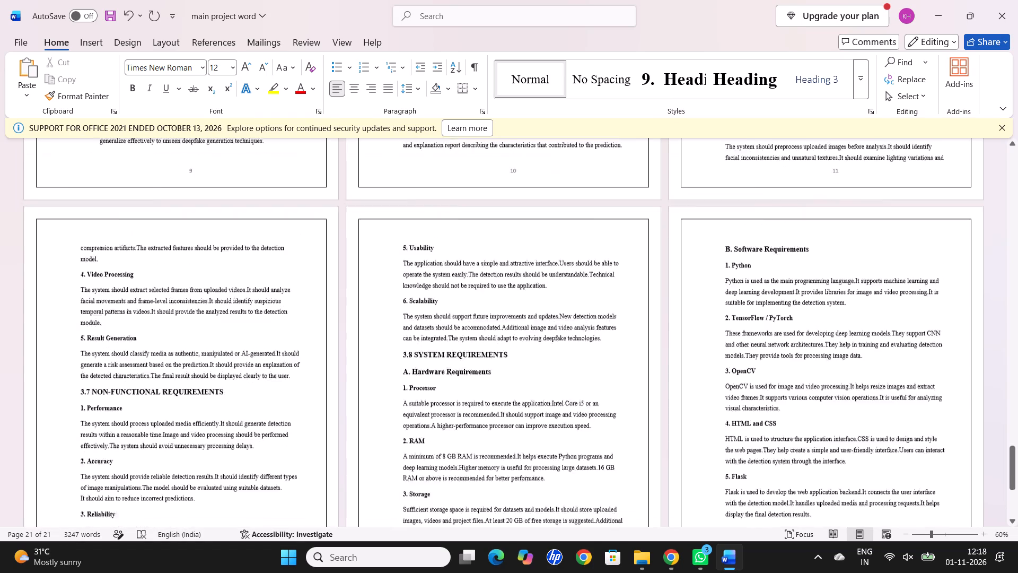
pyautogui.scroll(3, 706, 350)
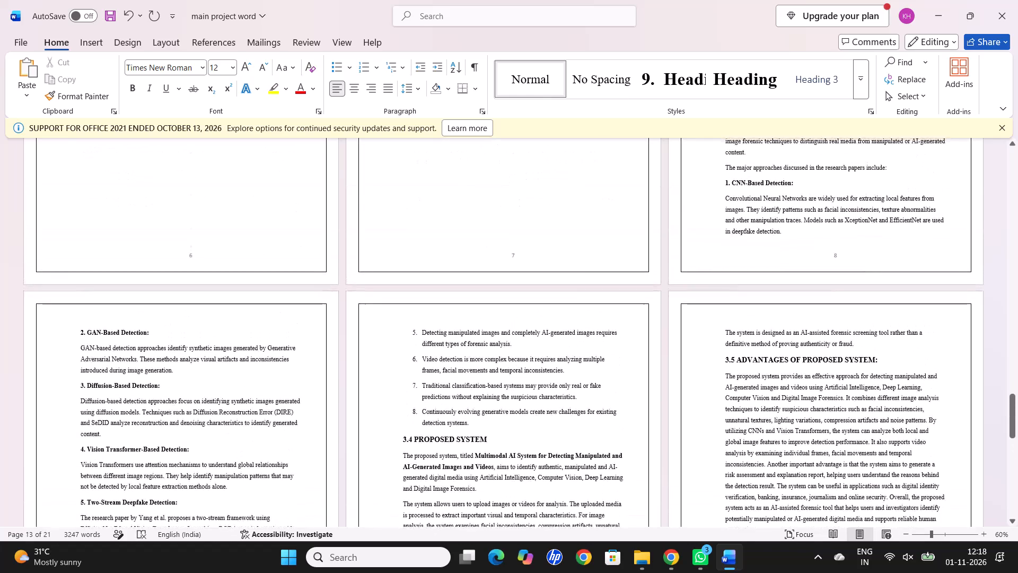